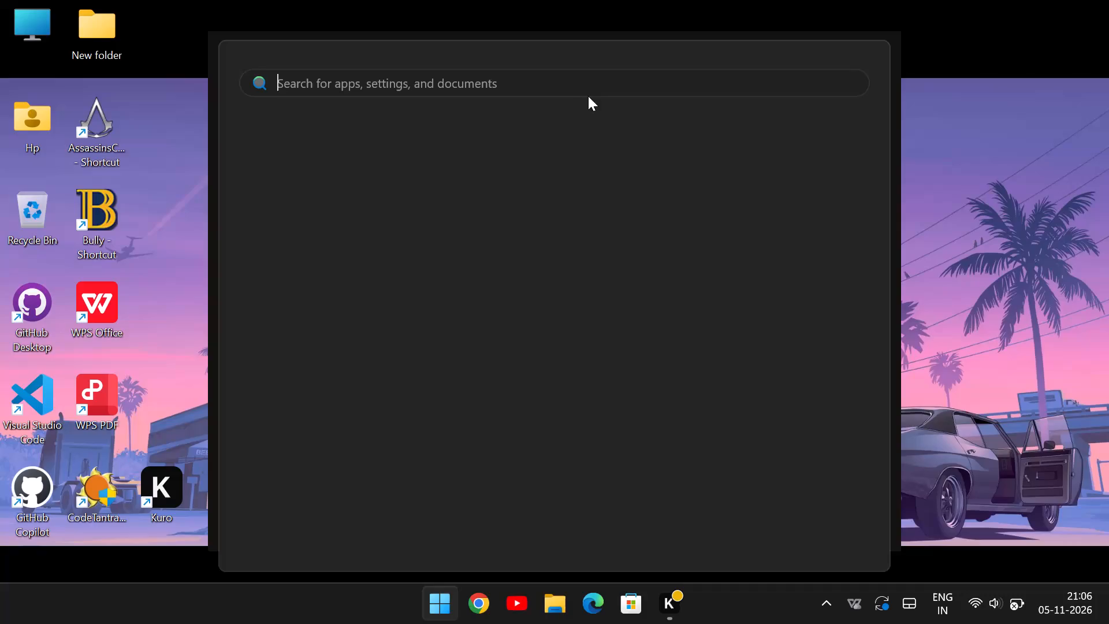
Launch Microsoft Word 2010 and dismiss its activation wizard.
double_click(434, 161)
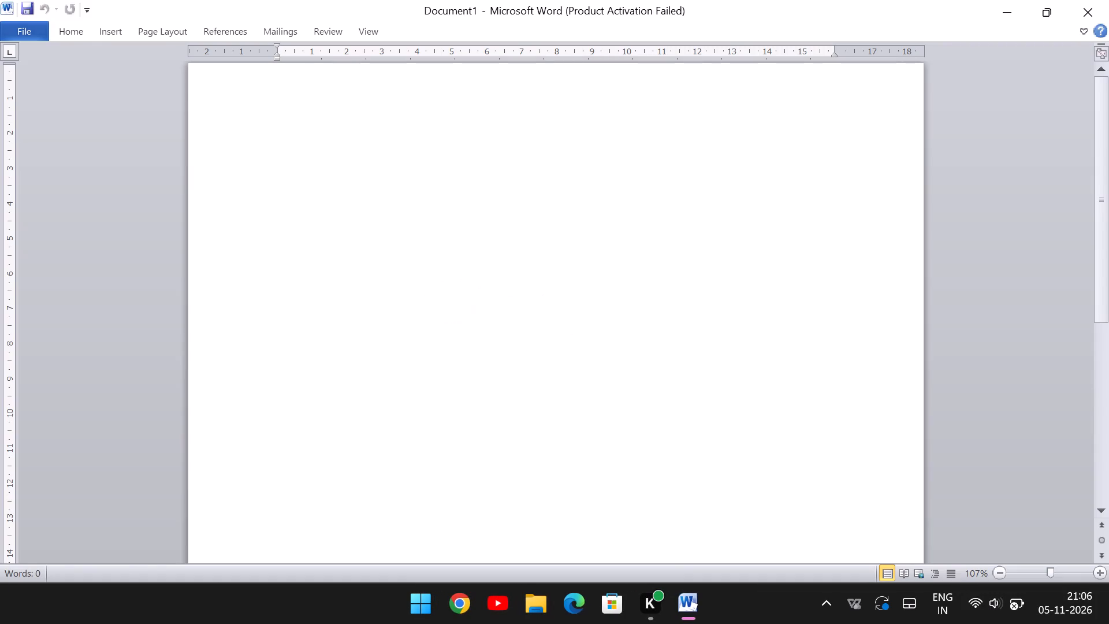
left_click(62, 33)
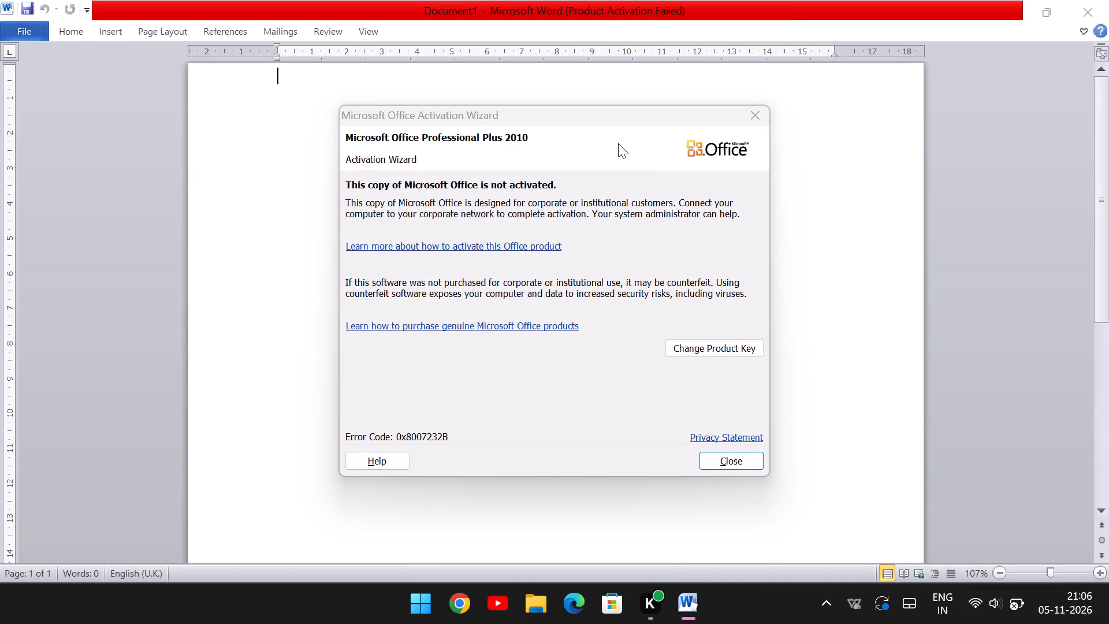
left_click(749, 463)
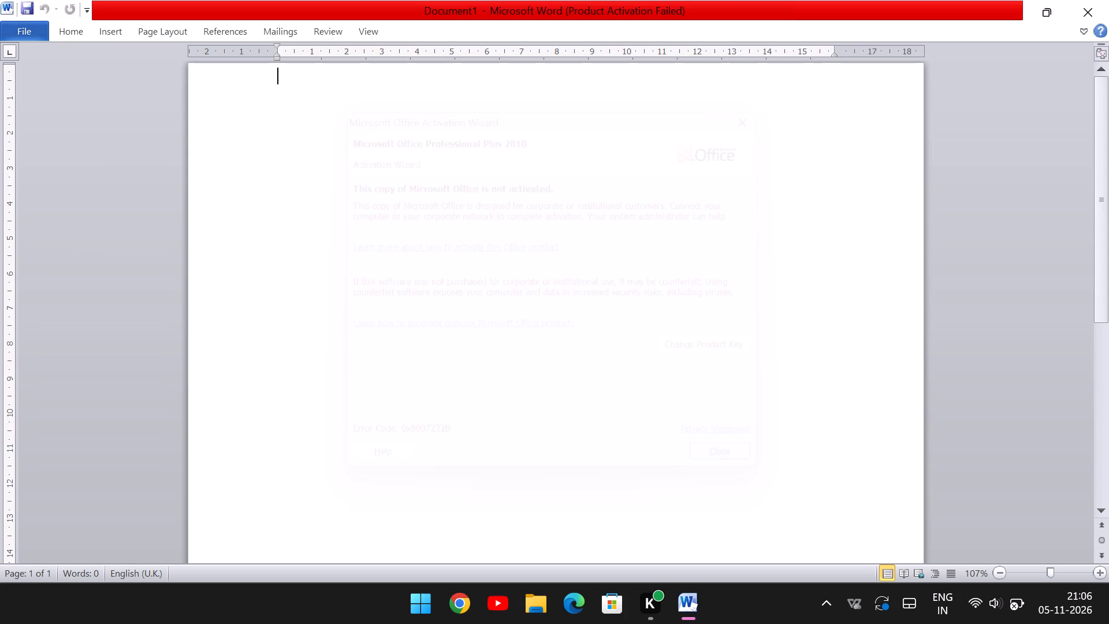
Open the recent document "modiffied csse111" from E:\saajan.
left_click(53, 27)
left_click(73, 35)
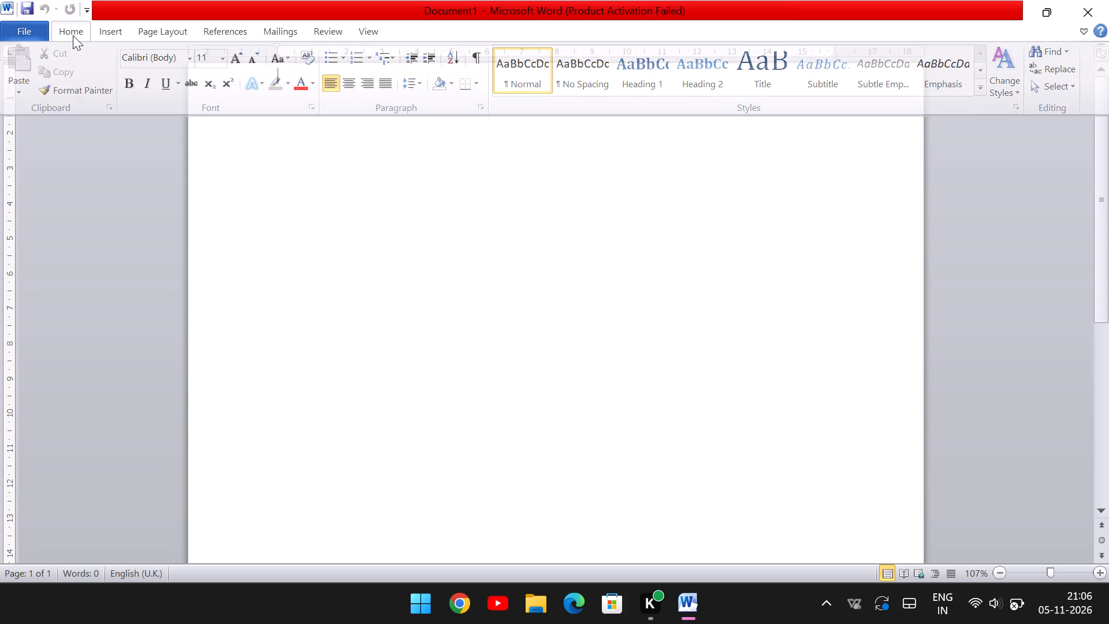
left_click(73, 35)
left_click(29, 28)
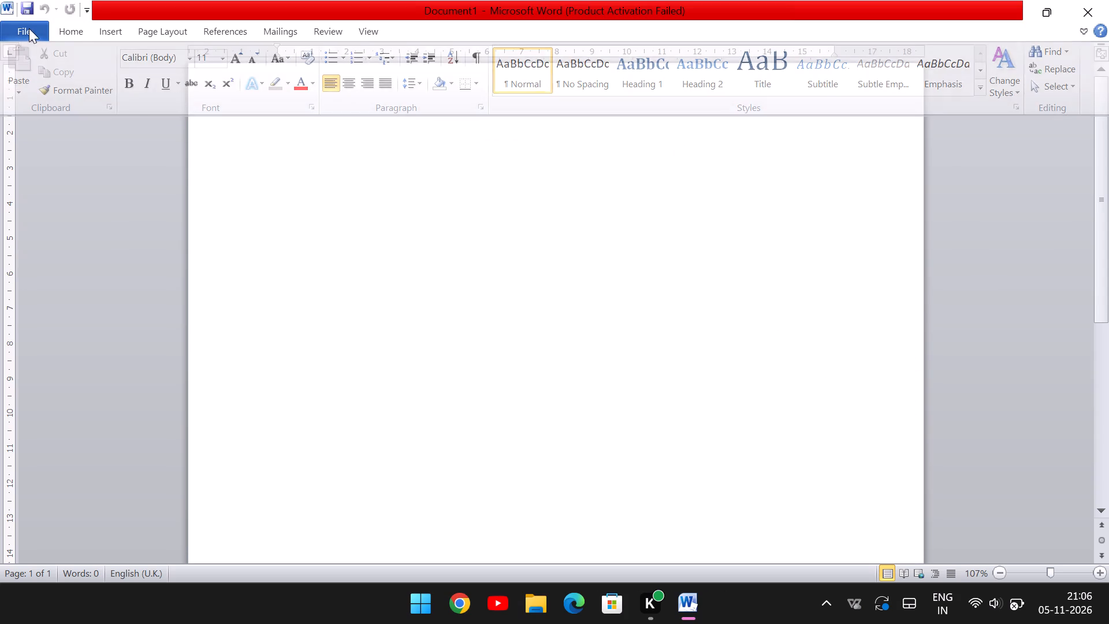
left_click(35, 32)
left_click(35, 32)
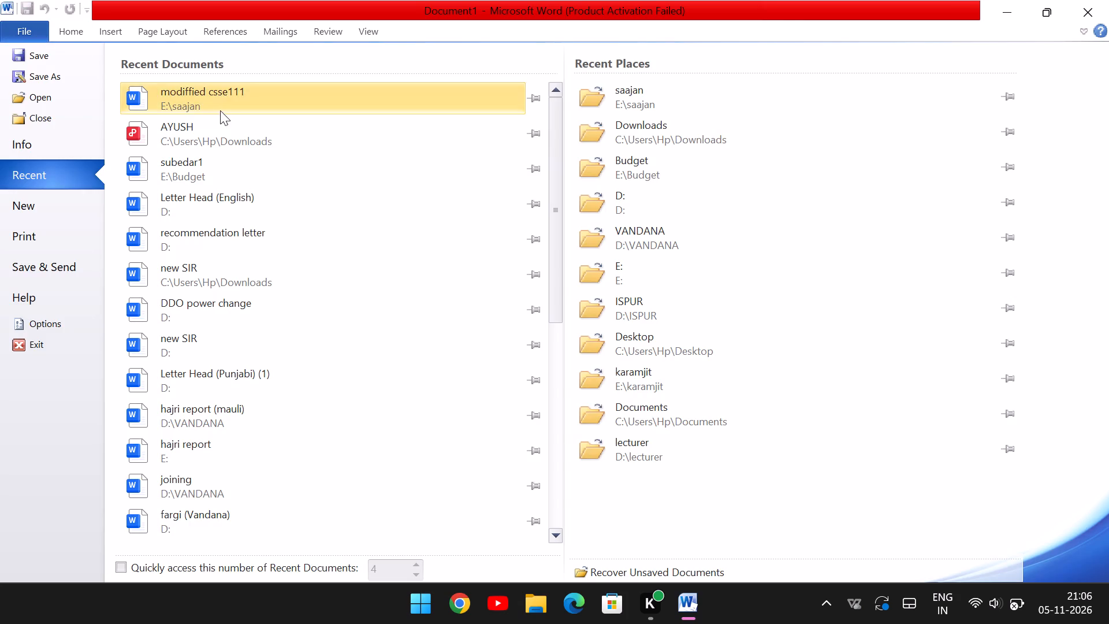
double_click(231, 100)
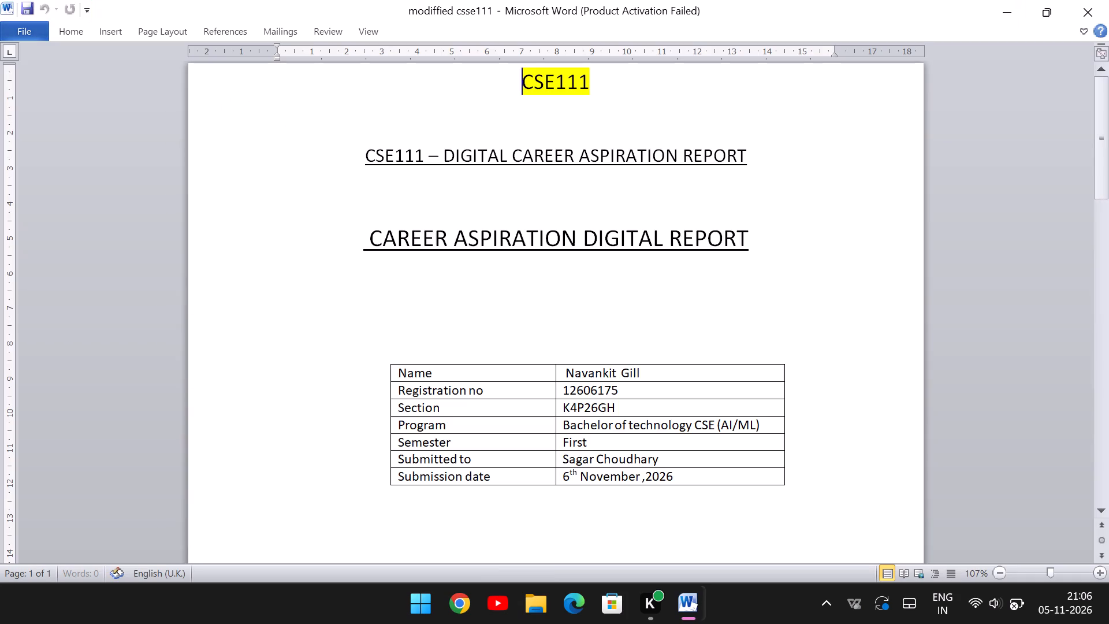
Examine the report's cover page details table and the Contents list on the following page.
scroll(481, 239, "down", 7)
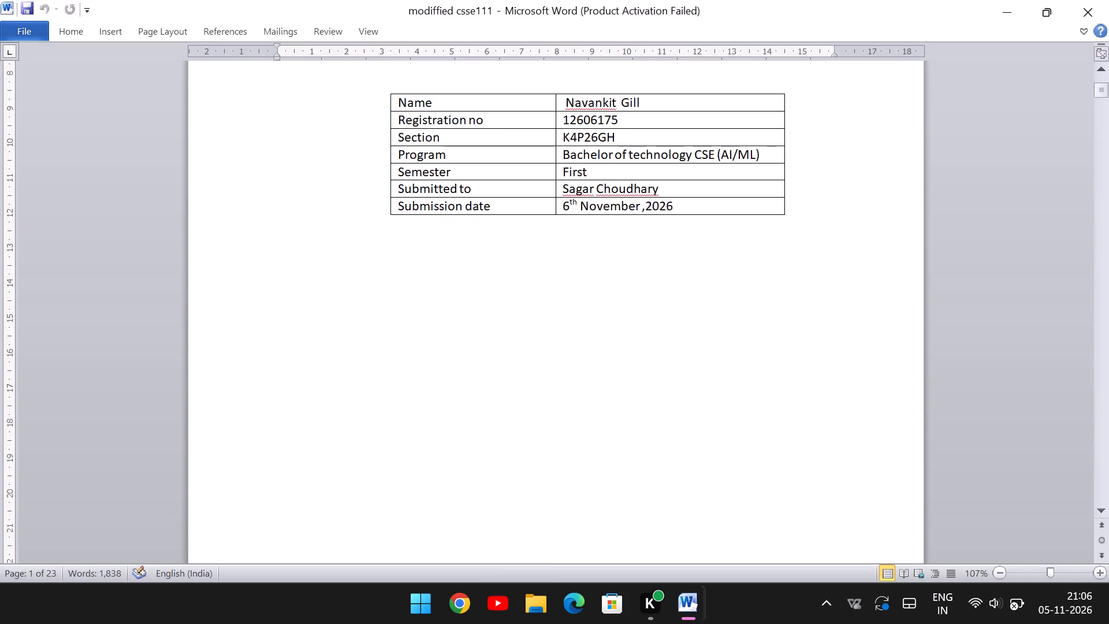
scroll(507, 276, "up", 2)
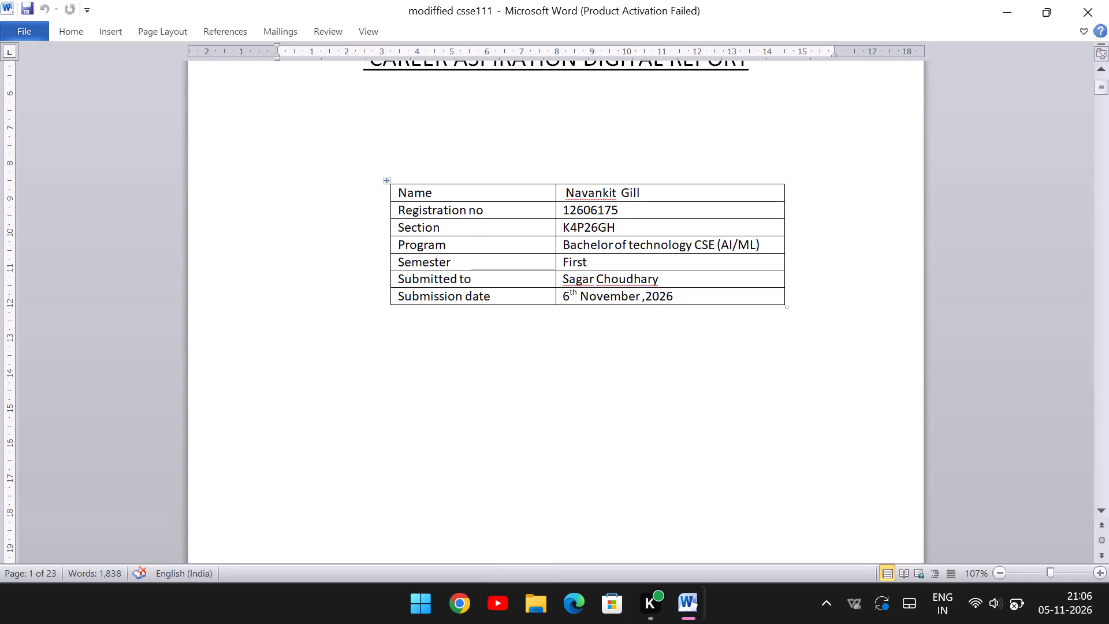
scroll(478, 290, "down", 2)
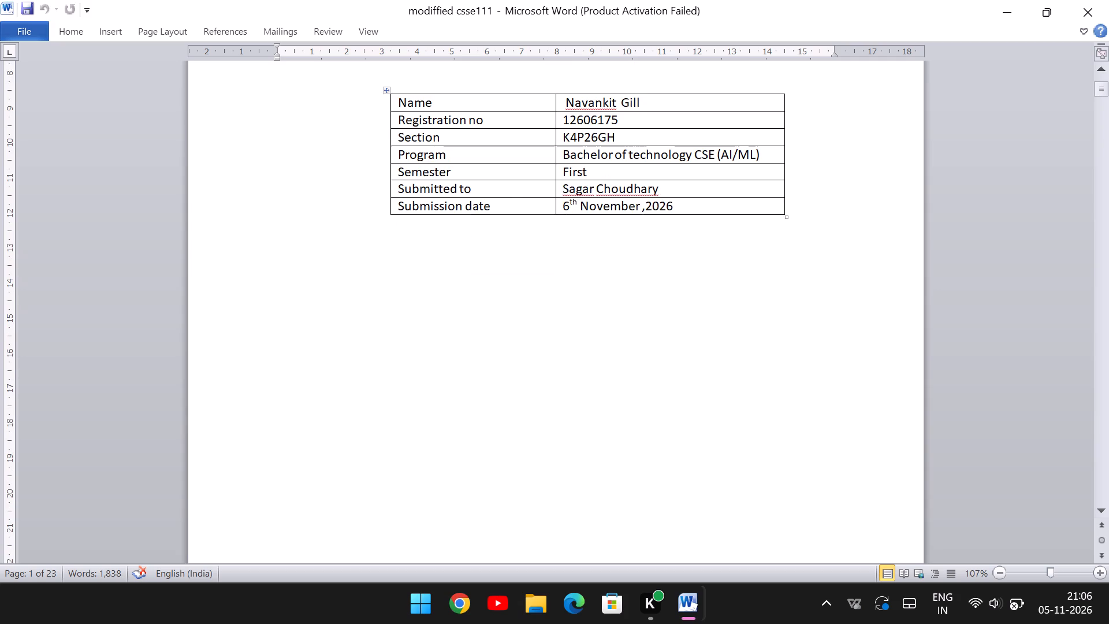
scroll(478, 290, "down", 8)
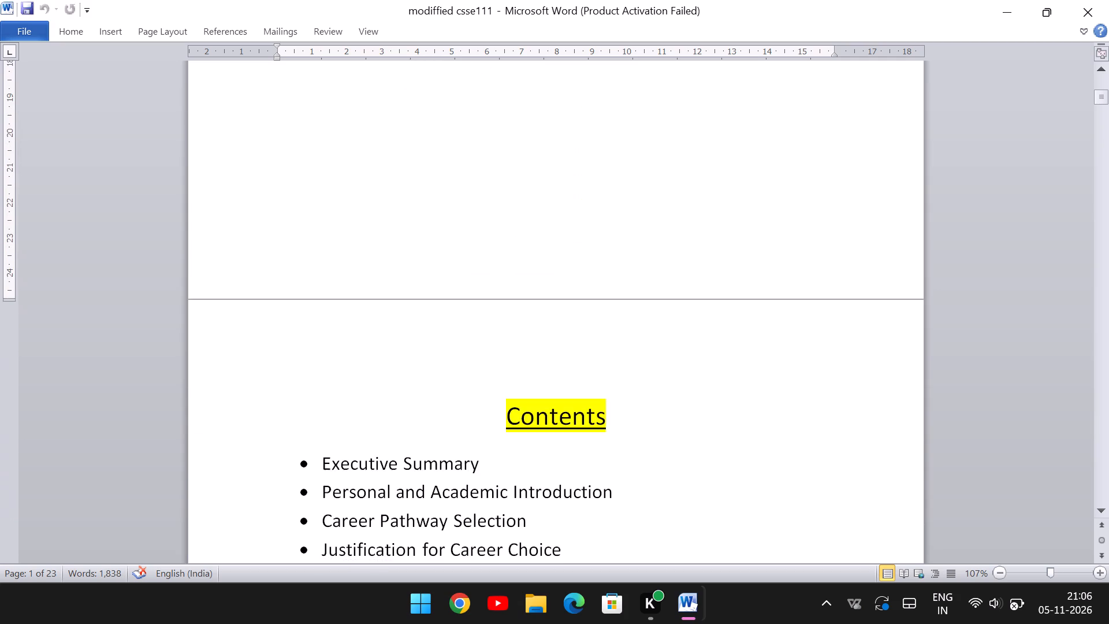
scroll(478, 290, "down", 10)
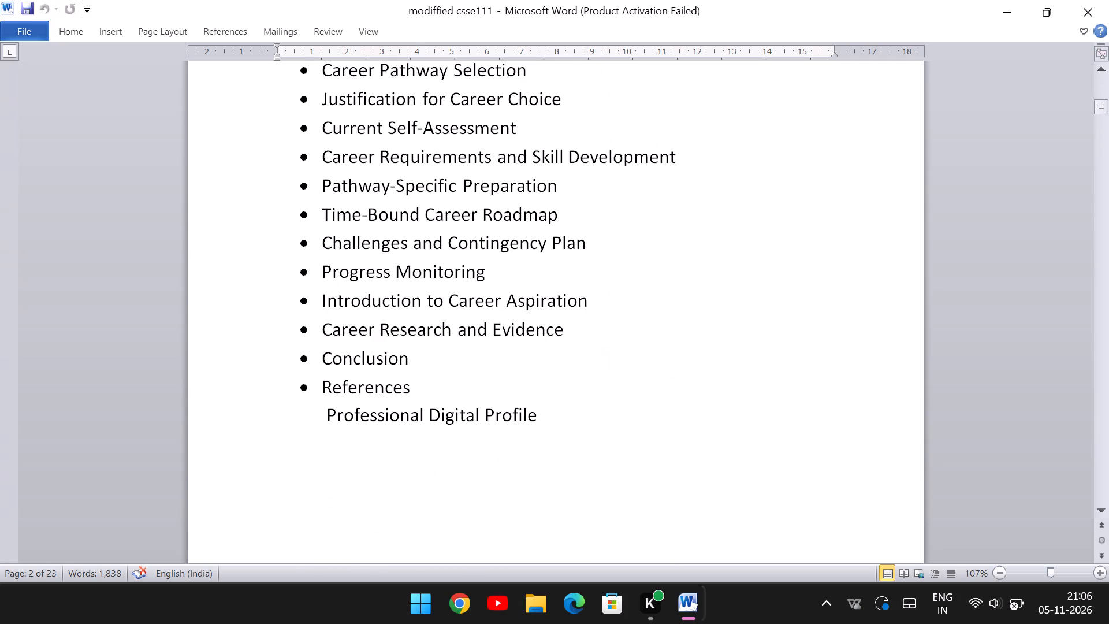
Delete all the entries under the Contents heading, from Executive Summary through Professional Digital Profile.
scroll(478, 290, "up", 5)
left_click_drag(285, 231, 294, 235)
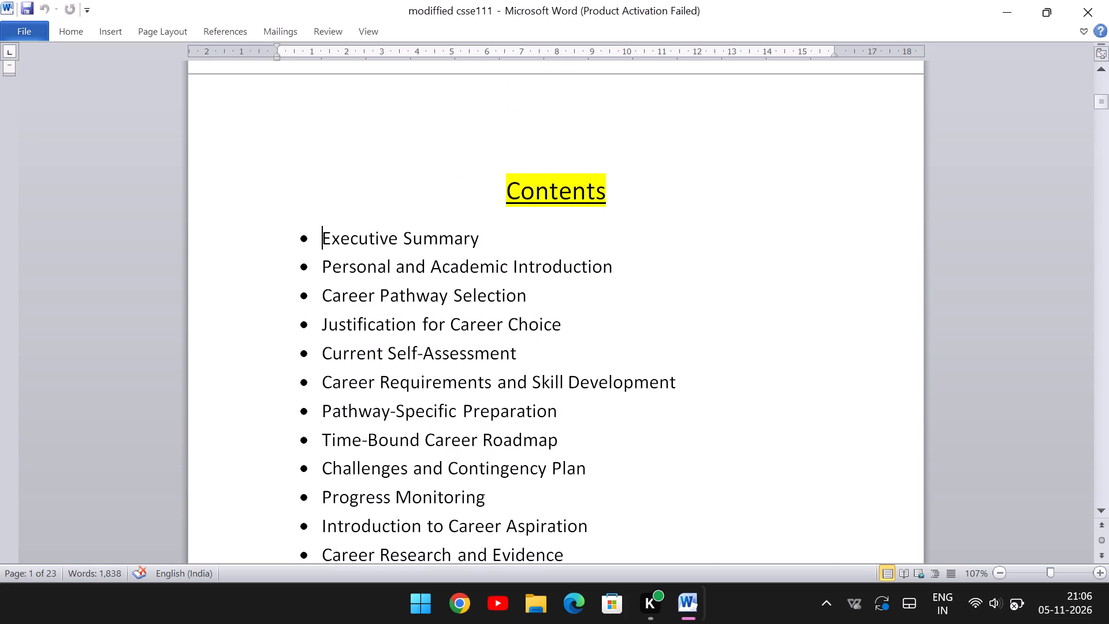
left_click_drag(294, 235, 528, 510)
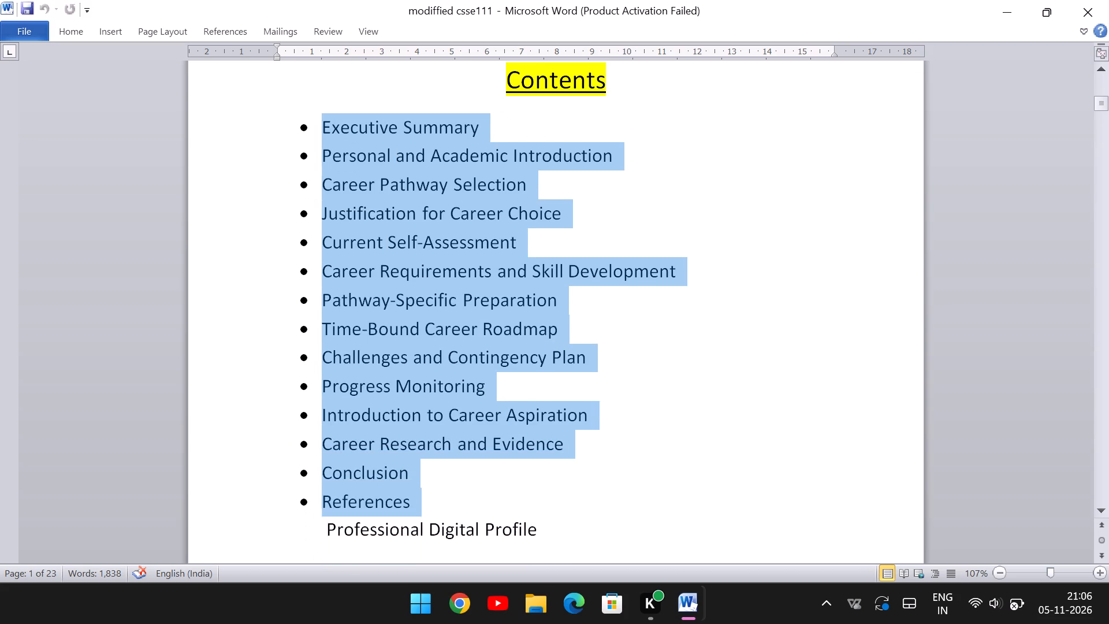
left_click_drag(528, 510, 545, 533)
key("BackSpace")
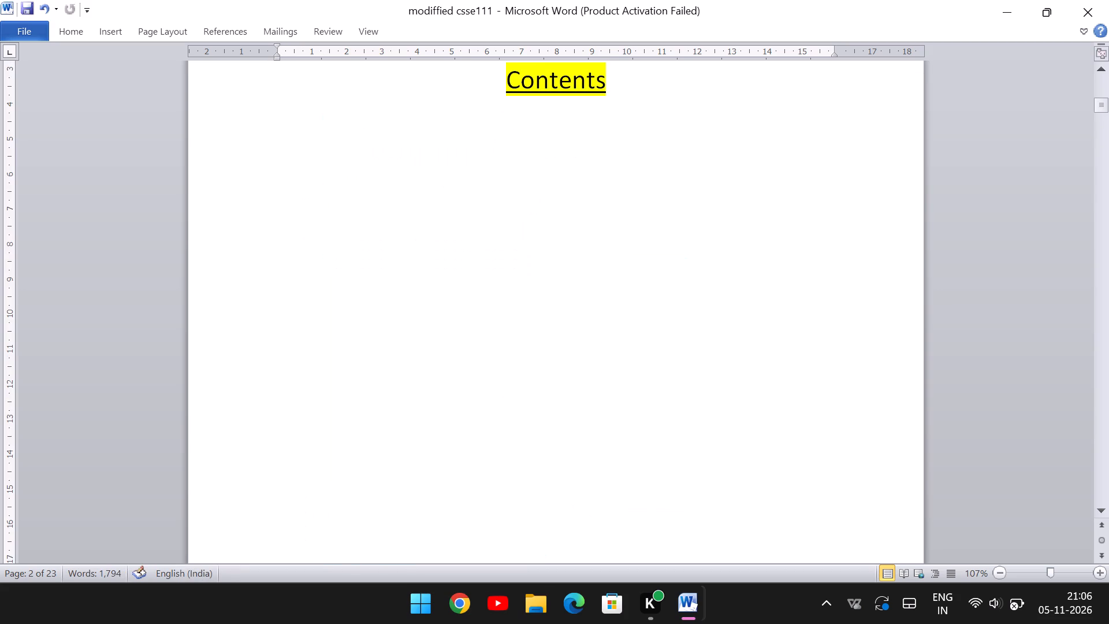
Insert five blank lines in the empty area below the Contents heading, above the next highlighted heading.
scroll(542, 529, "down", 7)
scroll(503, 491, "up", 5)
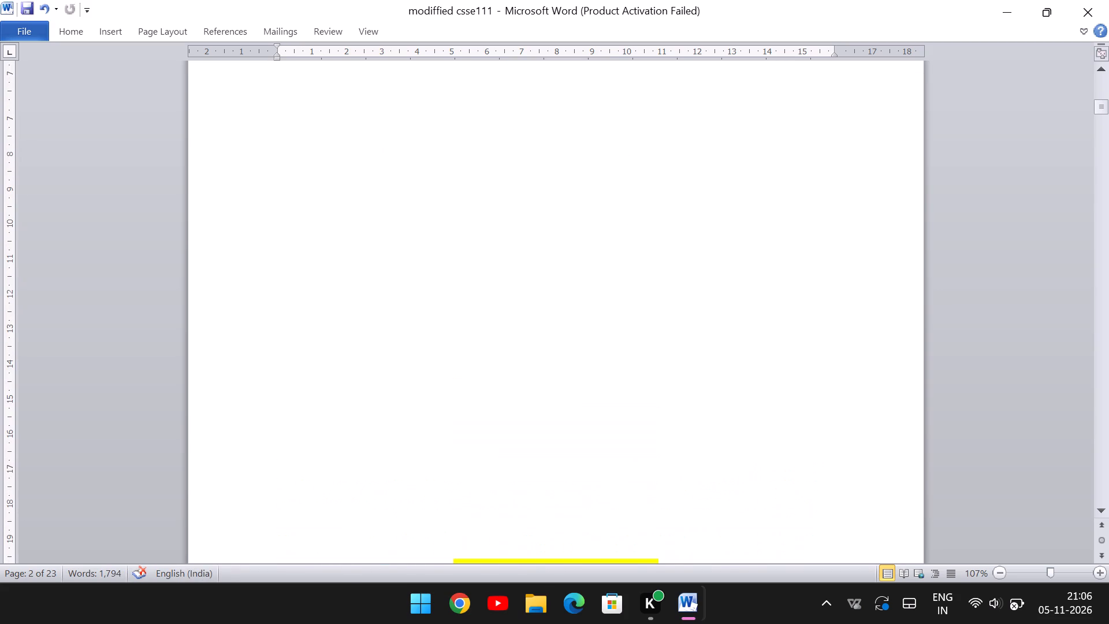
left_click(504, 491)
key("Return")
key("Return")
key("Return")
key("Return")
key("Return")
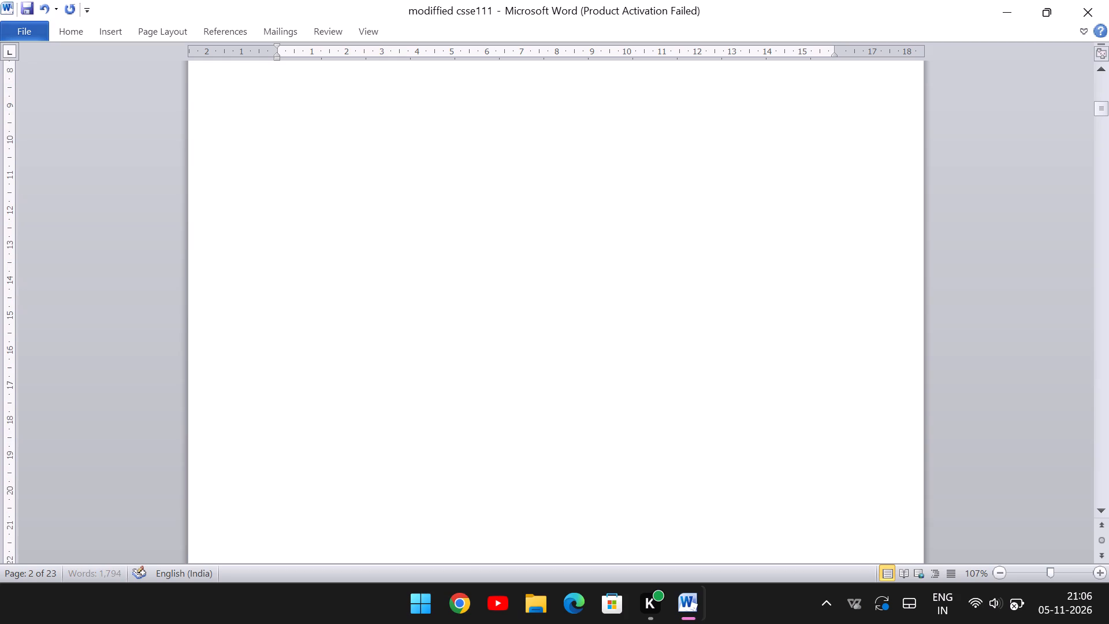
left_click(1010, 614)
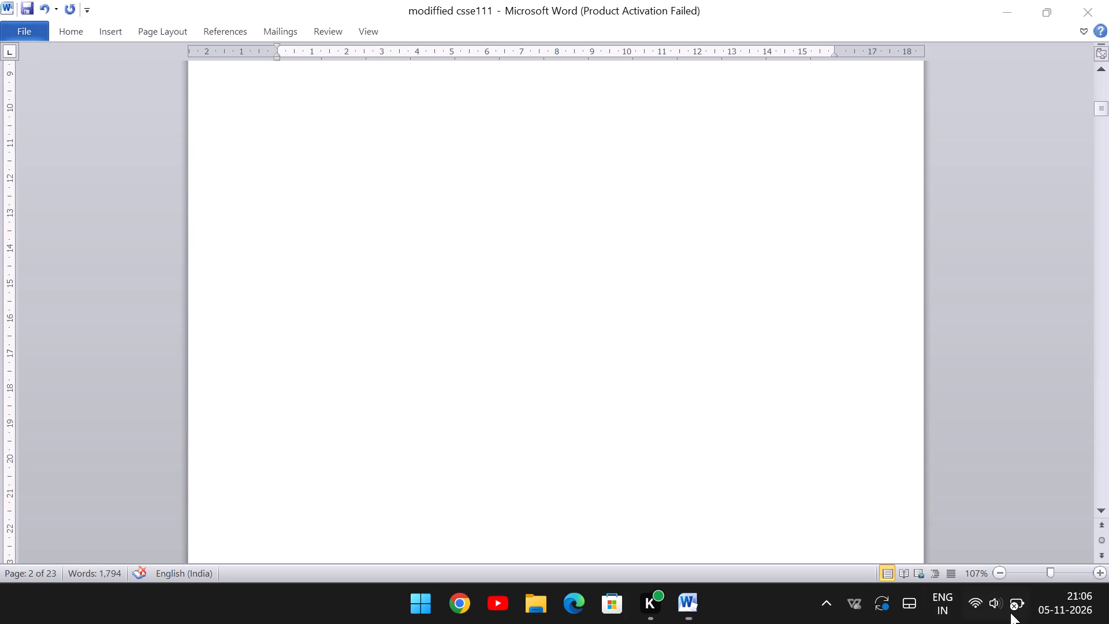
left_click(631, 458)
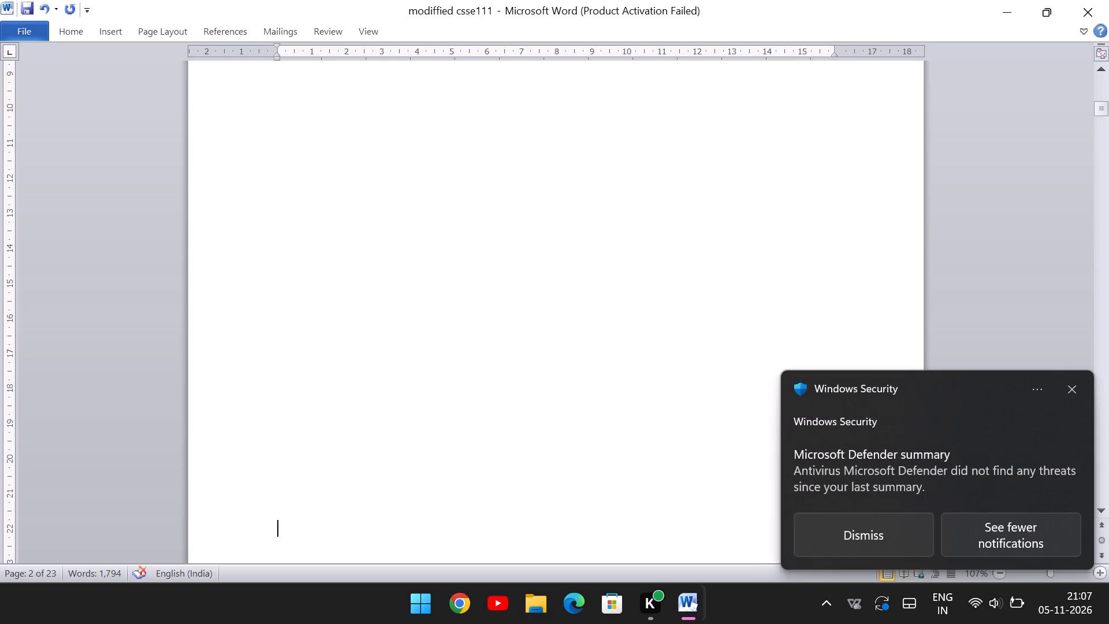
Dismiss the Windows Security notification.
left_click(1070, 391)
Launch WhatsApp from the recent apps in Windows search.
scroll(746, 465, "up", 7)
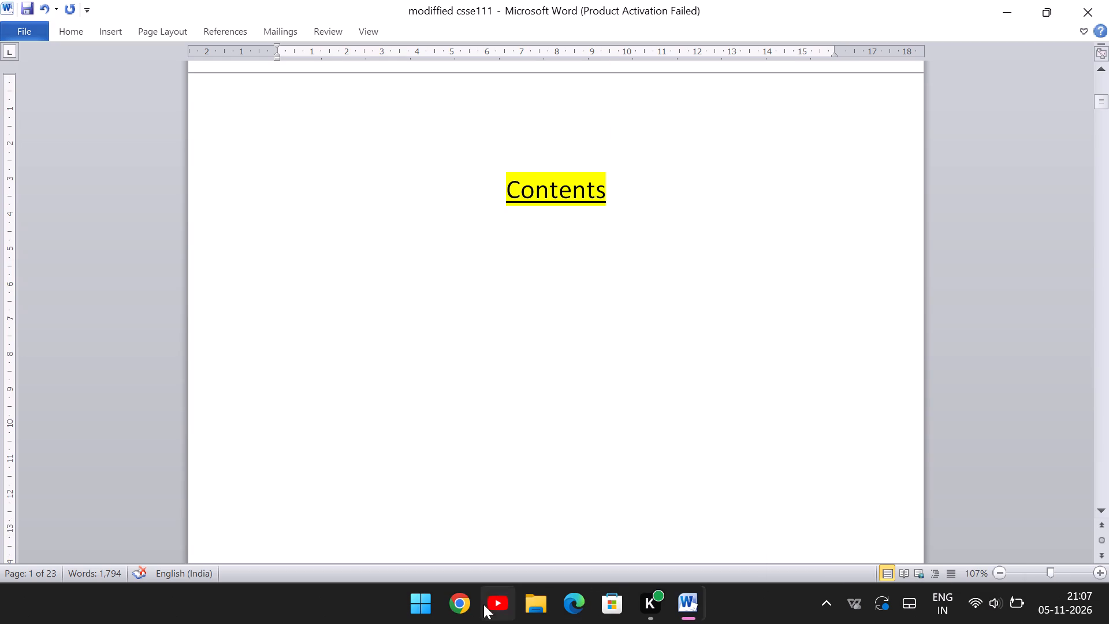
left_click(419, 609)
left_click(546, 87)
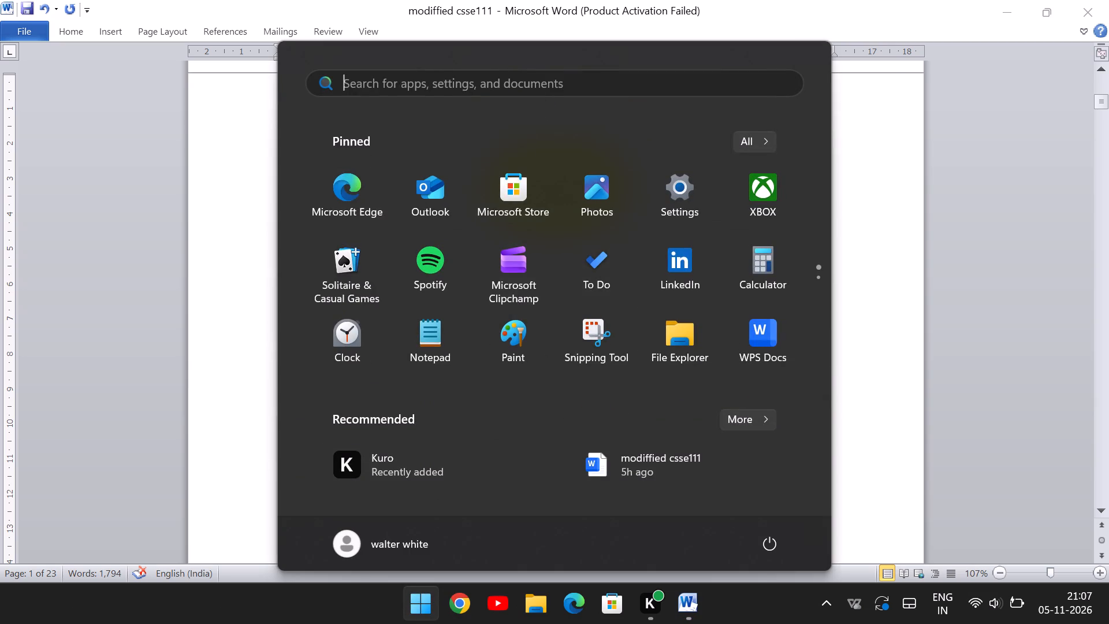
left_click(378, 244)
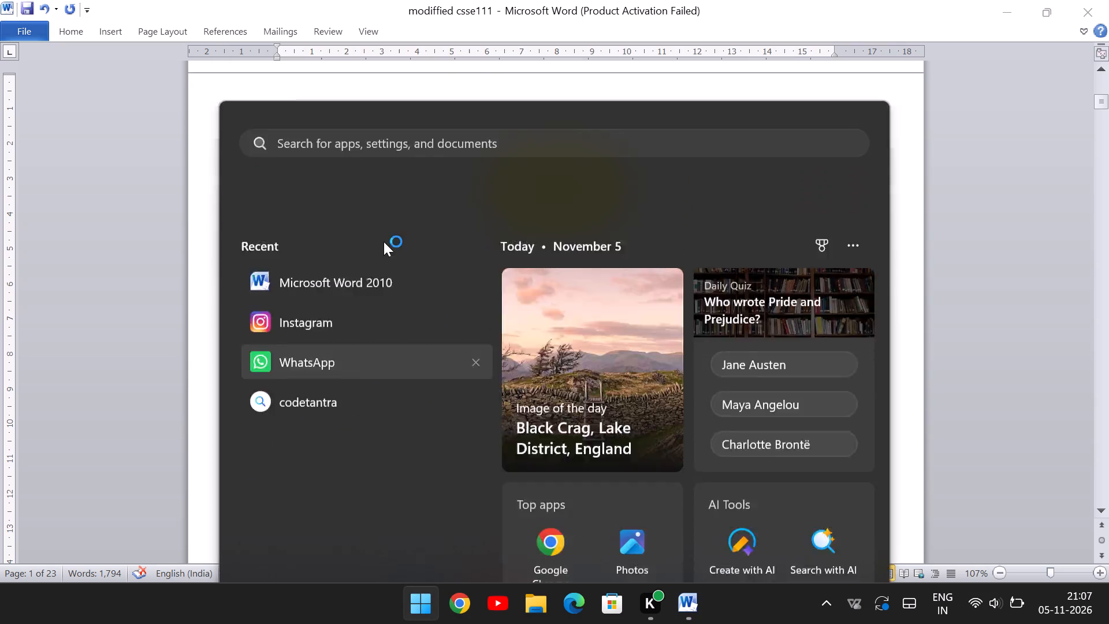
left_click(384, 241)
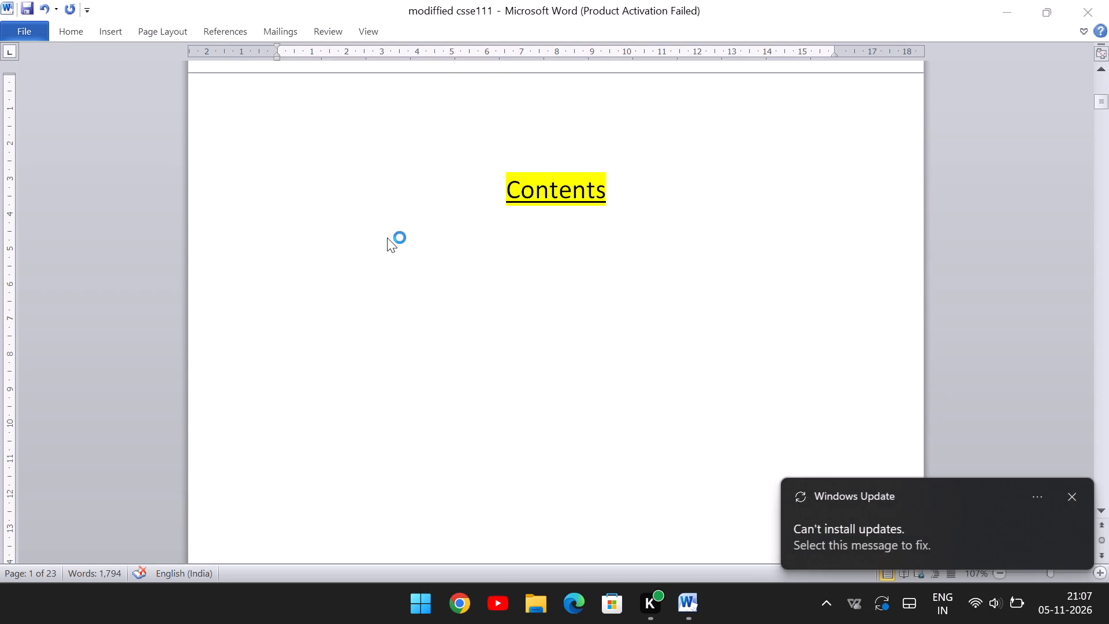
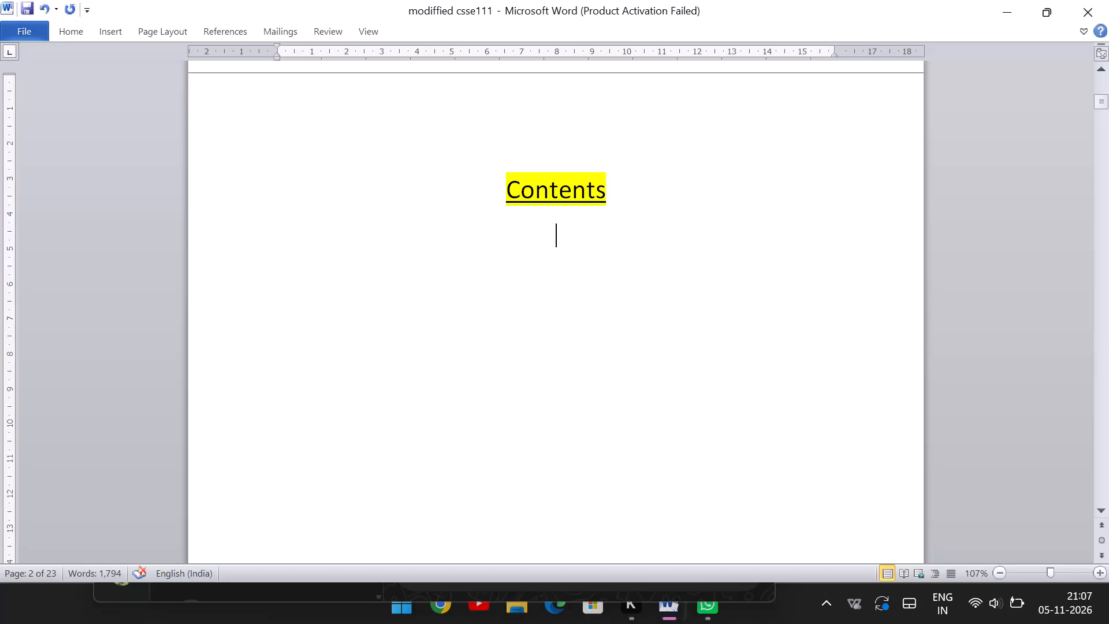
Paste the copied list of entries, from Executive Summary through Professional Digital Profile, below the Contents heading.
key("ctrl+v")
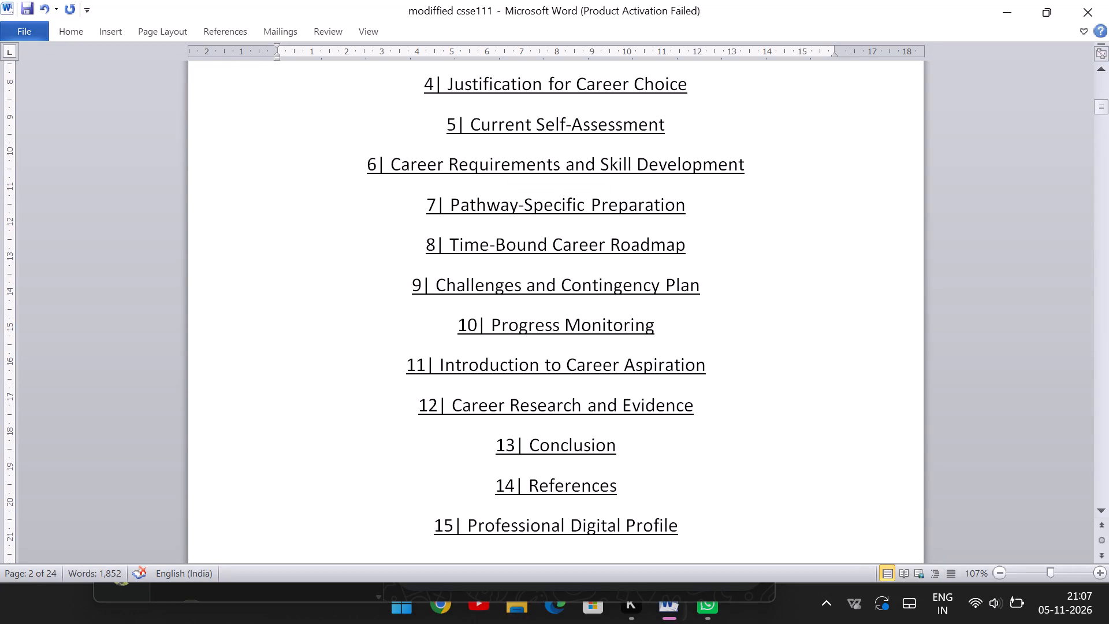
Remove the number-and-bar prefixes from the Personal and Academic Introduction, Career Pathway Selection and Justification for Career Choice entries.
scroll(406, 280, "up", 5)
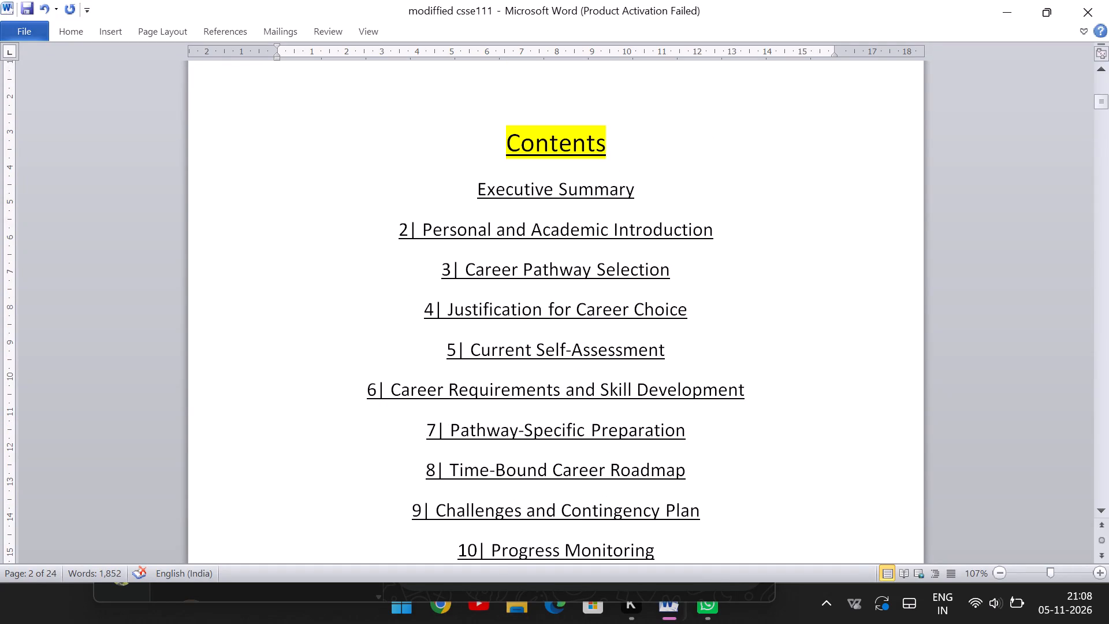
left_click(471, 188)
left_click_drag(417, 230, 399, 229)
key("BackSpace")
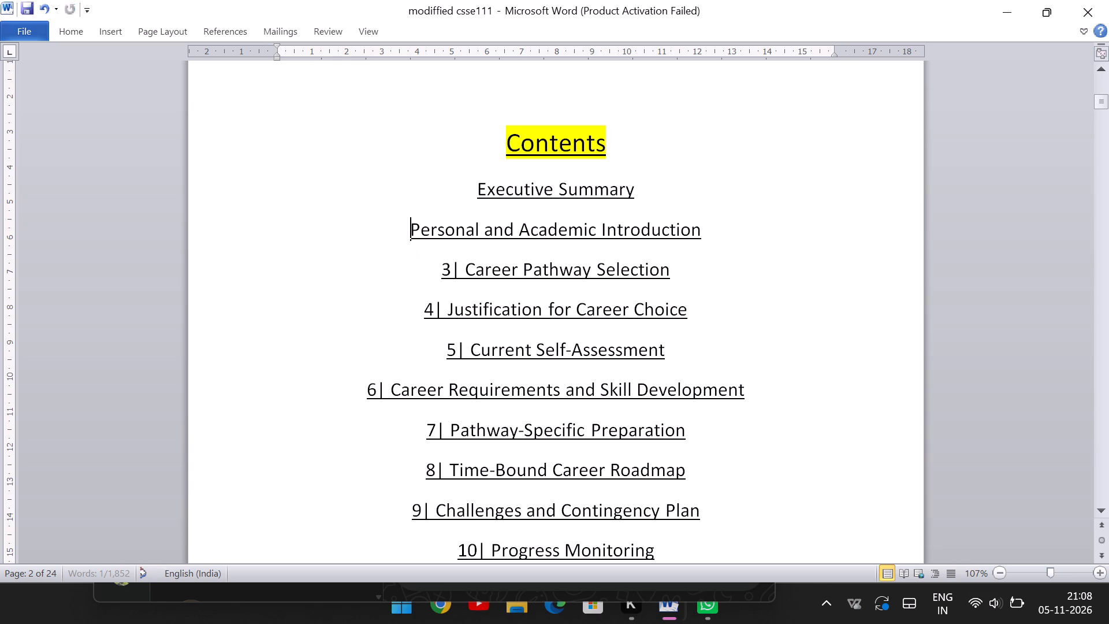
left_click_drag(456, 273, 440, 270)
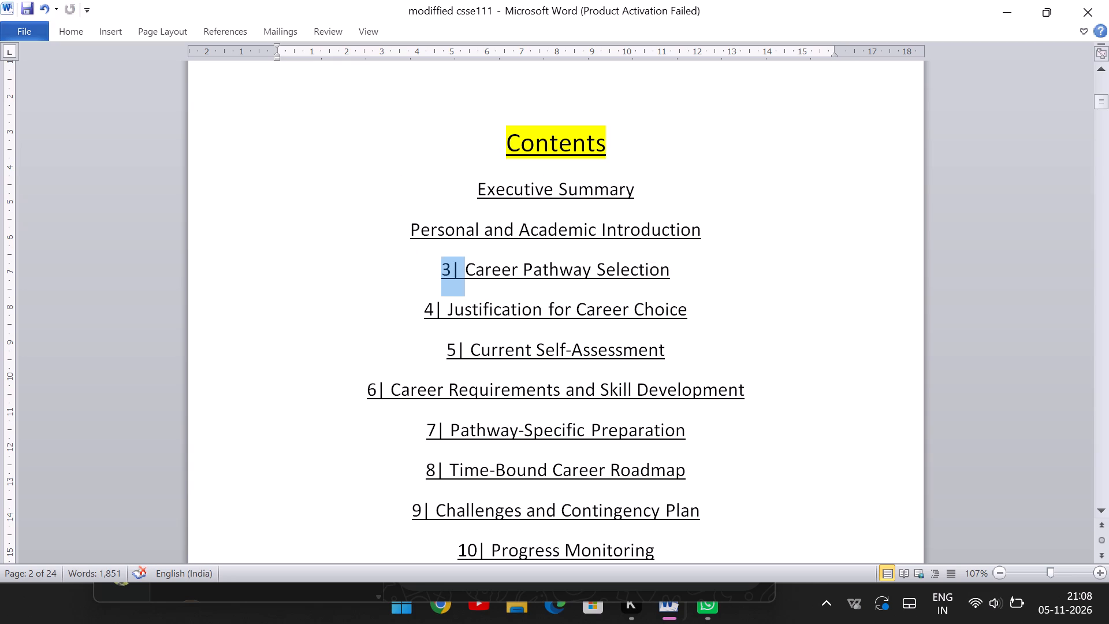
left_click_drag(440, 270, 438, 269)
key("BackSpace")
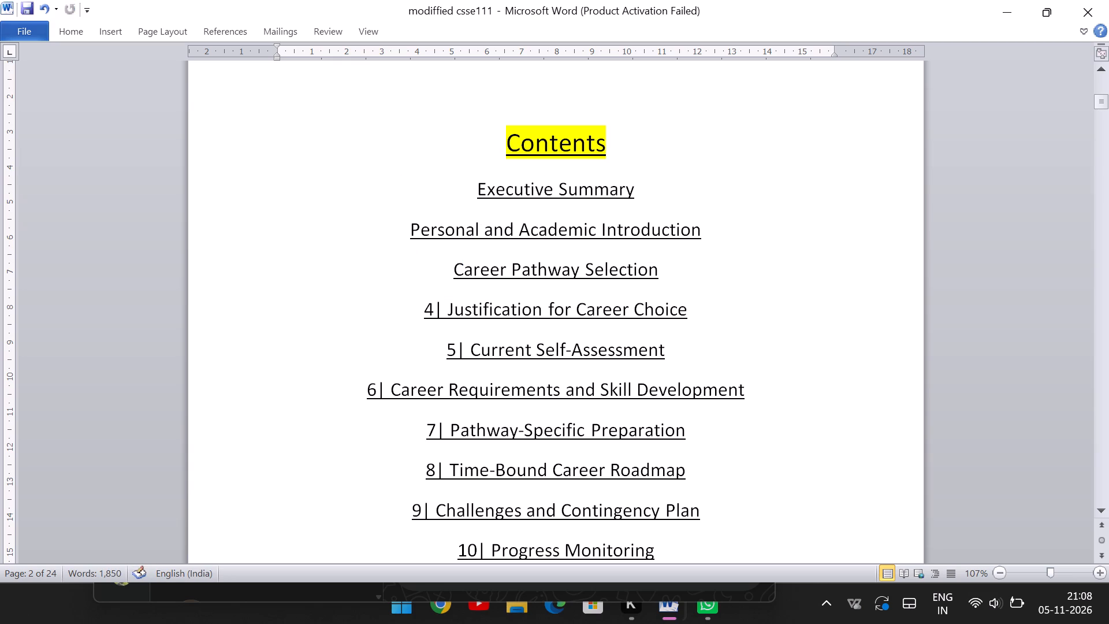
left_click_drag(444, 310, 410, 309)
key("BackSpace")
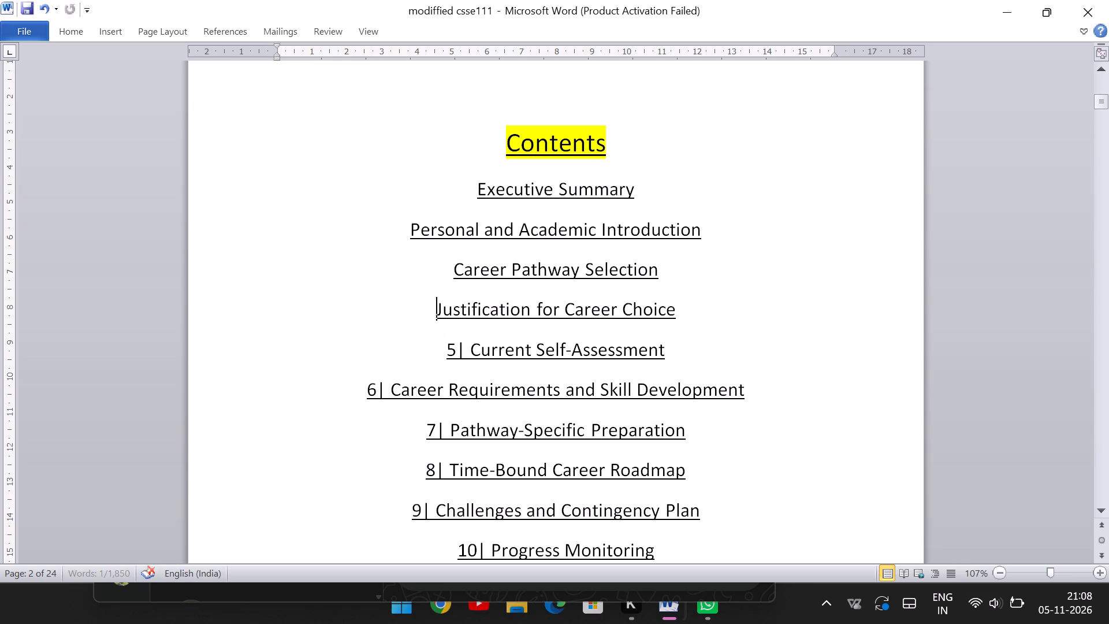
Remove the number-and-bar prefixes from Current Self-Assessment, Career Requirements and Skill Development, and Pathway-Specific Preparation, keeping each leading space.
left_click(468, 350)
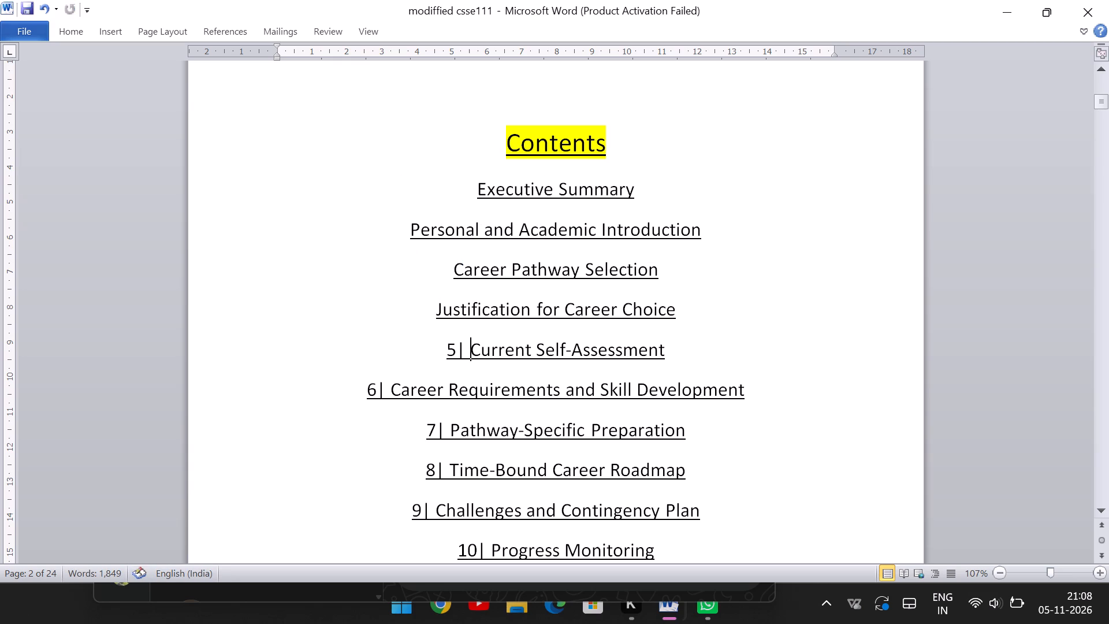
left_click(463, 353)
key("BackSpace")
key("BackSpace")
left_click(386, 398)
key("BackSpace")
key("BackSpace")
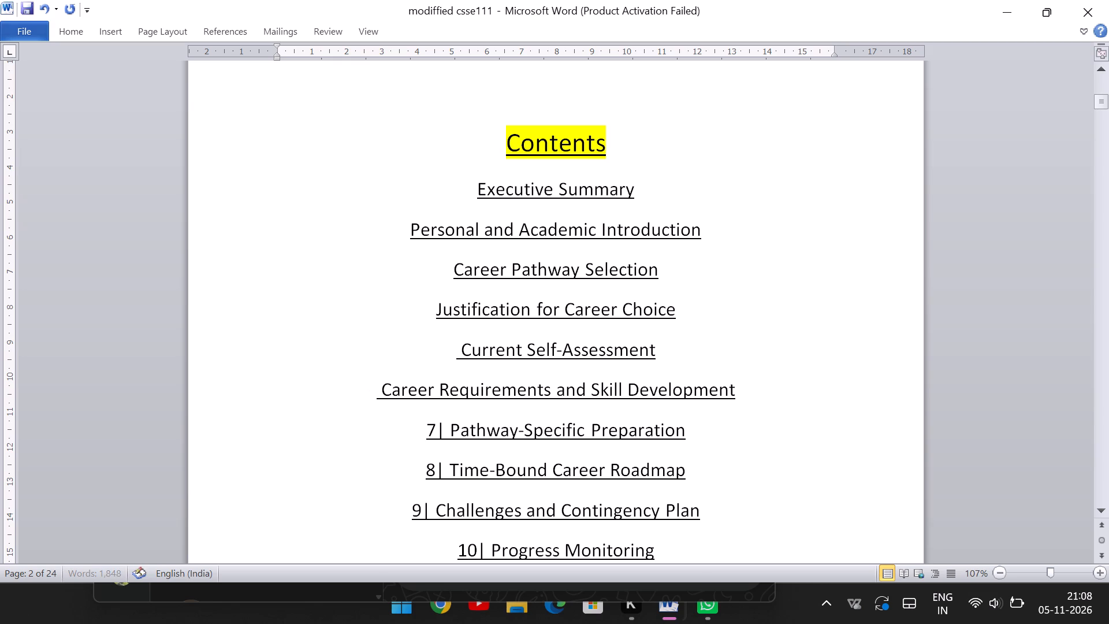
left_click(443, 435)
key("BackSpace")
key("BackSpace")
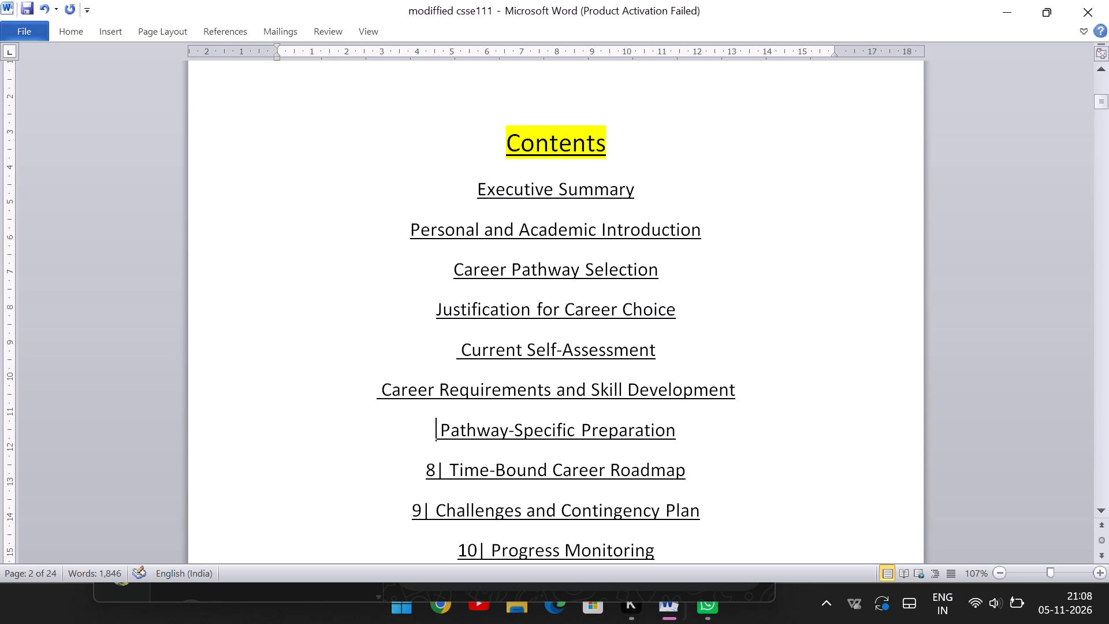
Remove the number-and-bar prefixes from the Time-Bound Career Roadmap and Challenges and Contingency Plan entries.
left_click(448, 476)
left_click(448, 477)
left_click(444, 476)
key("BackSpace")
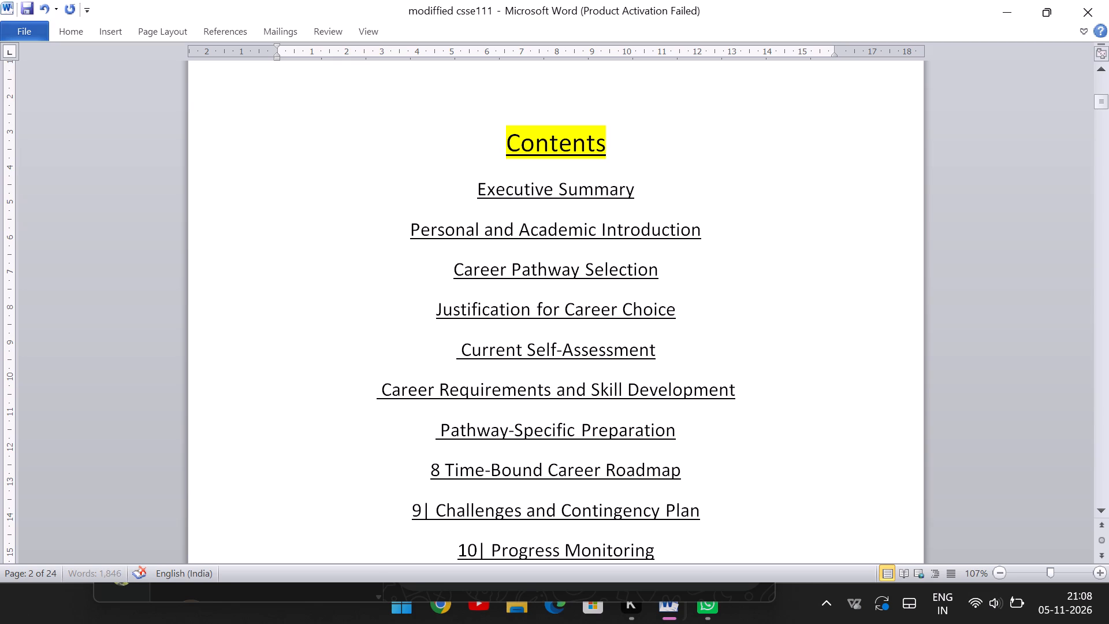
key("BackSpace")
left_click(429, 521)
key("BackSpace")
key("BackSpace")
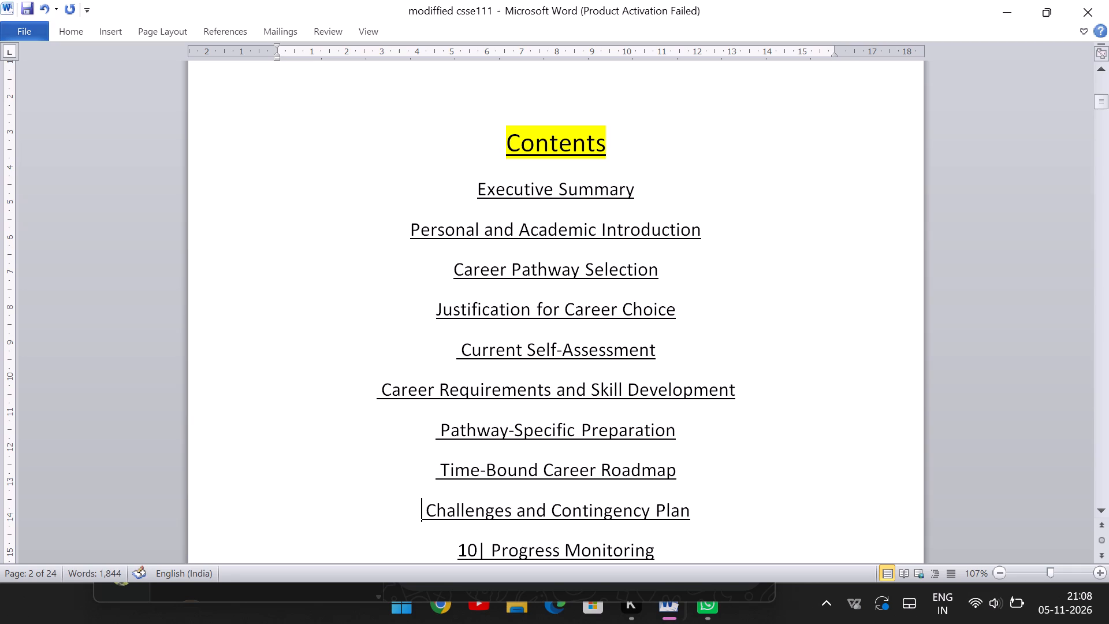
Remove the number-and-bar prefixes from the Progress Monitoring, Introduction to Career Aspiration, and Career Research and Evidence entries.
scroll(456, 537, "down", 2)
left_click(485, 469)
key("BackSpace")
key("BackSpace")
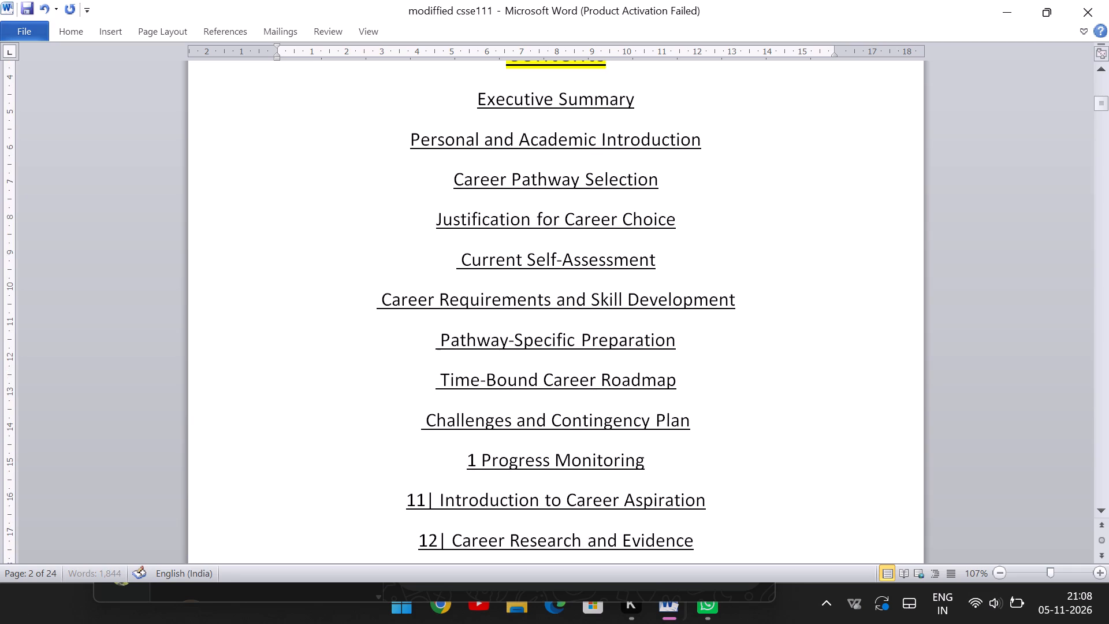
key("BackSpace")
left_click(433, 507)
key("BackSpace")
key("BackSpace")
key("BackSpace")
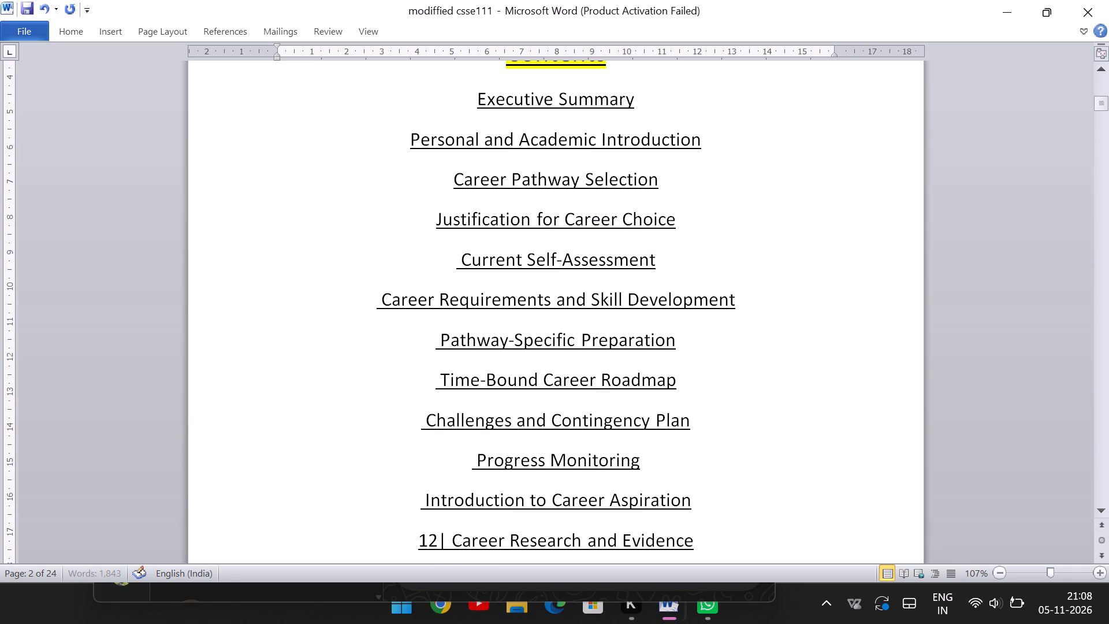
left_click(443, 544)
key("BackSpace")
key("BackSpace")
key("BackSpace")
Remove the number-and-bar prefixes from the Conclusion and References entries, along with the centring of References.
scroll(446, 534, "down", 5)
left_click(523, 369)
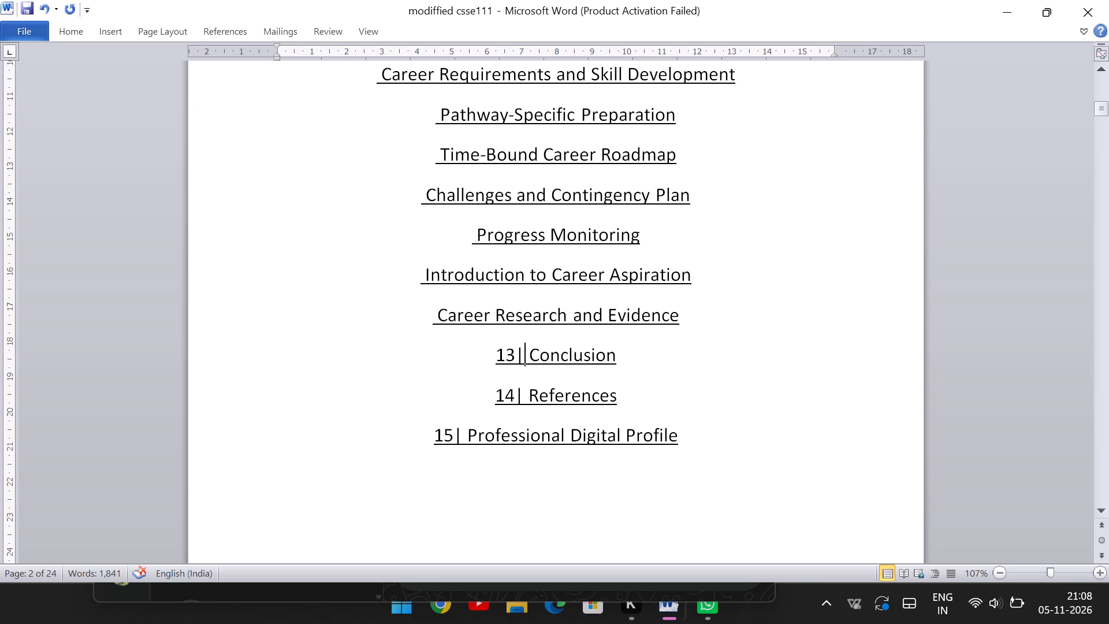
key("BackSpace")
key("BackSpace")
key("BackSpace")
left_click(524, 408)
key("BackSpace")
key("BackSpace")
key("BackSpace")
key("BackSpace")
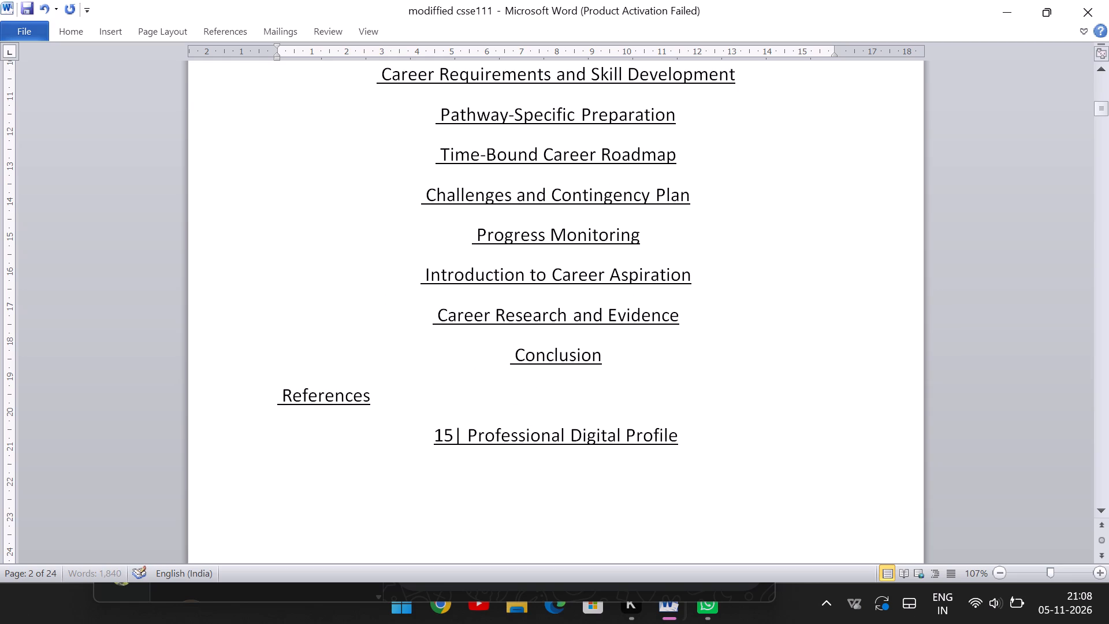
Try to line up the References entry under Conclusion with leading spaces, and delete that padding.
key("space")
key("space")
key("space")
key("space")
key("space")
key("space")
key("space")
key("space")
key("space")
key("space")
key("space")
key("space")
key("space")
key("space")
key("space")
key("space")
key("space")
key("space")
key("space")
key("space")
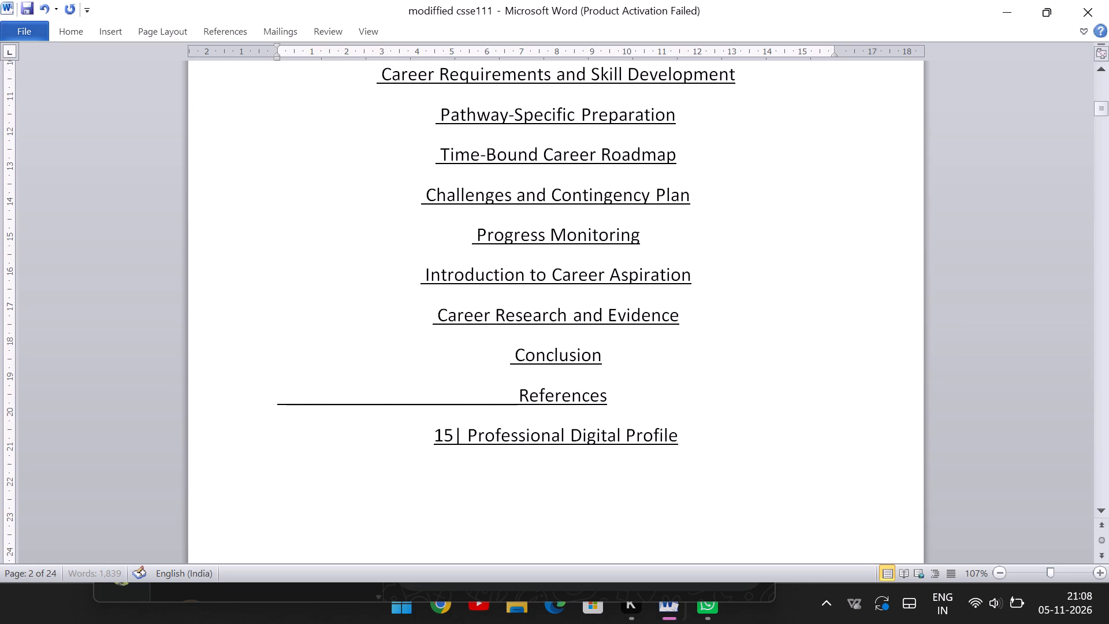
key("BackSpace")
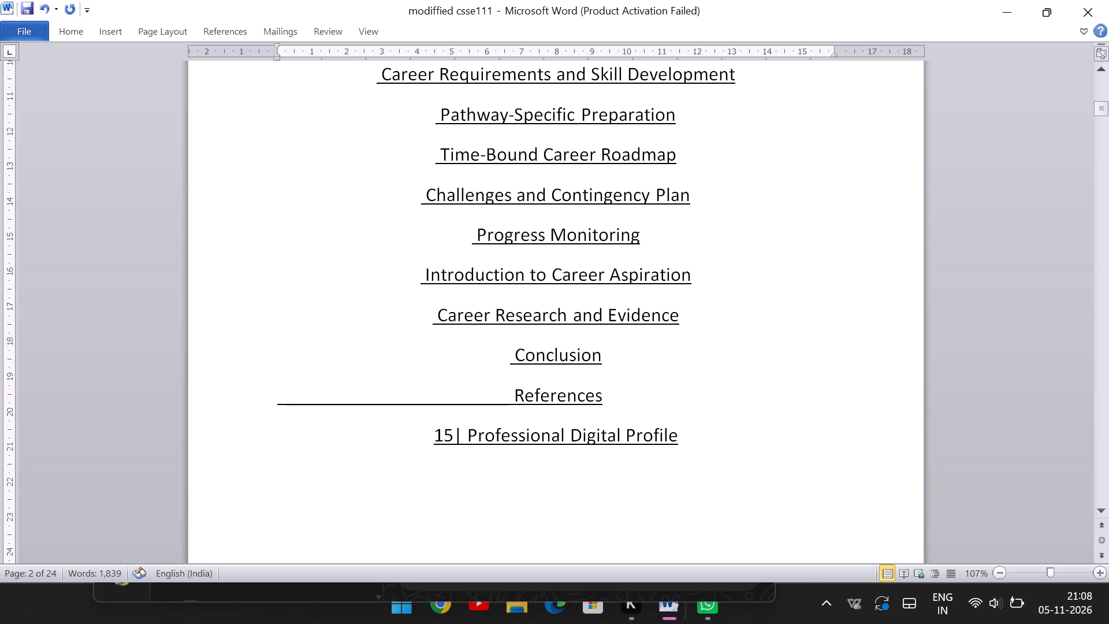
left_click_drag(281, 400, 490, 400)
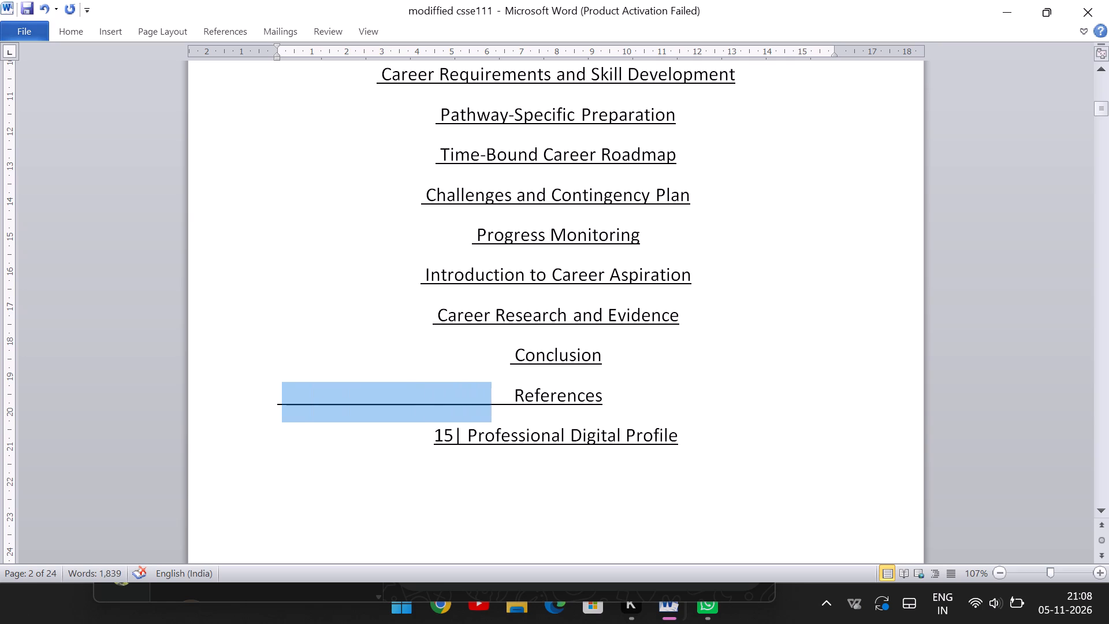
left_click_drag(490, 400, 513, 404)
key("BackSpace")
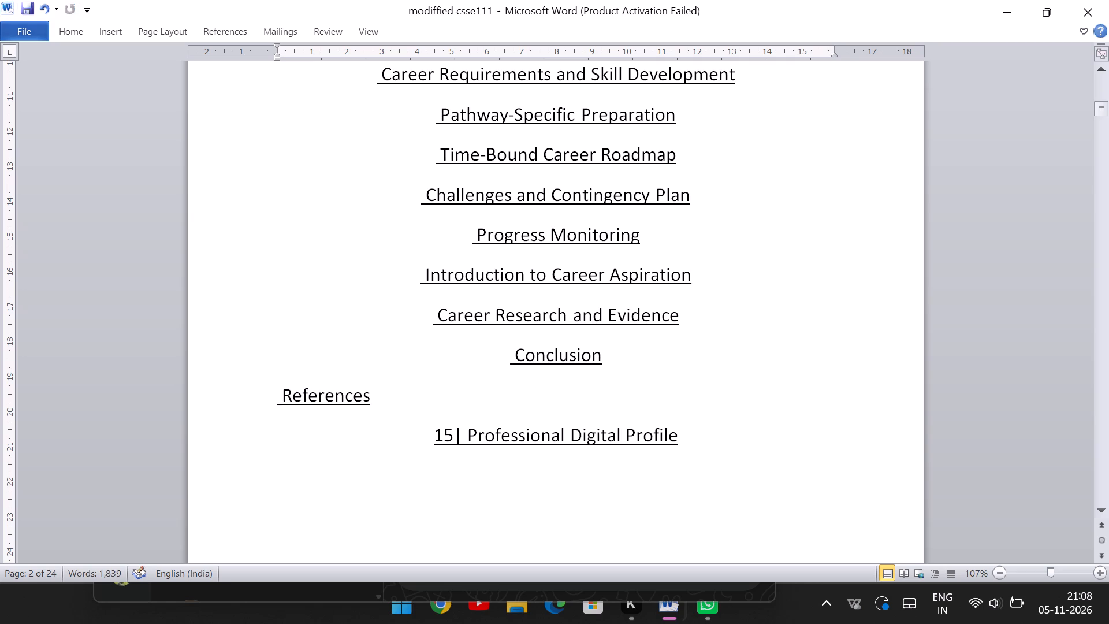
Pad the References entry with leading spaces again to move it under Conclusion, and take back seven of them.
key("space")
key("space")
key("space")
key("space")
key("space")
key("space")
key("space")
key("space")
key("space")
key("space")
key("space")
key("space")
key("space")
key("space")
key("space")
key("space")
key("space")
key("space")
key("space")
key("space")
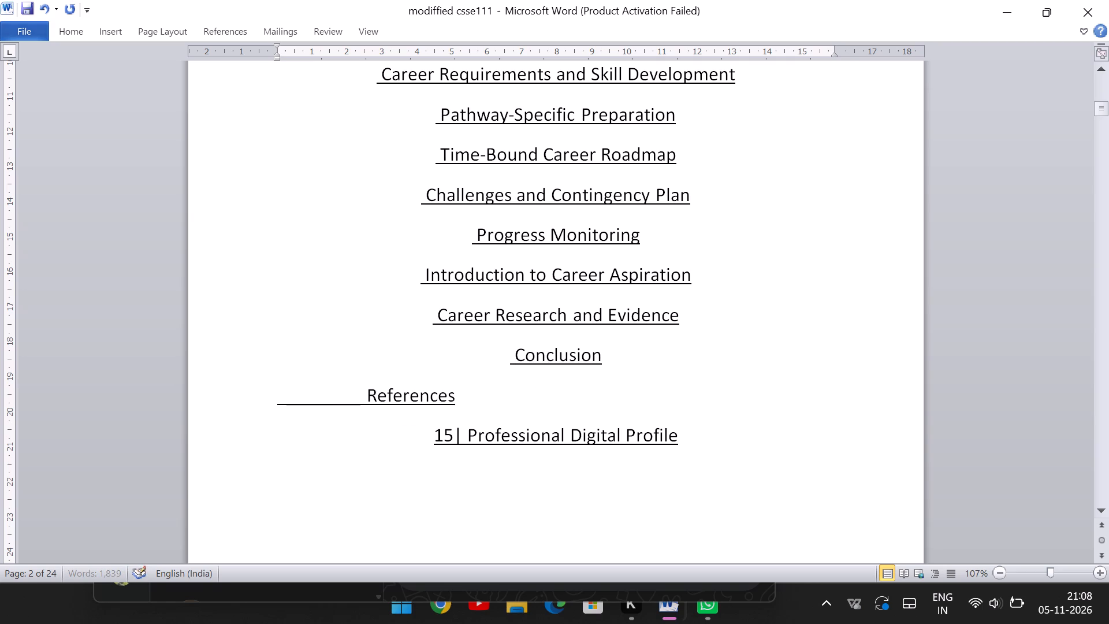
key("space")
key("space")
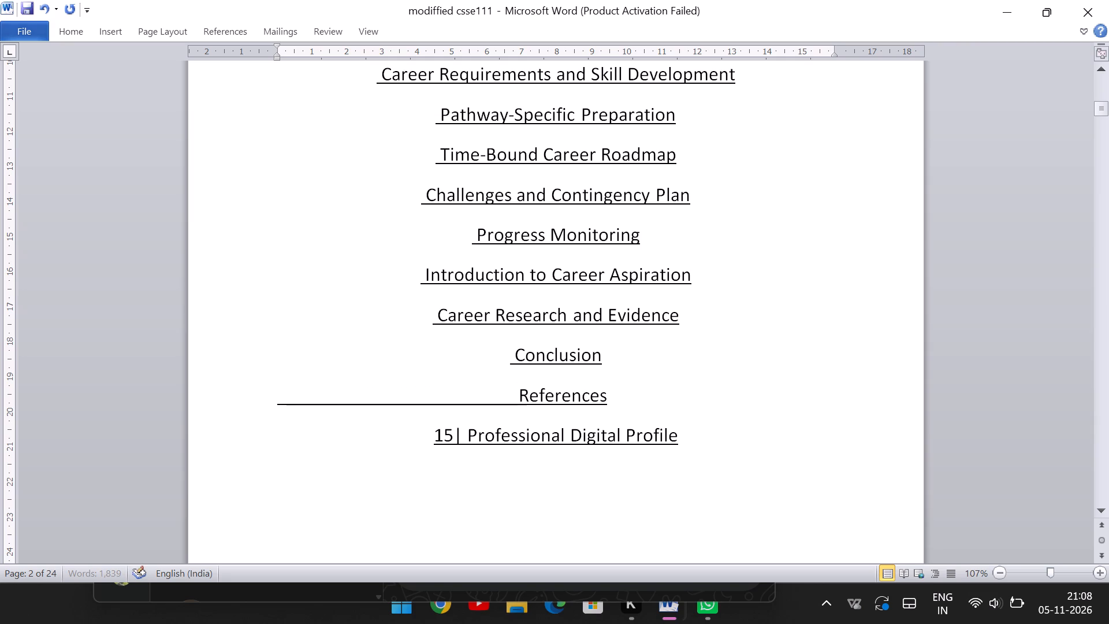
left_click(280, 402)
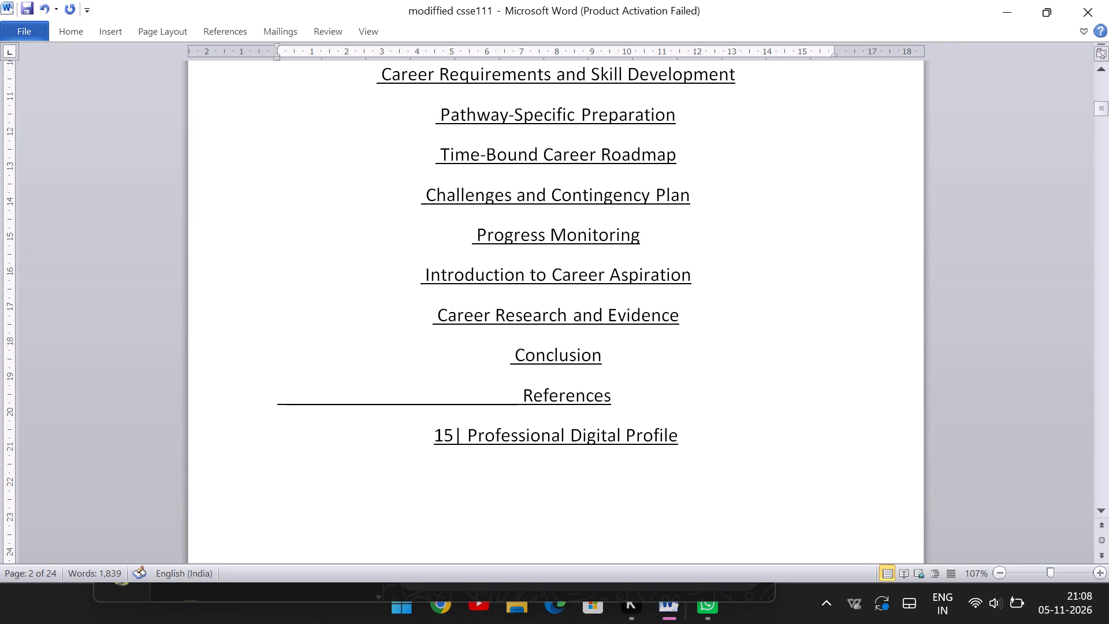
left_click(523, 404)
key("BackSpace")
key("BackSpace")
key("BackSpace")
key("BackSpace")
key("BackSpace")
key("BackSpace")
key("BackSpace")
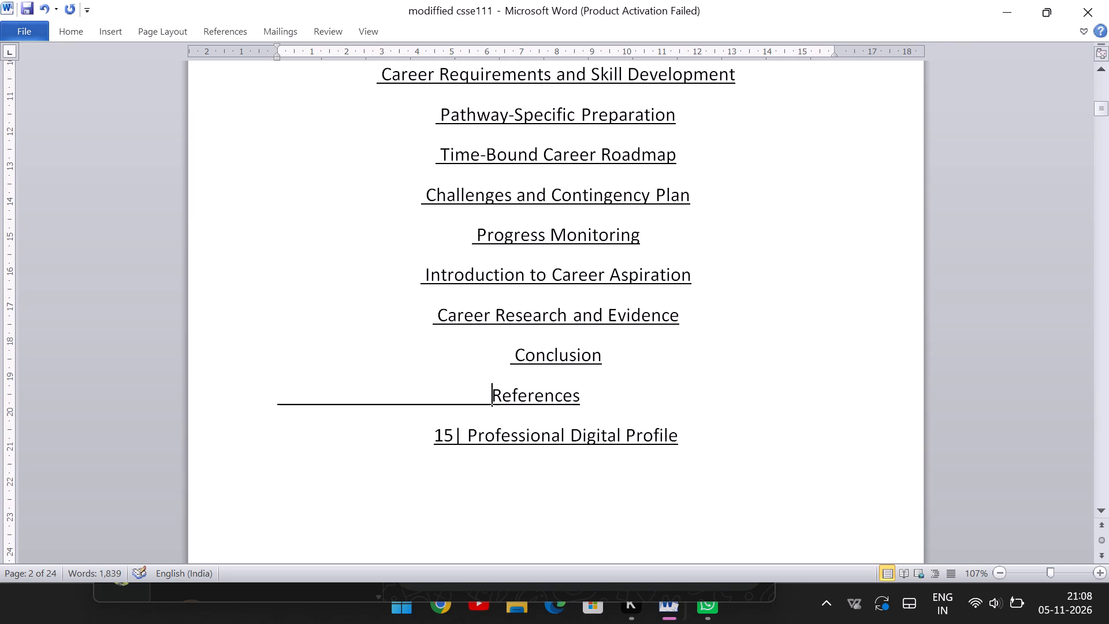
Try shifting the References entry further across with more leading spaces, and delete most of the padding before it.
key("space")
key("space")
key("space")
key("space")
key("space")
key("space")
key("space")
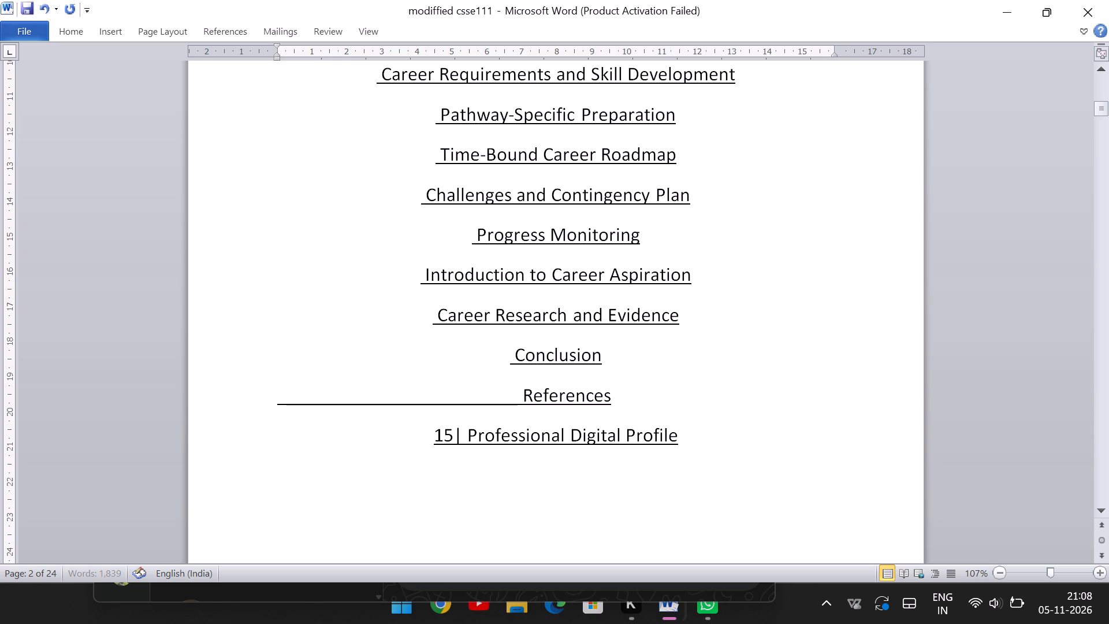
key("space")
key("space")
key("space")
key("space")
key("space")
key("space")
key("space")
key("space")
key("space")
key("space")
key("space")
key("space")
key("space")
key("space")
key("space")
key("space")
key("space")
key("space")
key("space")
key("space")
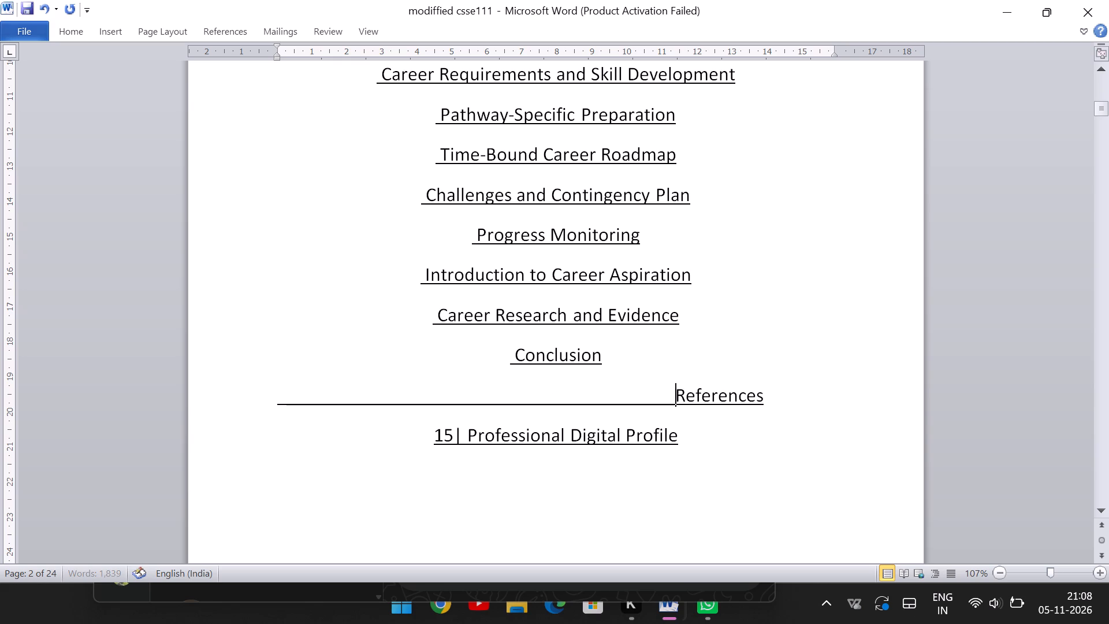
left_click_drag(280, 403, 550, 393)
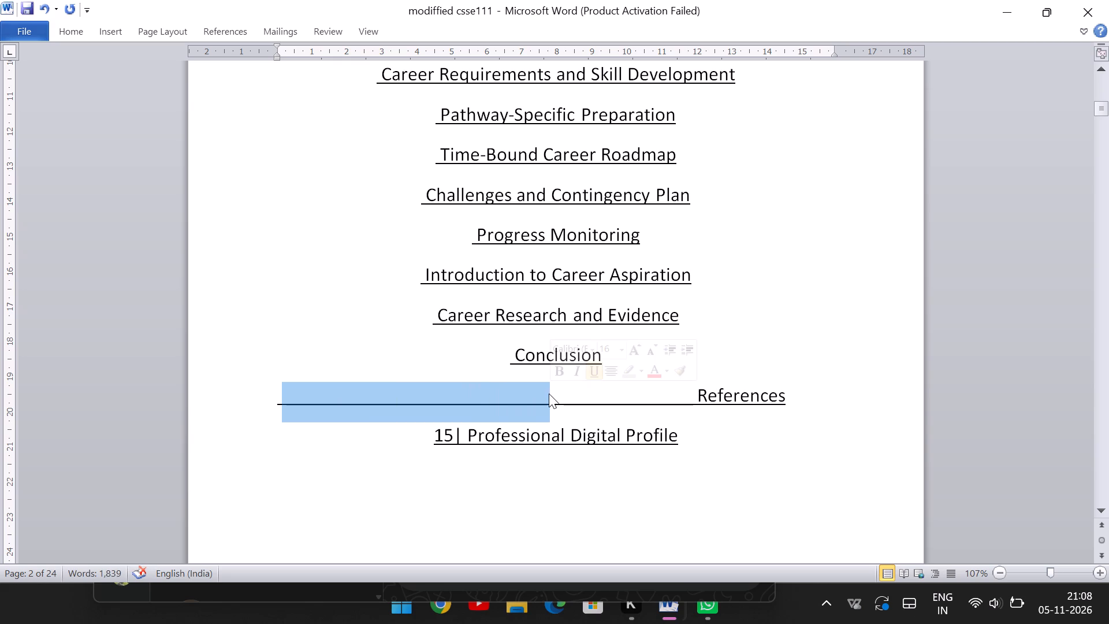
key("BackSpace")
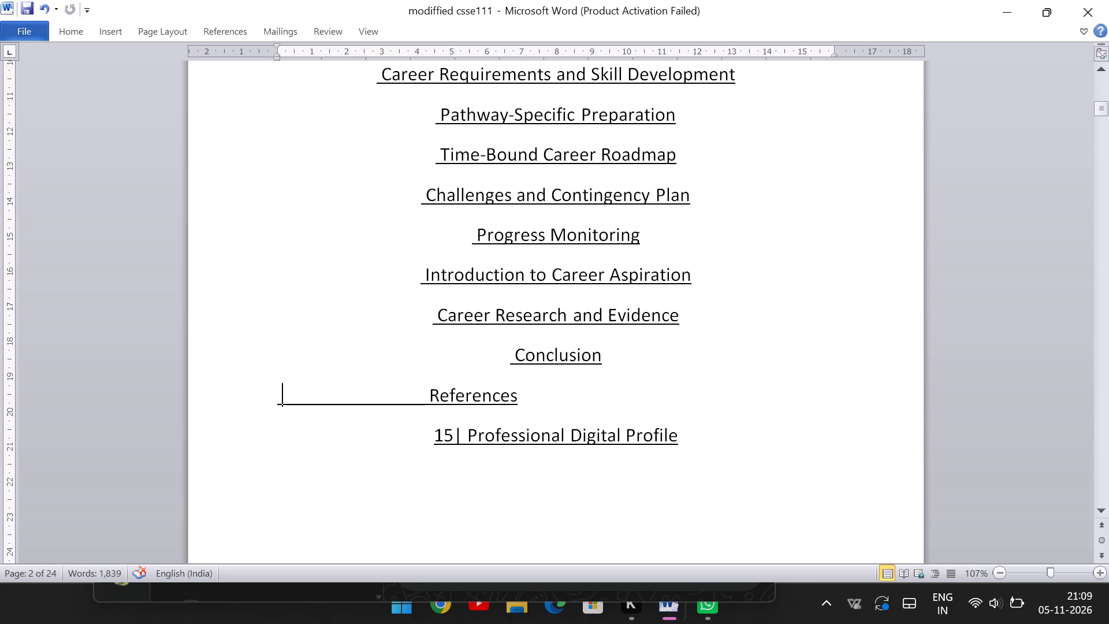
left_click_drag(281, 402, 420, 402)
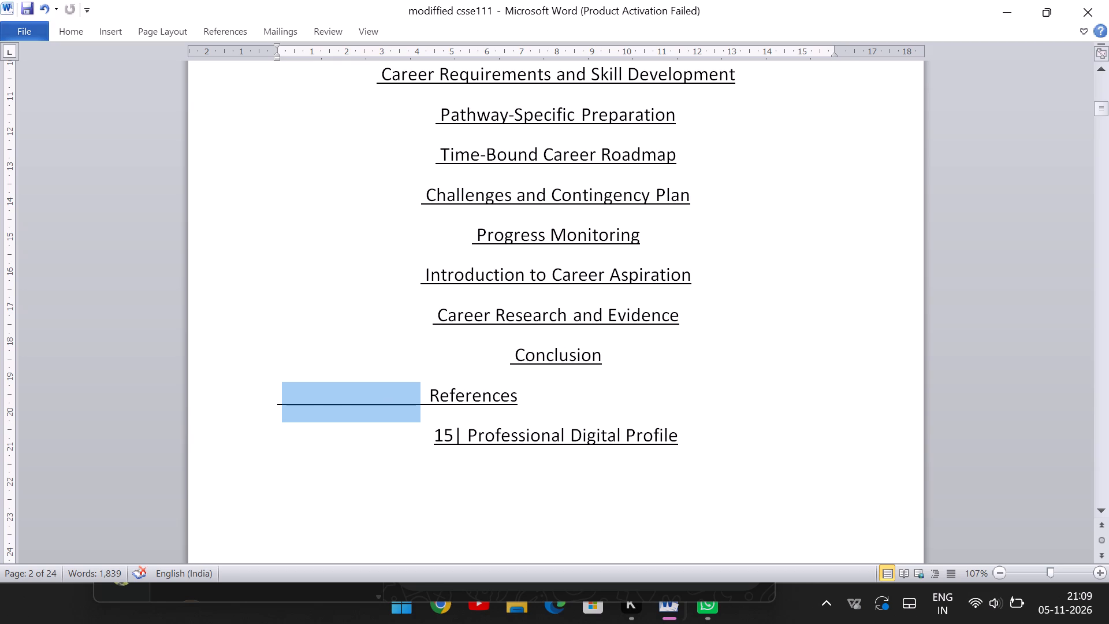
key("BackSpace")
Remove the underline from the References entry, including its leading spaces.
left_click_drag(282, 398, 422, 400)
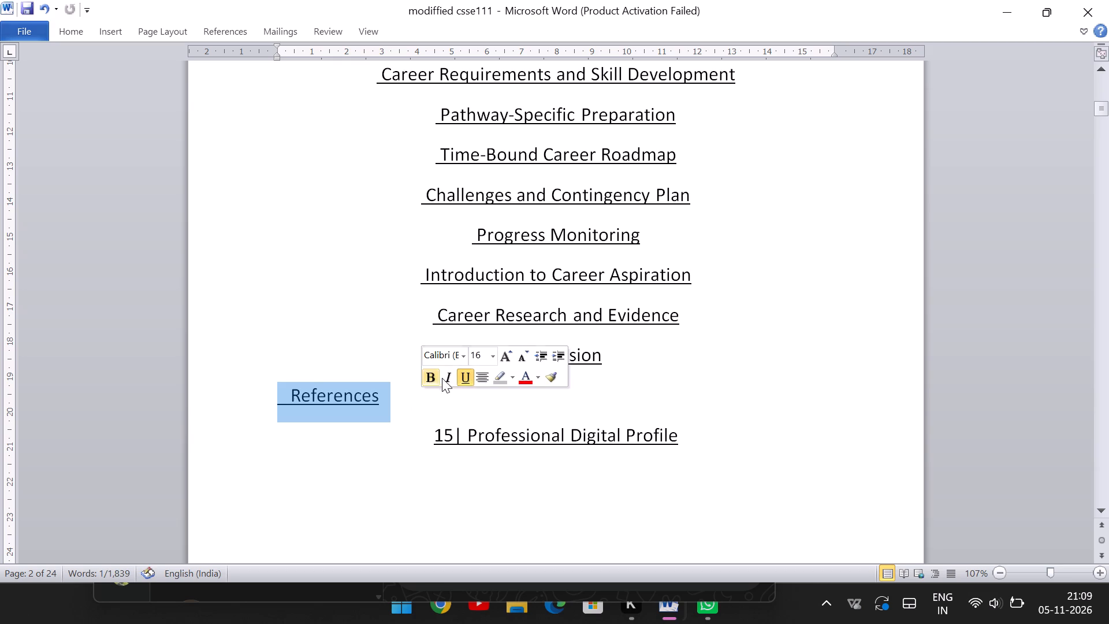
left_click(469, 378)
left_click(306, 445)
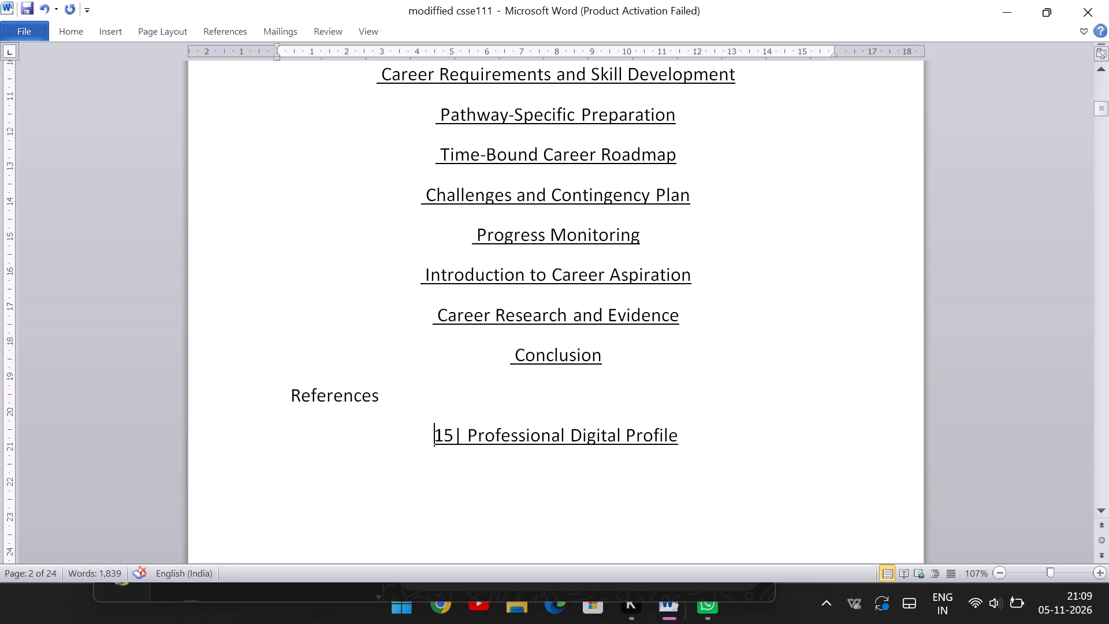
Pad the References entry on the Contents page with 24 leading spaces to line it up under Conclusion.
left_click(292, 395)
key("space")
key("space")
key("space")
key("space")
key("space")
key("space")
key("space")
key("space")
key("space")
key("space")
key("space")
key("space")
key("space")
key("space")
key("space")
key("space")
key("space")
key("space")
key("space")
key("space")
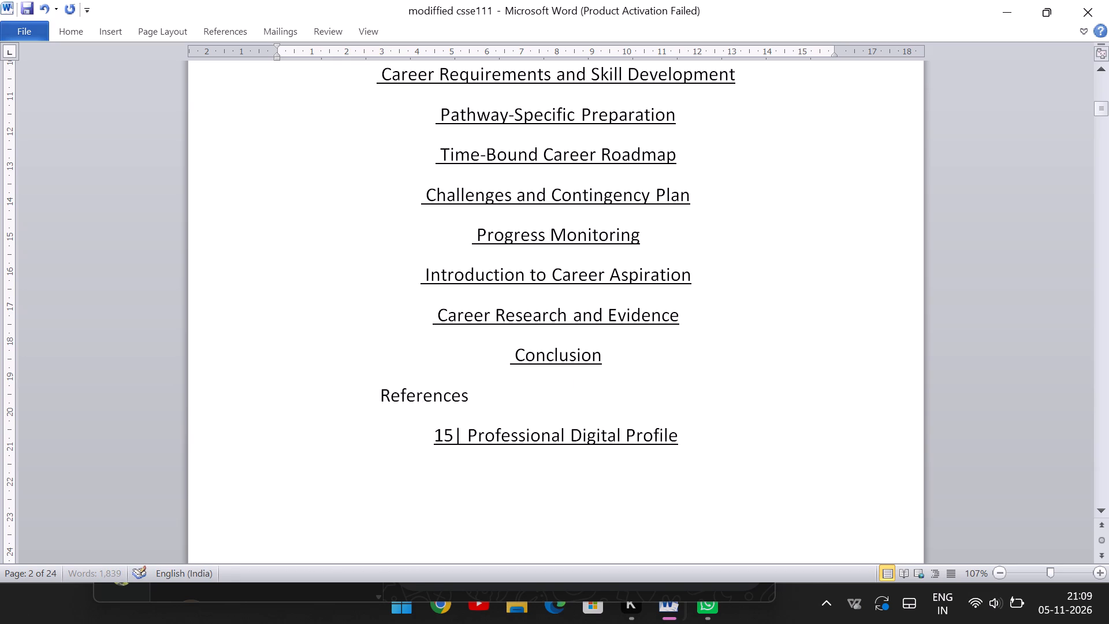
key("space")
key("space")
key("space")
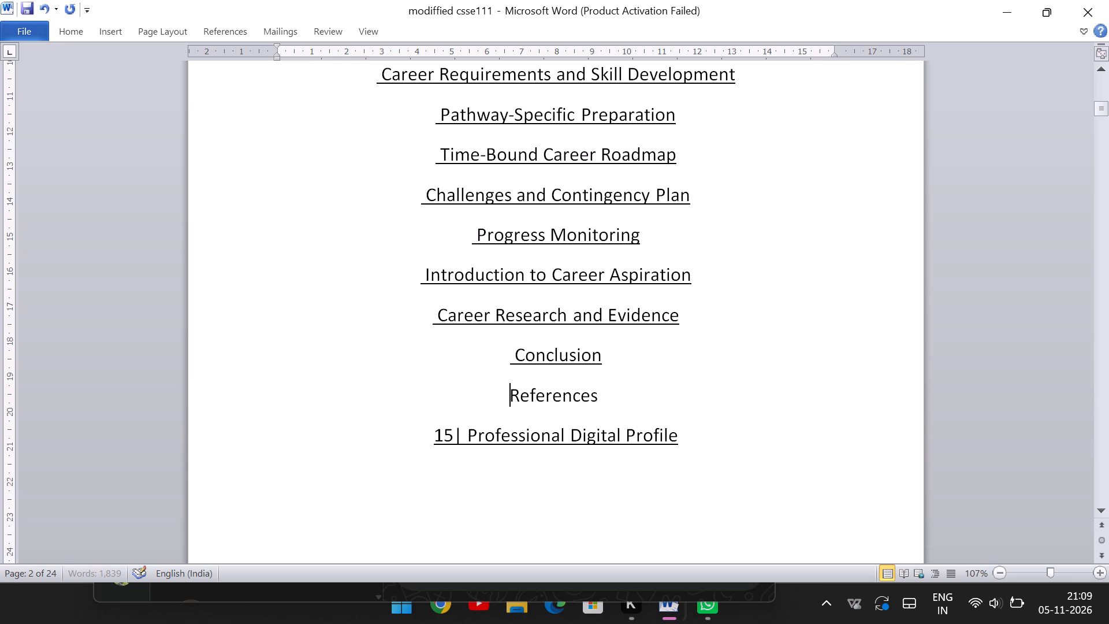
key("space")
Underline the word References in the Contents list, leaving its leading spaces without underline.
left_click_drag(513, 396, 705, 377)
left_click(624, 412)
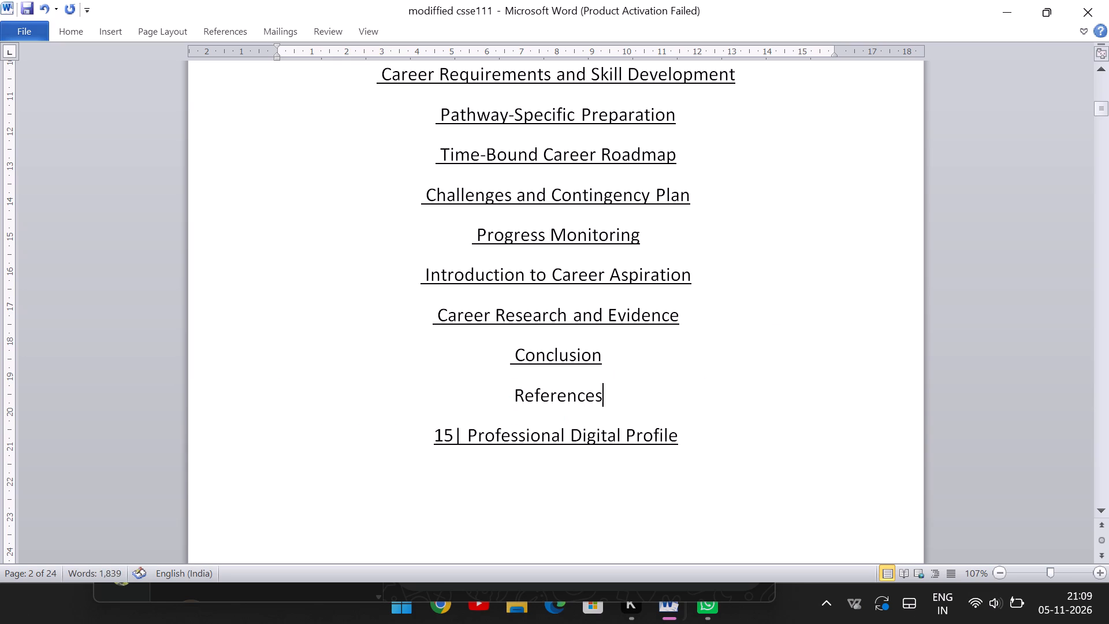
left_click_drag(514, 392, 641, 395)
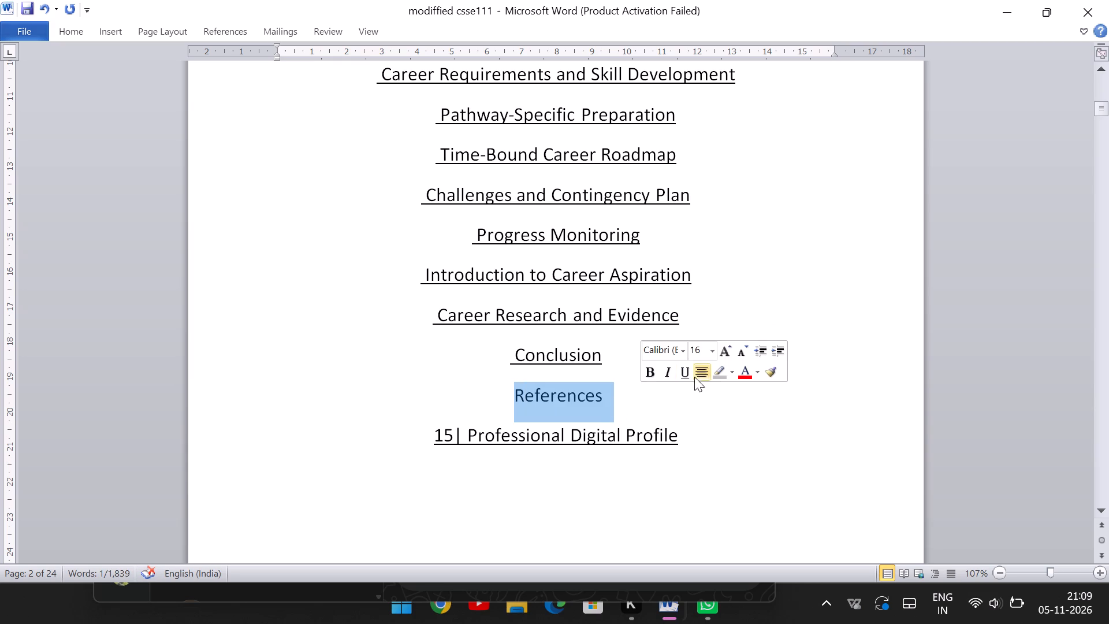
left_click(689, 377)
Delete the "15|" numbering in front of the Professional Digital Profile entry.
left_click(467, 439)
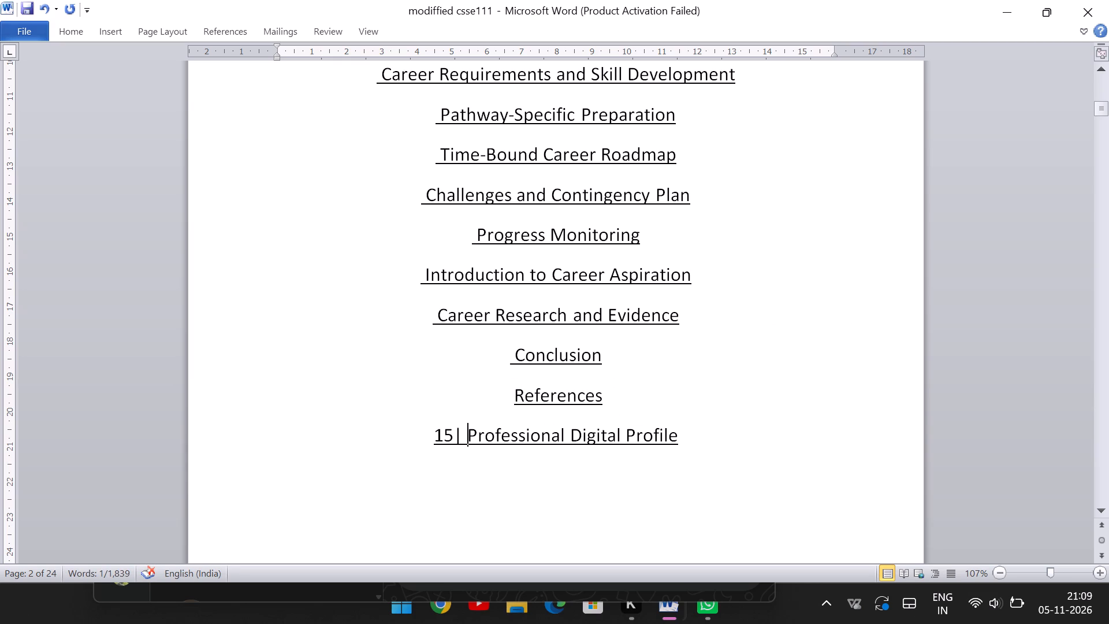
left_click(463, 439)
key("BackSpace")
key("BackSpace")
key("BackSpace")
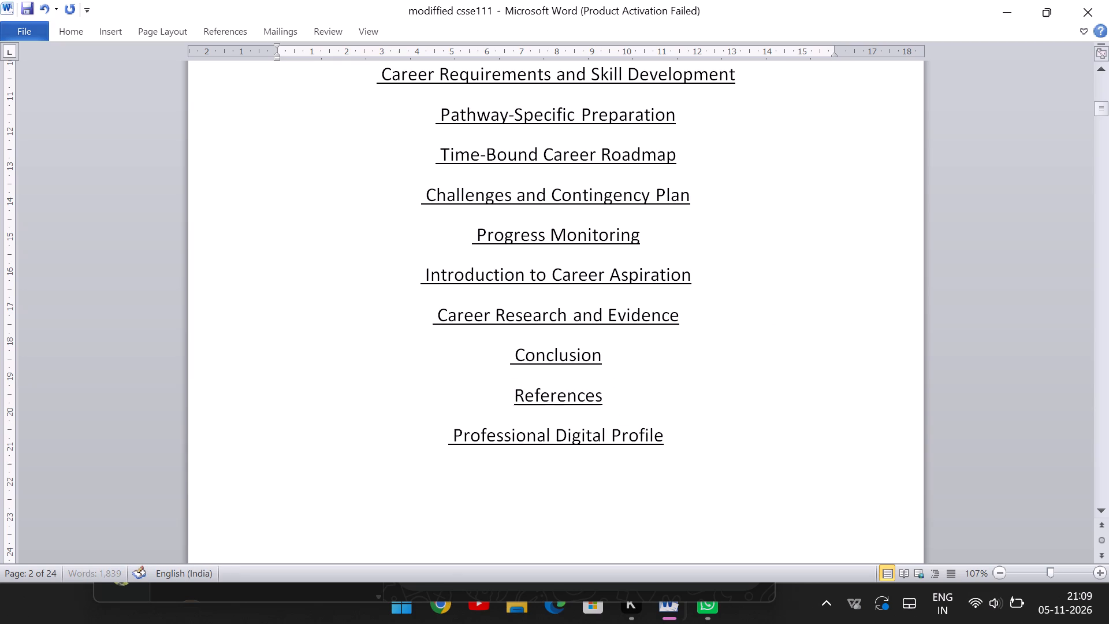
Remove the underline from all Contents entries, Executive Summary through Professional Digital Profile, and align them to the left margin.
scroll(461, 426, "up", 6)
left_click_drag(429, 151, 466, 173)
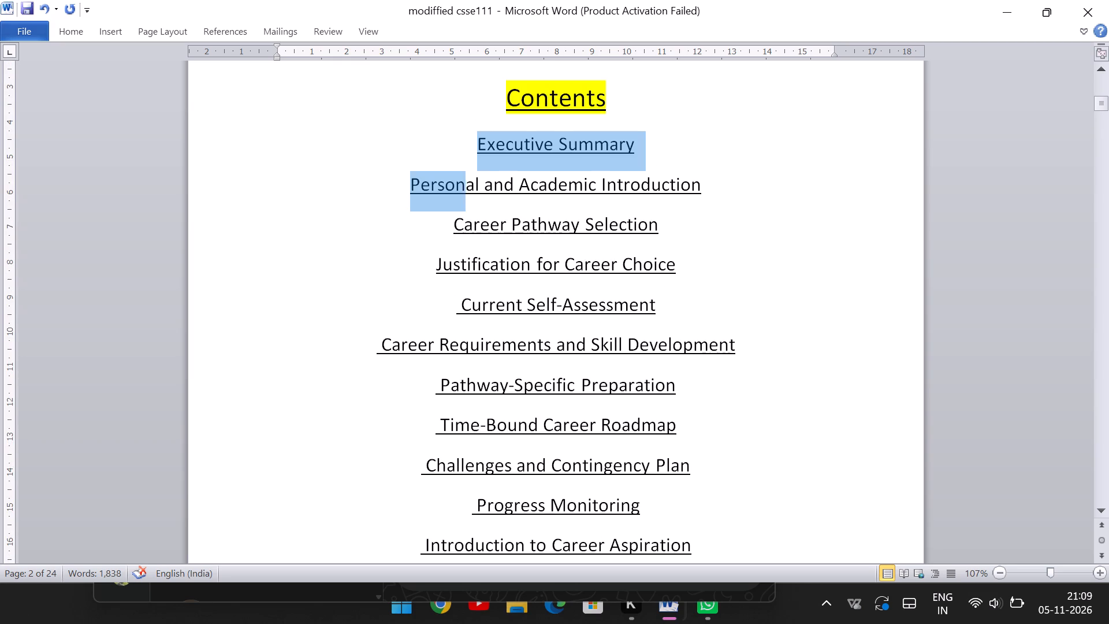
left_click_drag(466, 173, 640, 555)
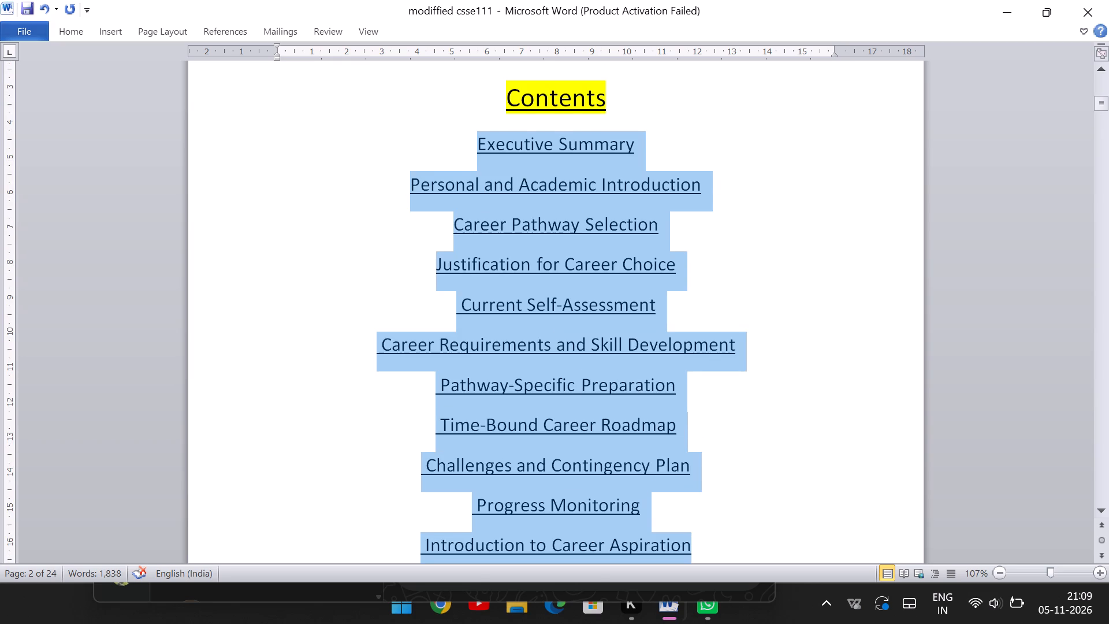
left_click_drag(640, 555, 673, 567)
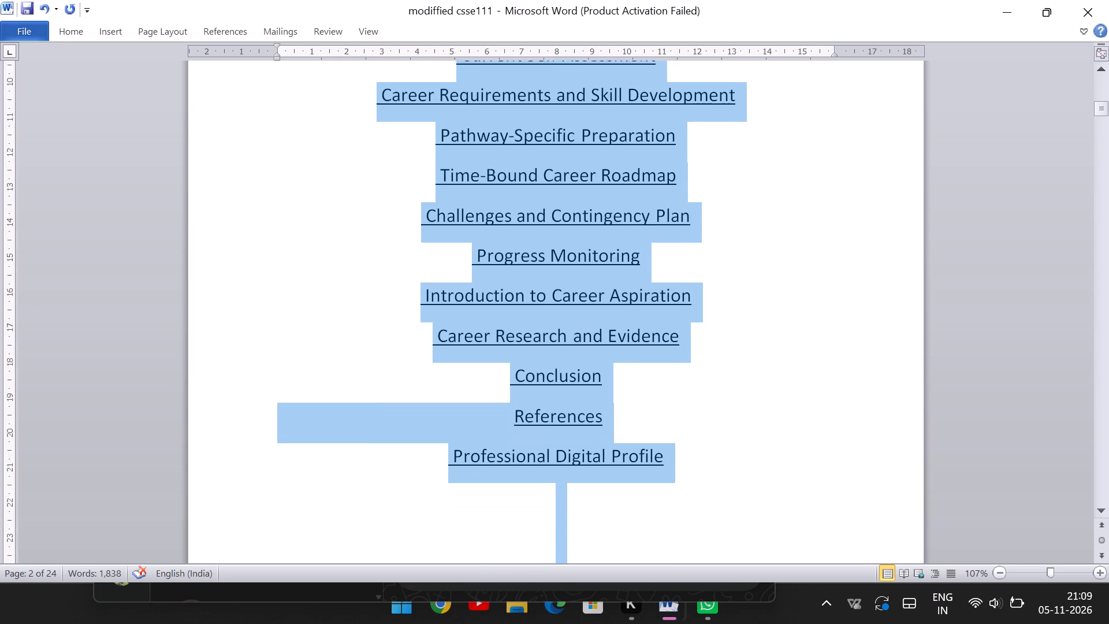
left_click_drag(673, 567, 675, 463)
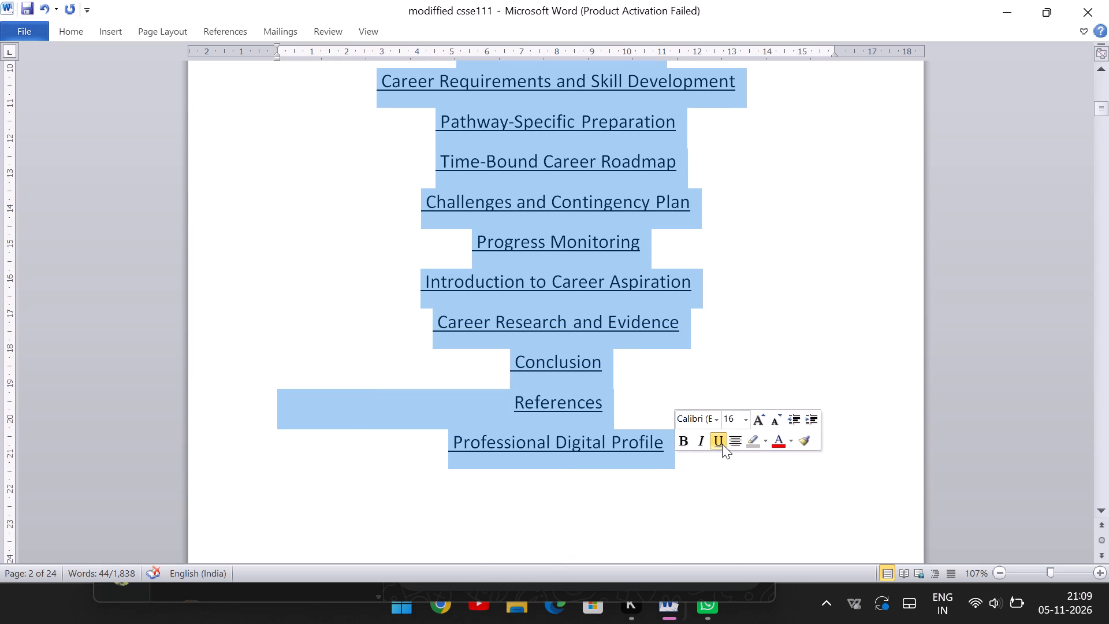
left_click(722, 444)
left_click(733, 444)
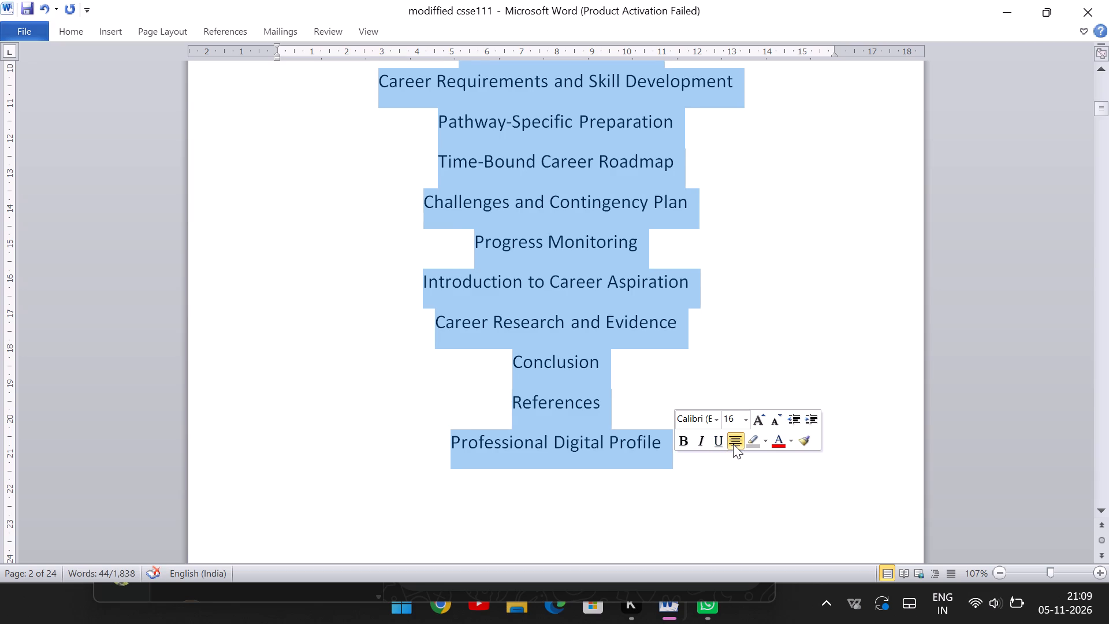
left_click(733, 444)
left_click(568, 427)
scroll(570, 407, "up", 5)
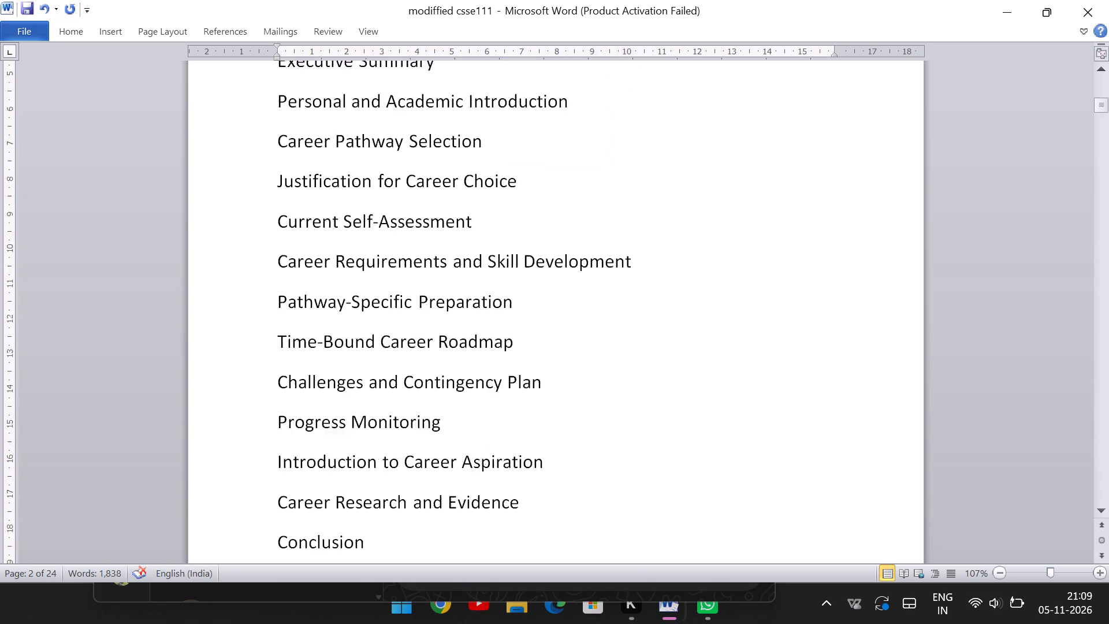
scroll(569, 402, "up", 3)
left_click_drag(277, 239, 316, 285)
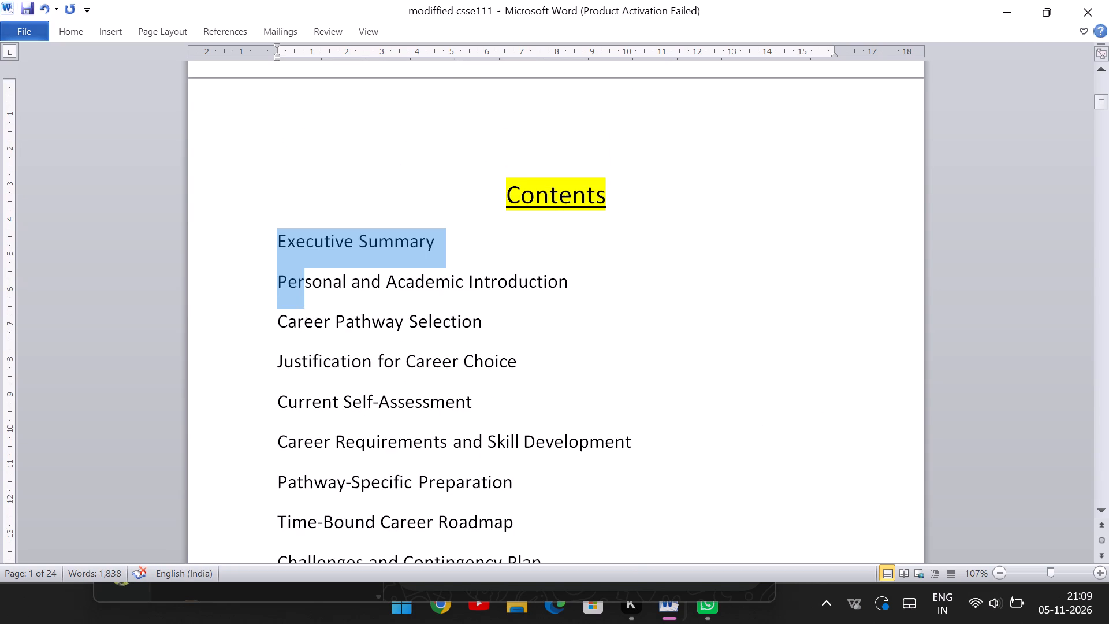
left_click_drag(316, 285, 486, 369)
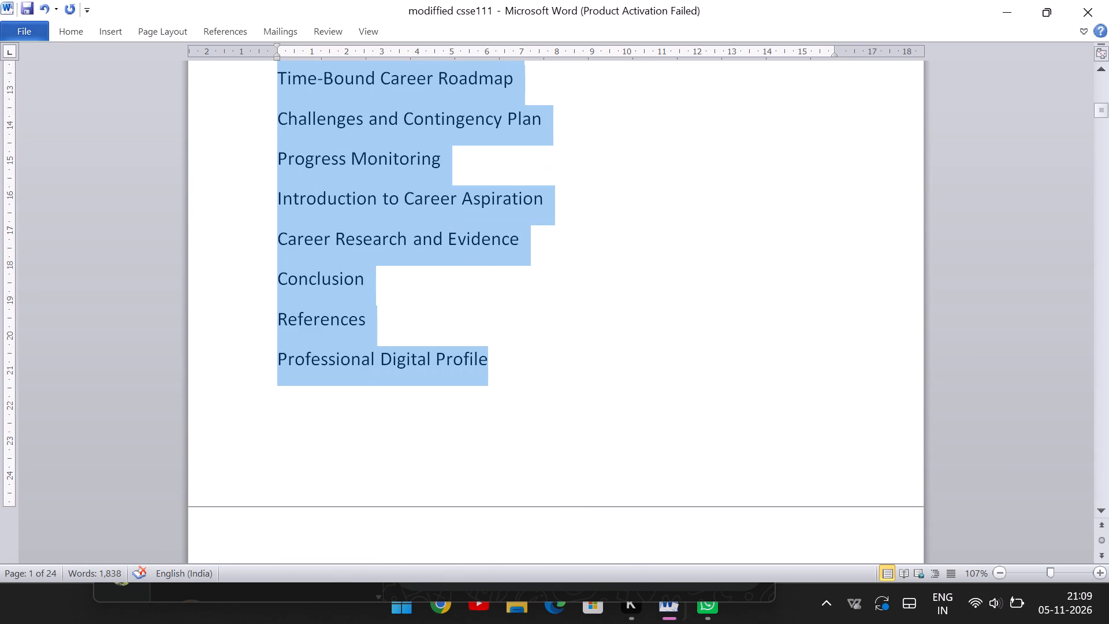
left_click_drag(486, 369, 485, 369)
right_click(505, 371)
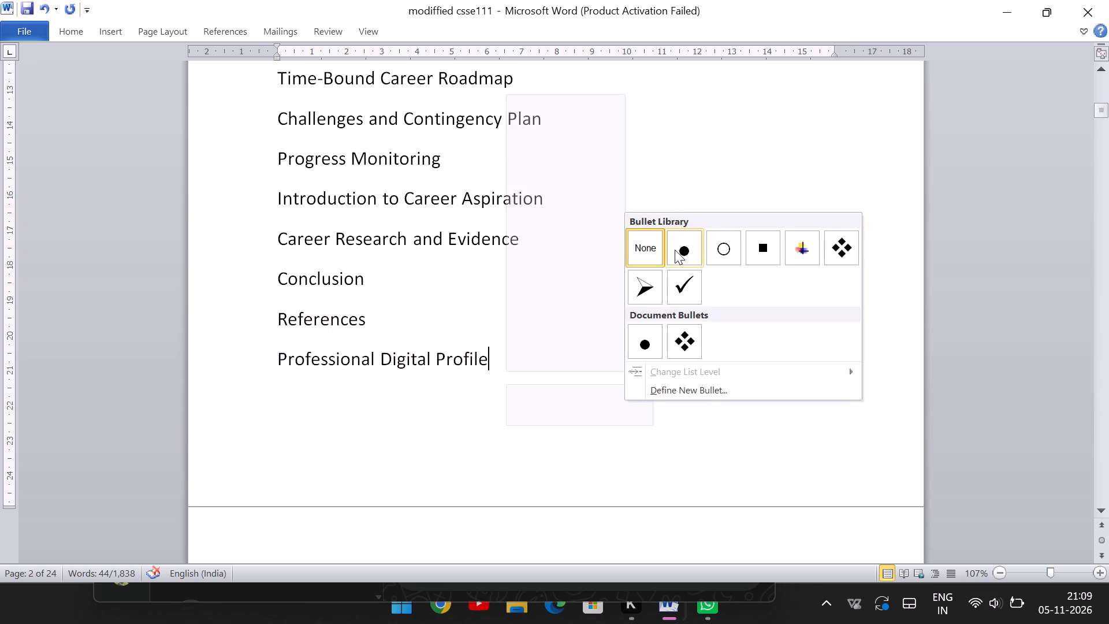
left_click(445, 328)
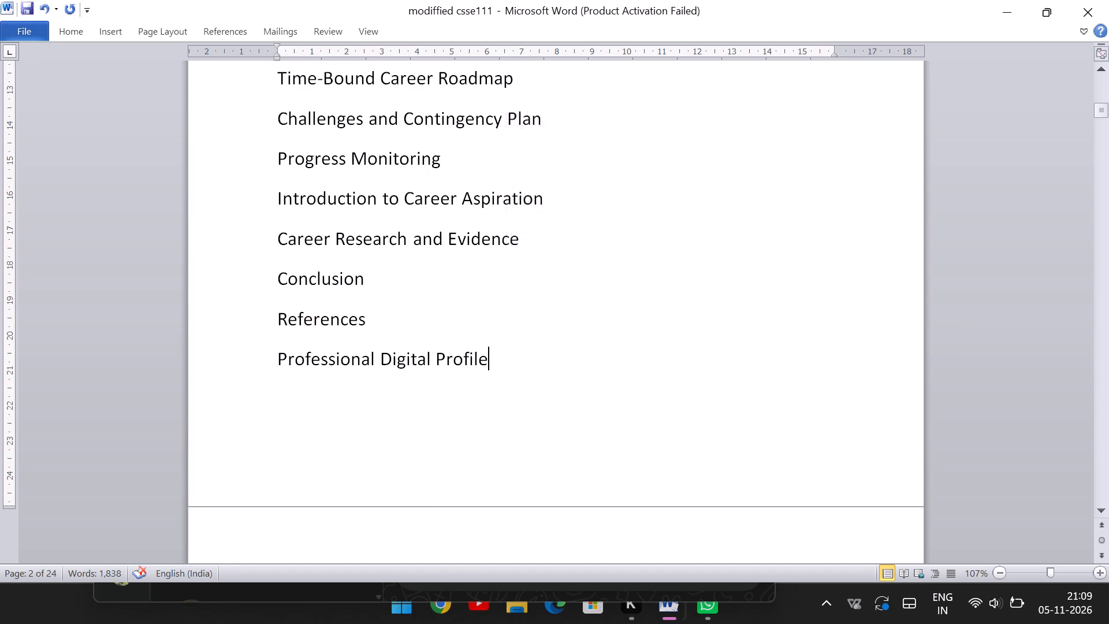
Apply solid round bullets to all Contents entries, from Executive Summary through Professional Digital Profile.
scroll(442, 303, "up", 10)
left_click_drag(274, 243, 288, 269)
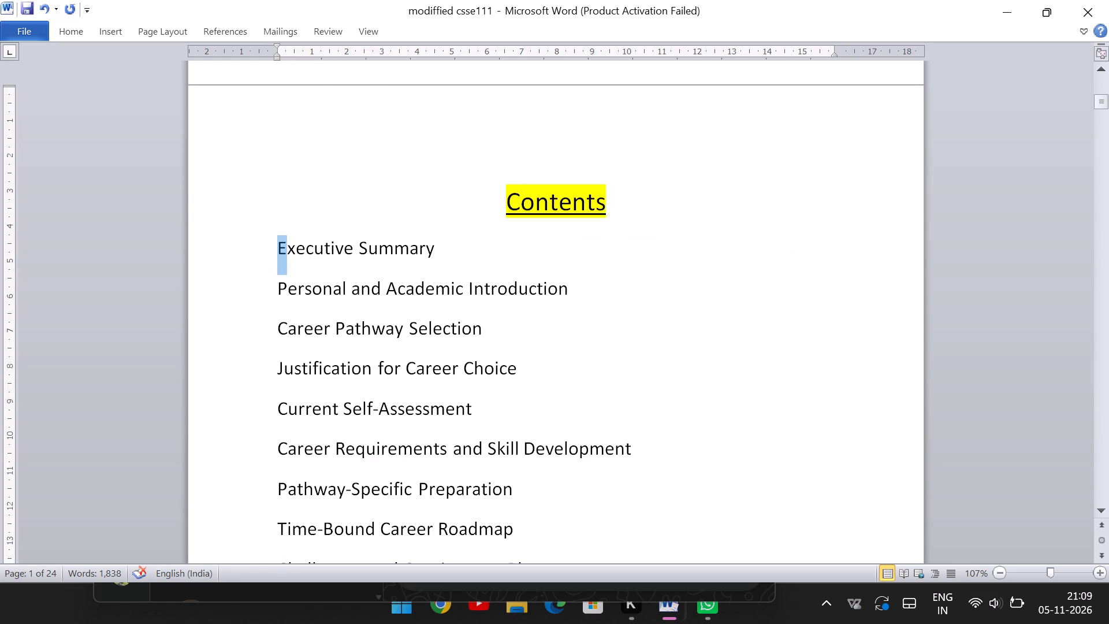
left_click_drag(288, 269, 475, 498)
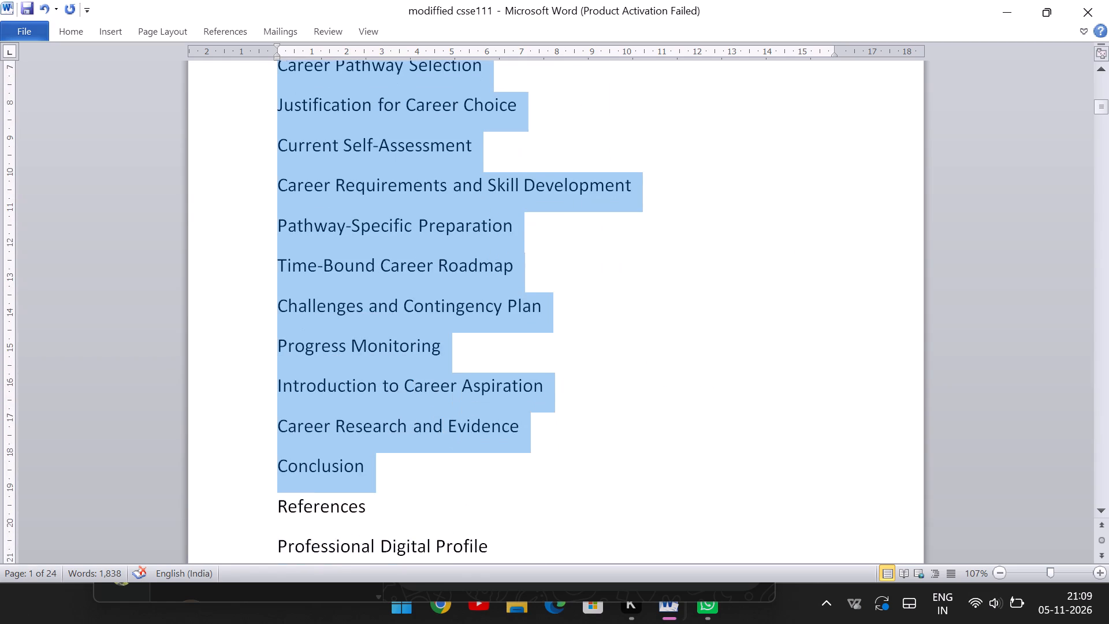
left_click_drag(475, 498, 497, 433)
right_click(497, 433)
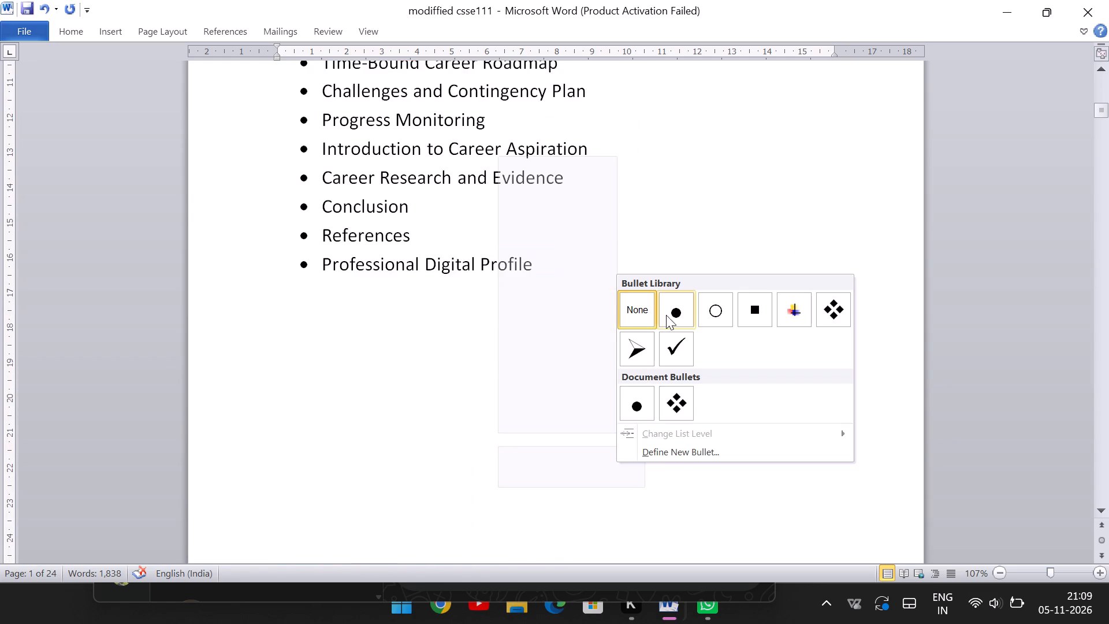
left_click(666, 315)
left_click(478, 384)
Insert one blank line between the Contents heading and the bulleted list.
scroll(475, 362, "up", 10)
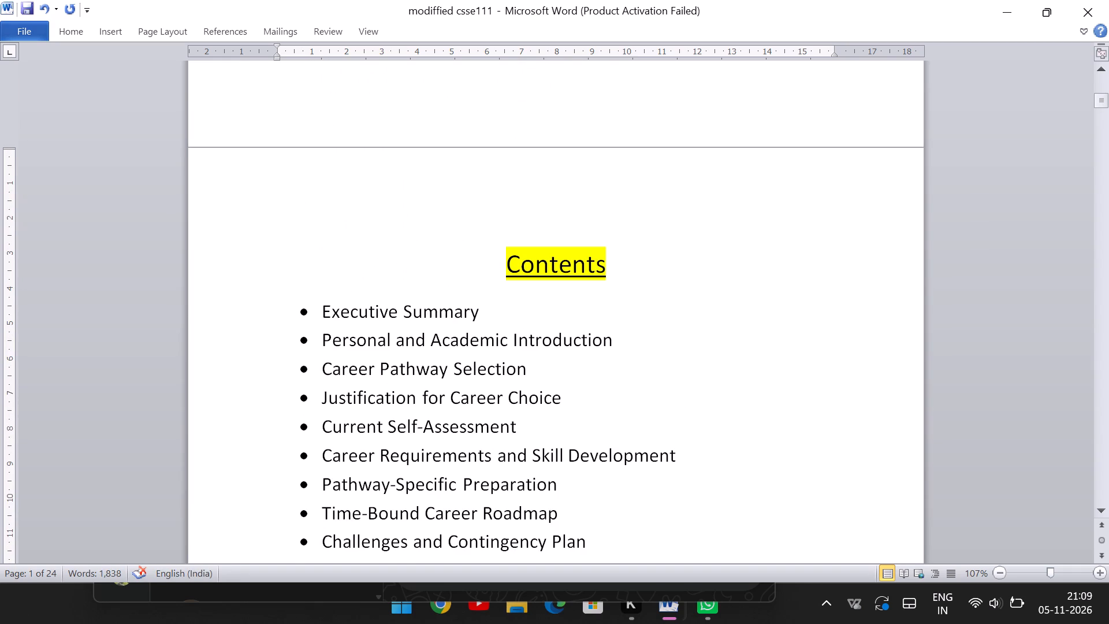
left_click(422, 283)
left_click(616, 282)
key("Return")
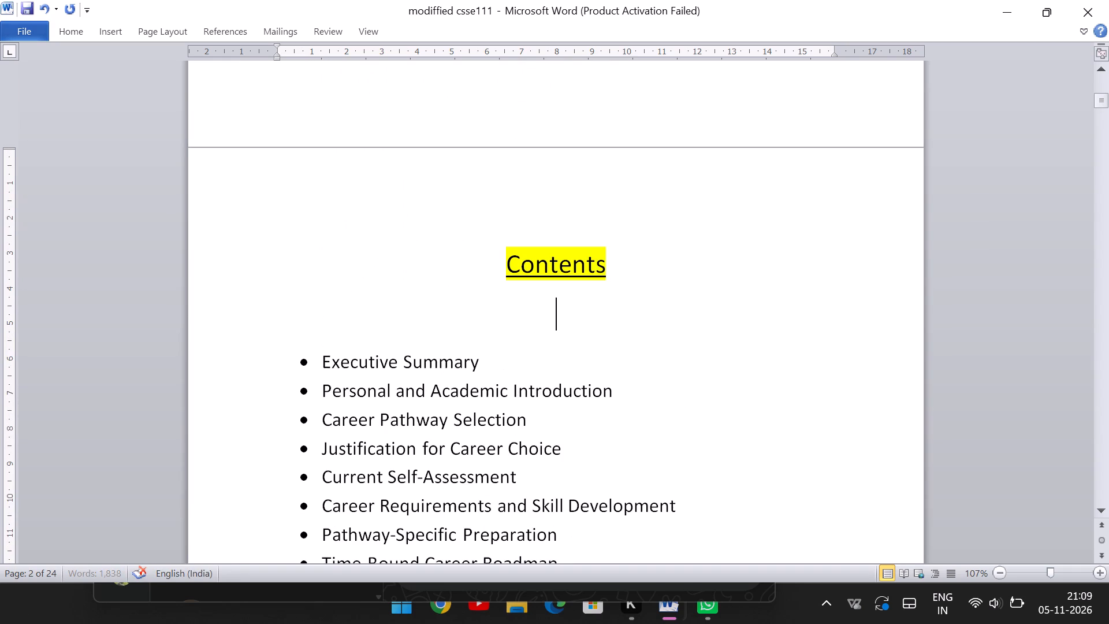
Delete the surplus empty lines above the EXECUTIVE SUMMARY heading to move it up towards the top of its page.
scroll(657, 176, "down", 2)
scroll(452, 310, "down", 6)
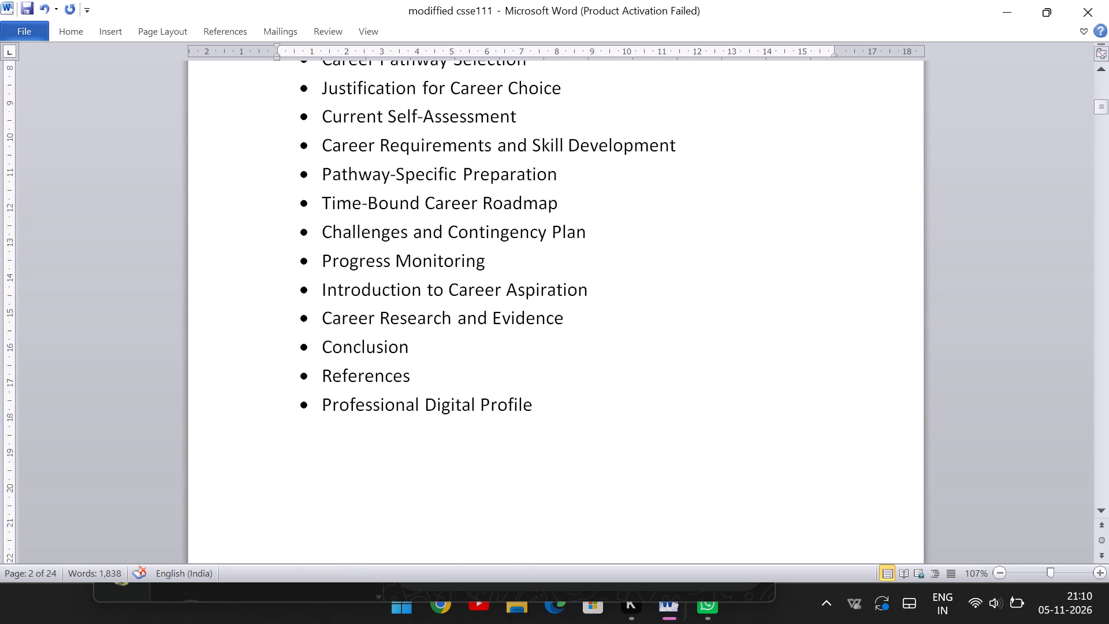
scroll(416, 324, "down", 19)
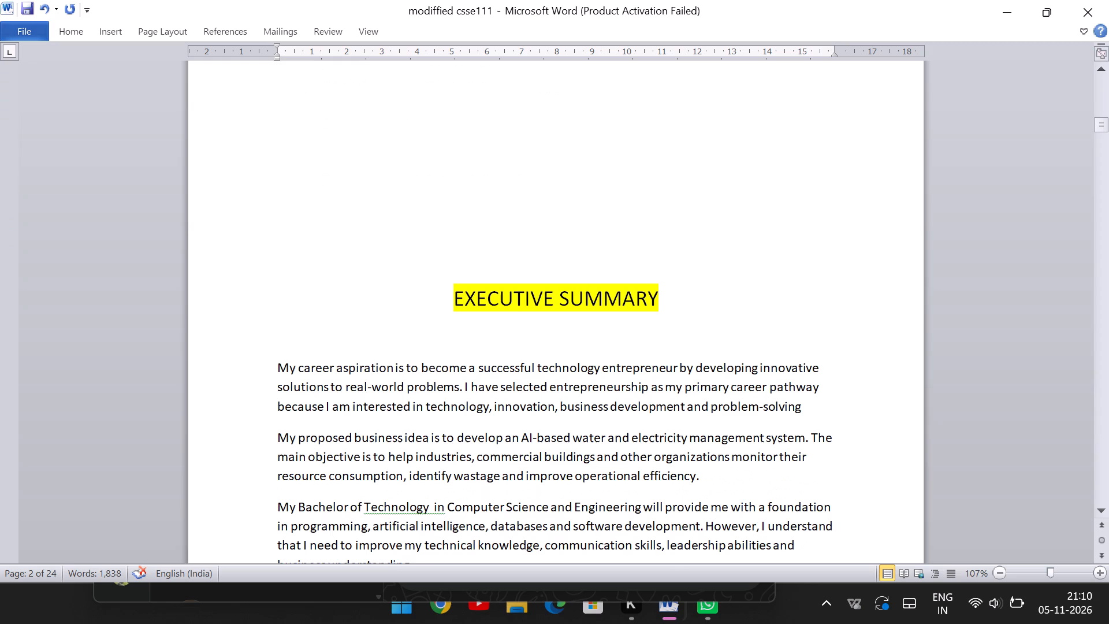
scroll(500, 236, "up", 2)
left_click(502, 301)
key("ctrl+alt+F14")
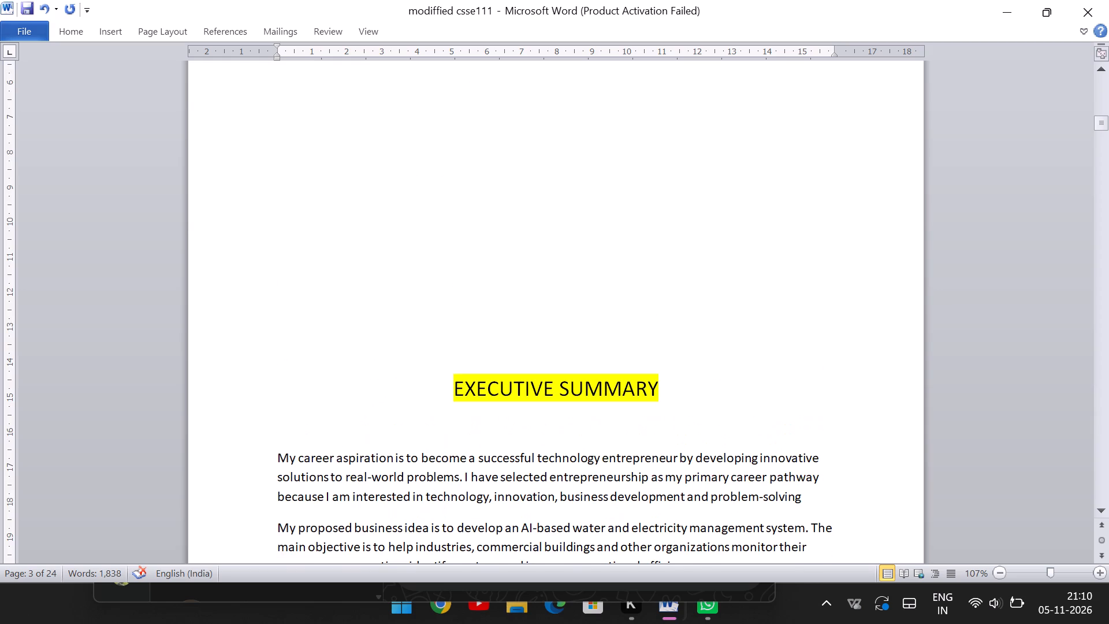
key("BackSpace")
key("BackSpace")
key("BackSpace")
key("BackSpace")
key("BackSpace")
key("BackSpace")
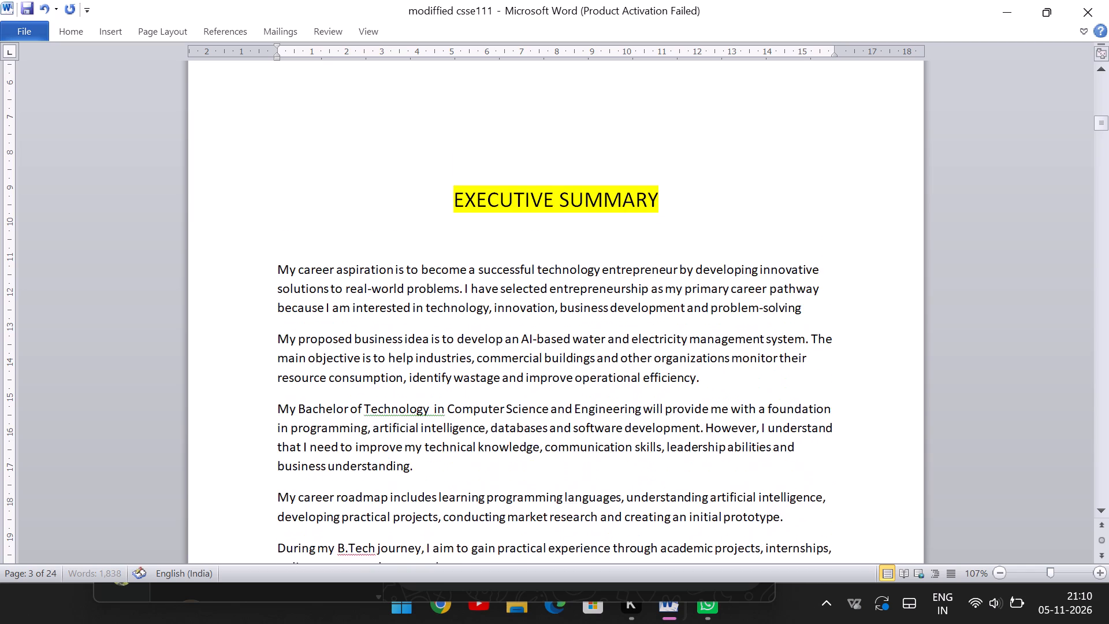
key("BackSpace")
key("BackSpace")
key("BackSpace")
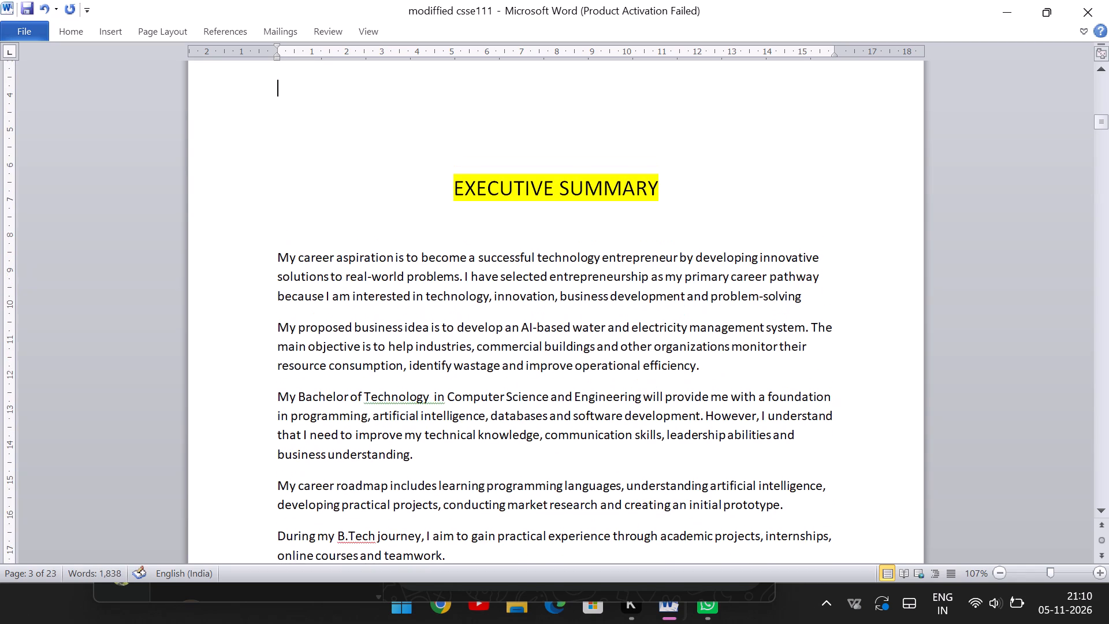
scroll(501, 300, "up", 4)
key("BackSpace")
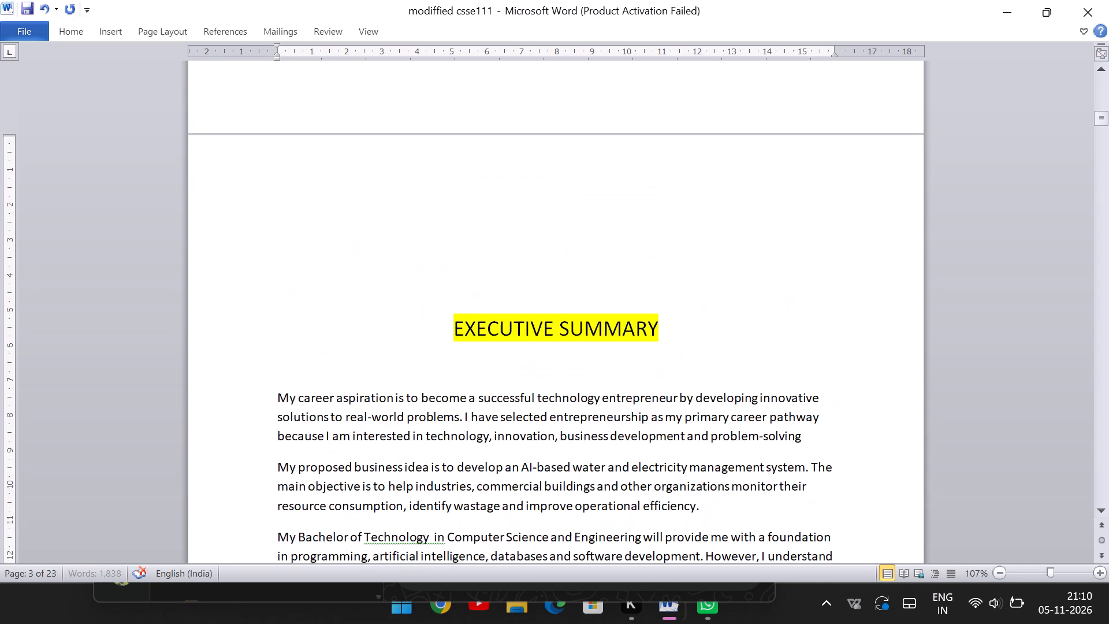
key("BackSpace")
key("BackSpace")
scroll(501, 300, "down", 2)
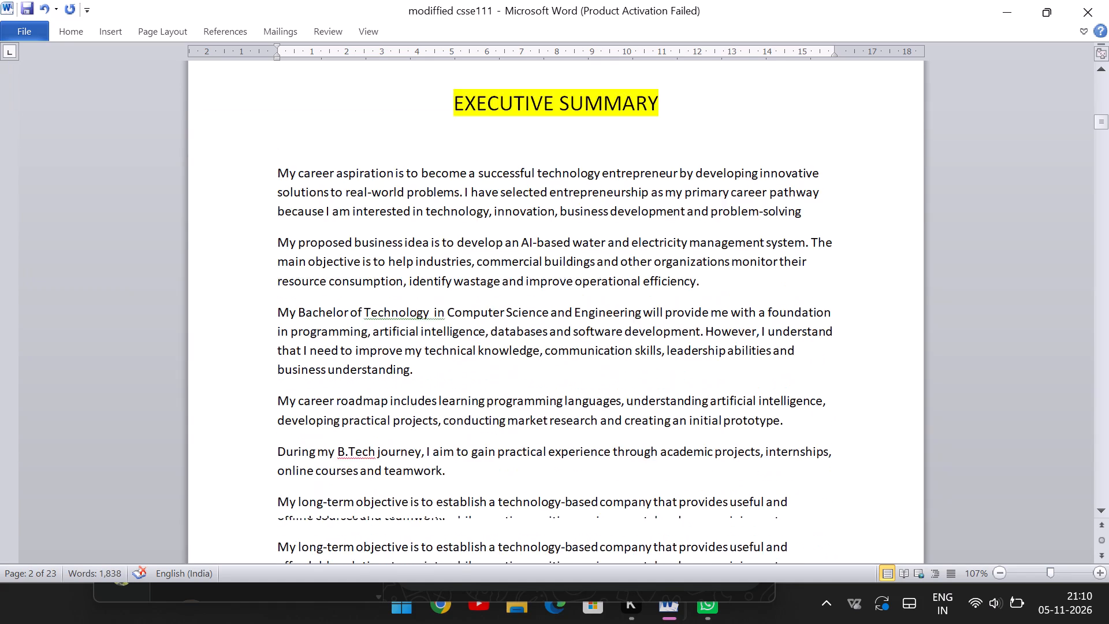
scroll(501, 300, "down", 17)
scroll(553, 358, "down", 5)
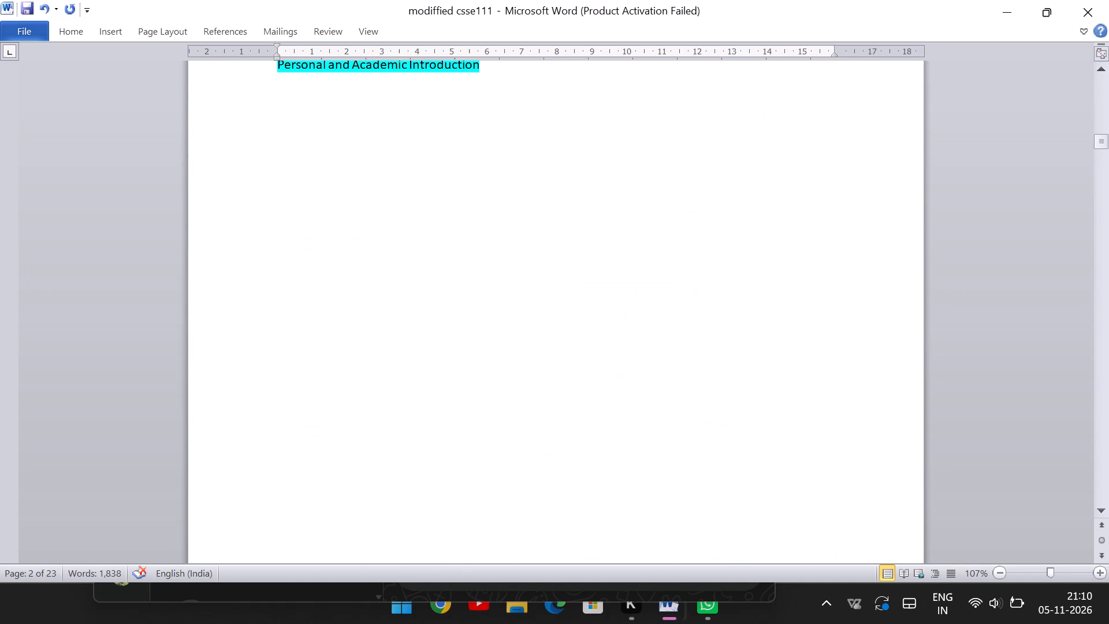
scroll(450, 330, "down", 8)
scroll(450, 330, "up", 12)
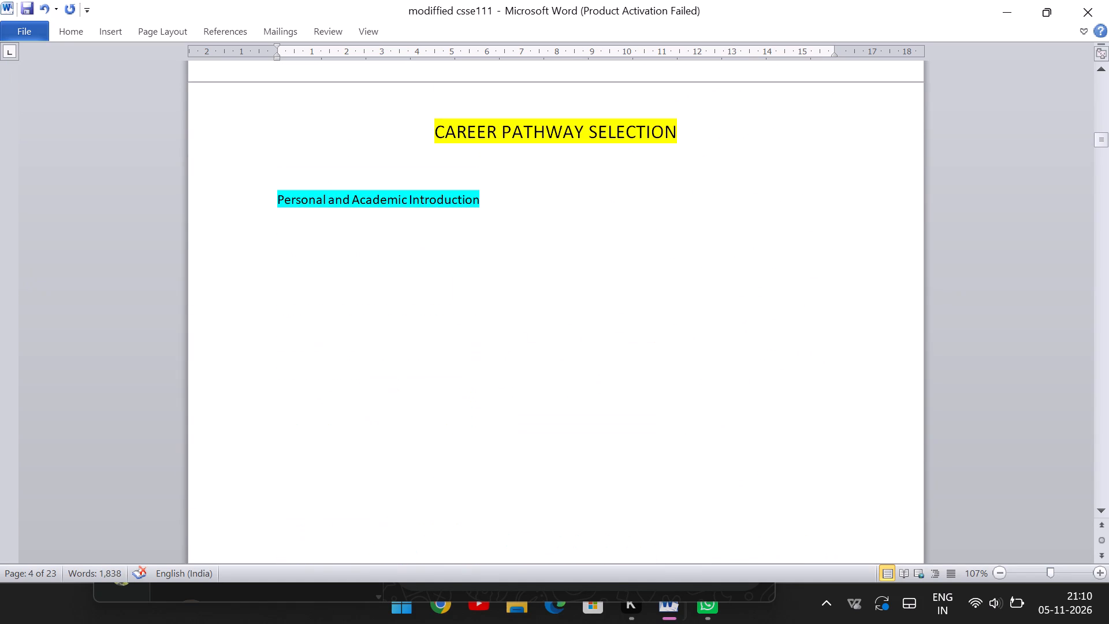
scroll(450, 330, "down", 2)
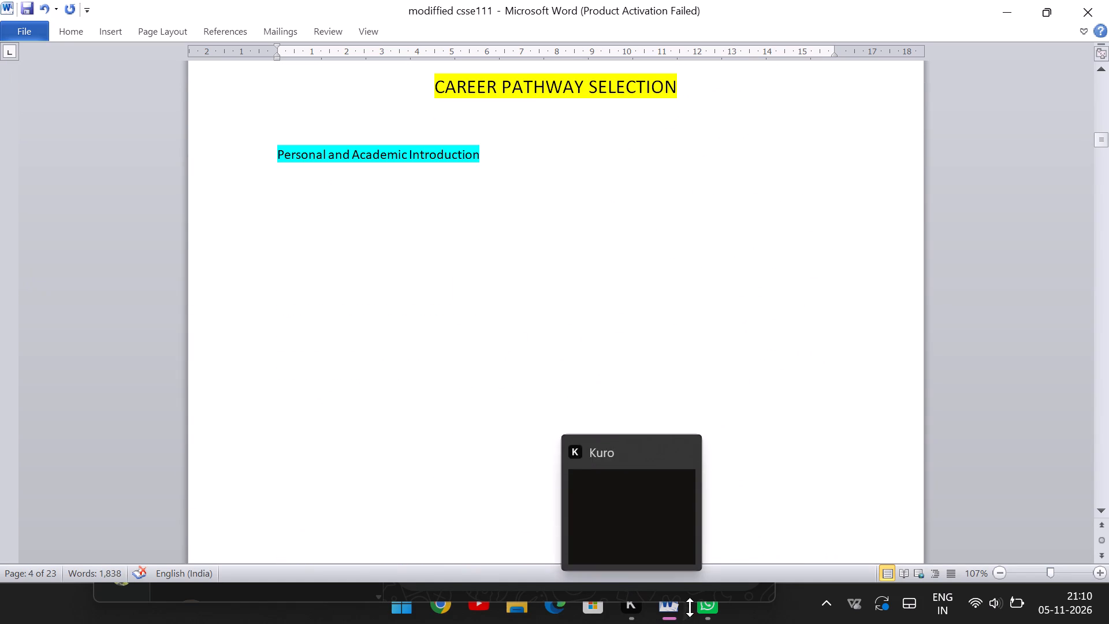
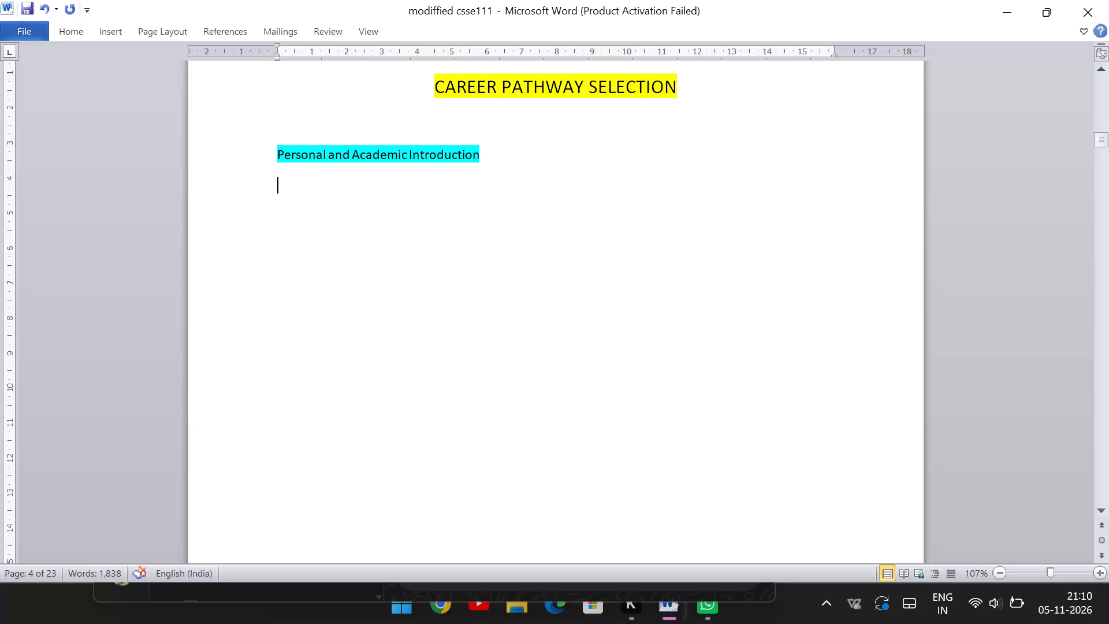
Paste the copied introduction text under the Personal and Academic Introduction heading and remove its "PAGE 4 – 1.1" prefix.
key("ctrl+v")
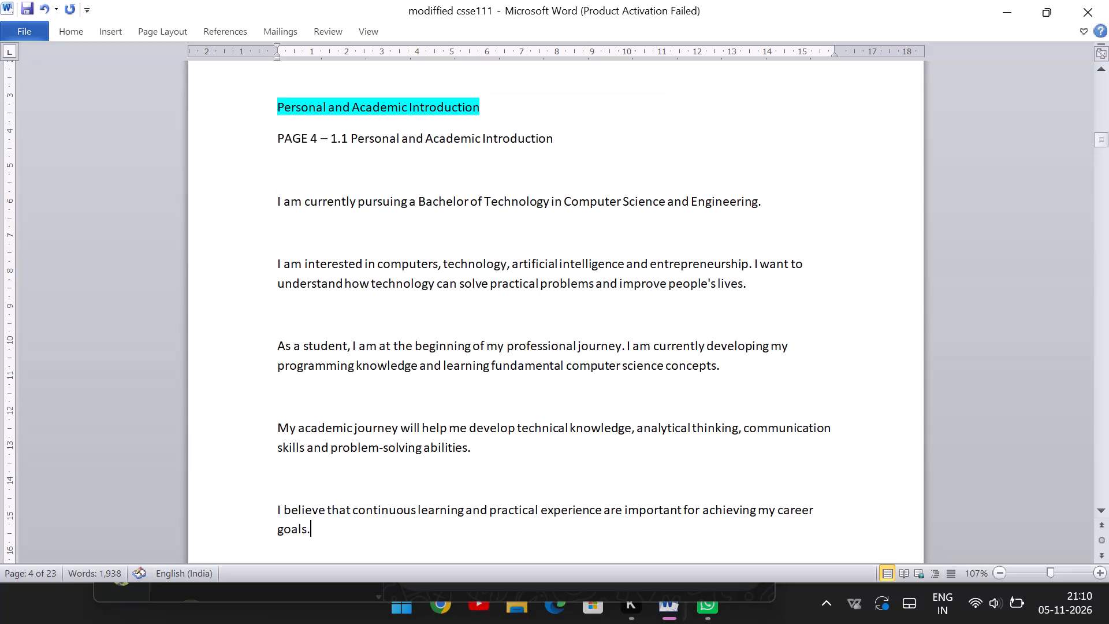
left_click_drag(352, 136, 296, 131)
key("BackSpace")
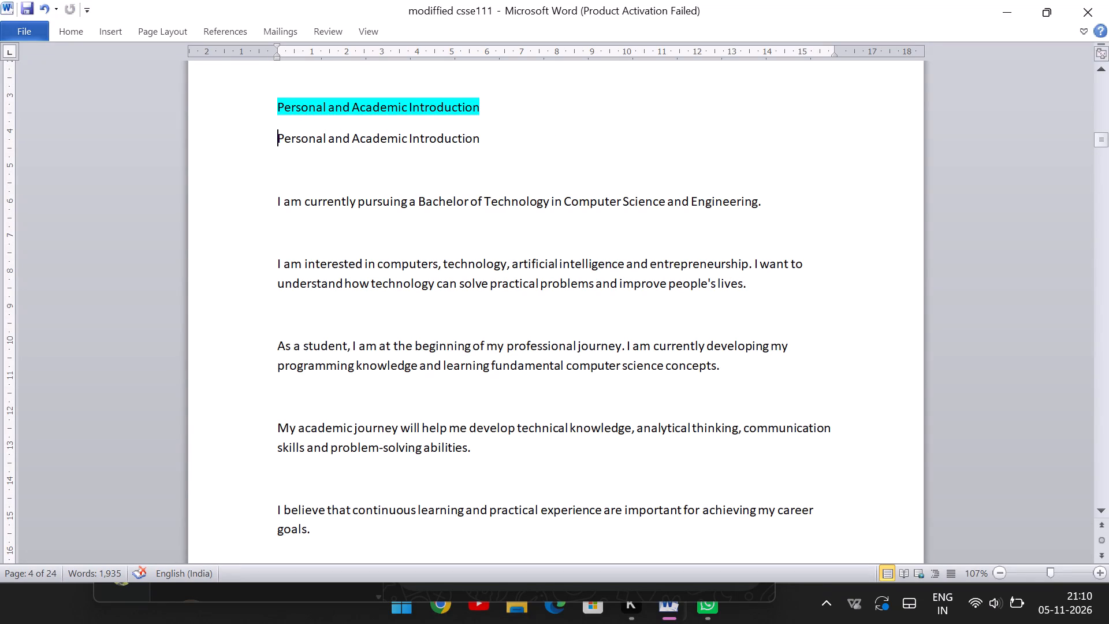
Delete the blank lines between the pasted paragraphs, from the duplicate title line down to "I believe that continuous learning".
left_click(292, 162)
key("BackSpace")
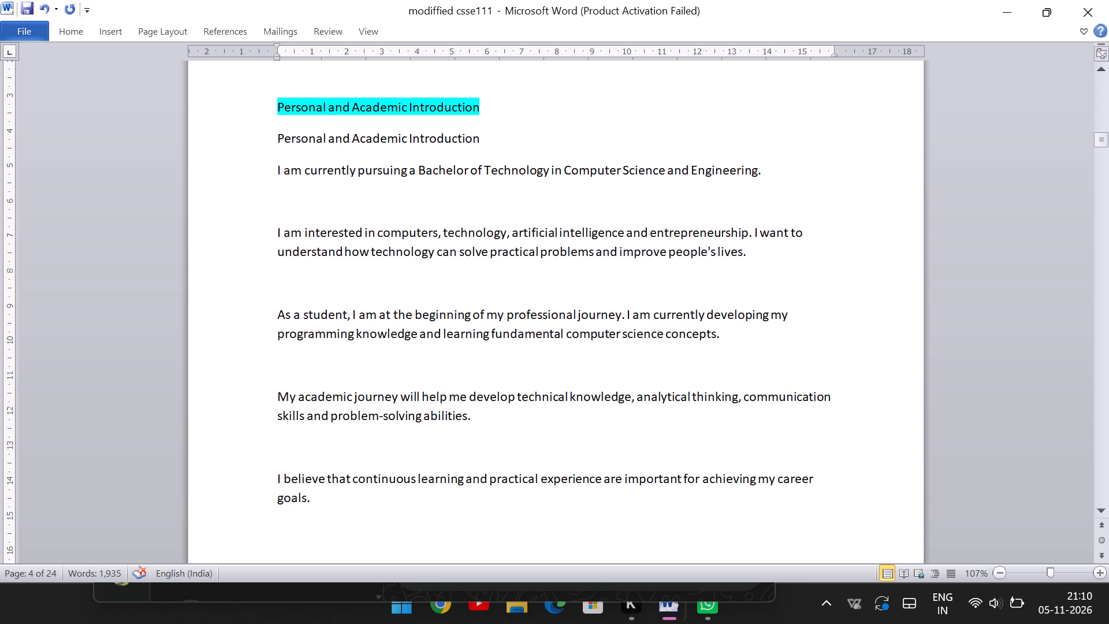
left_click(299, 198)
key("BackSpace")
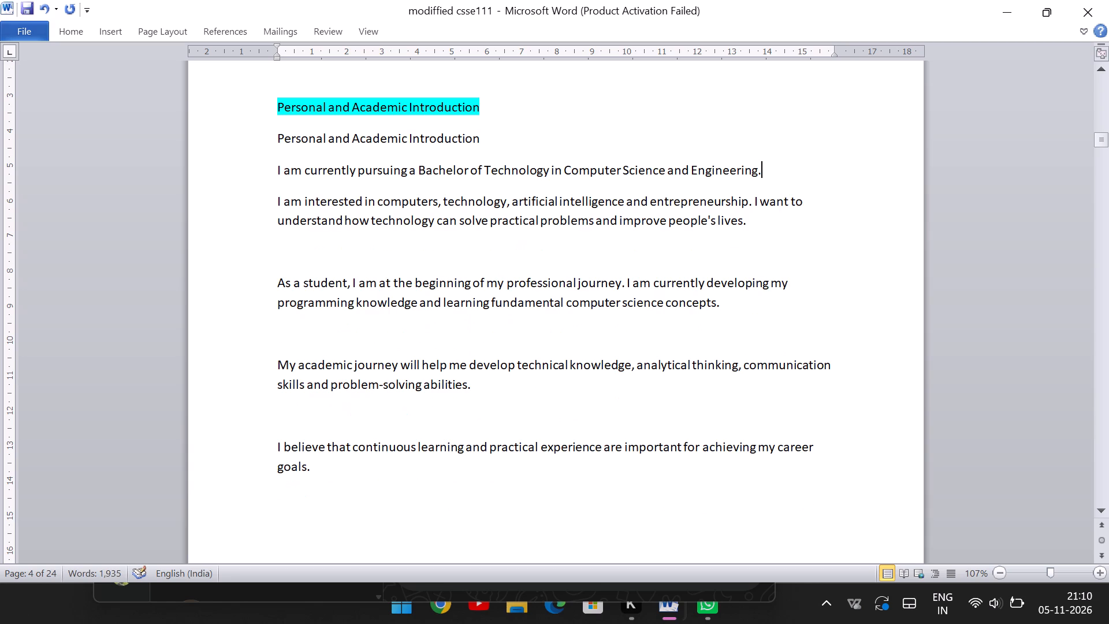
left_click(299, 240)
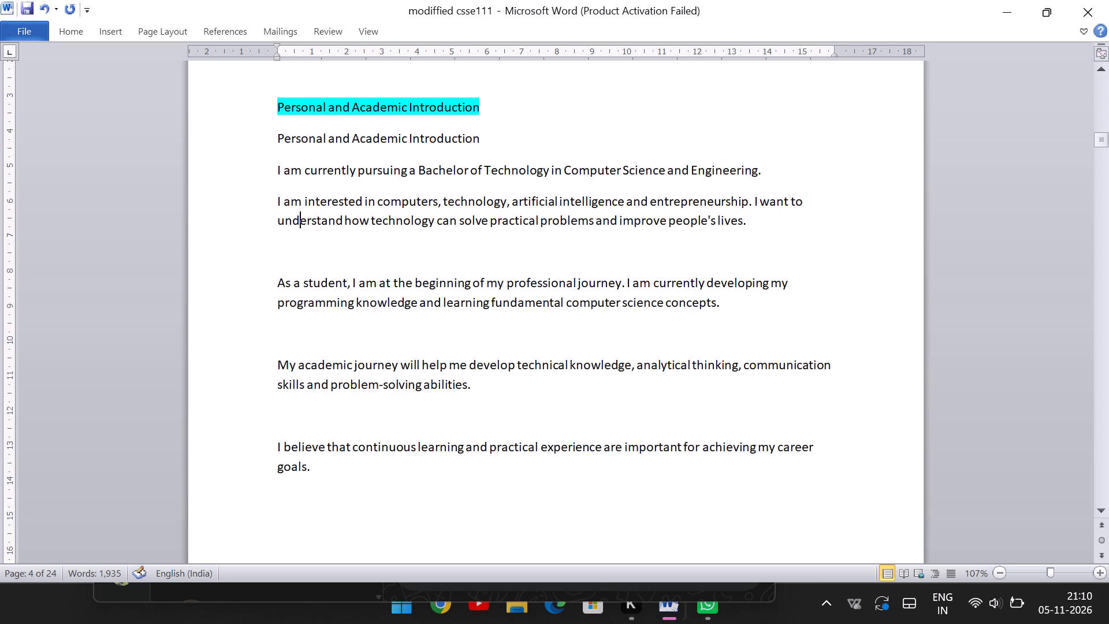
left_click(310, 255)
key("BackSpace")
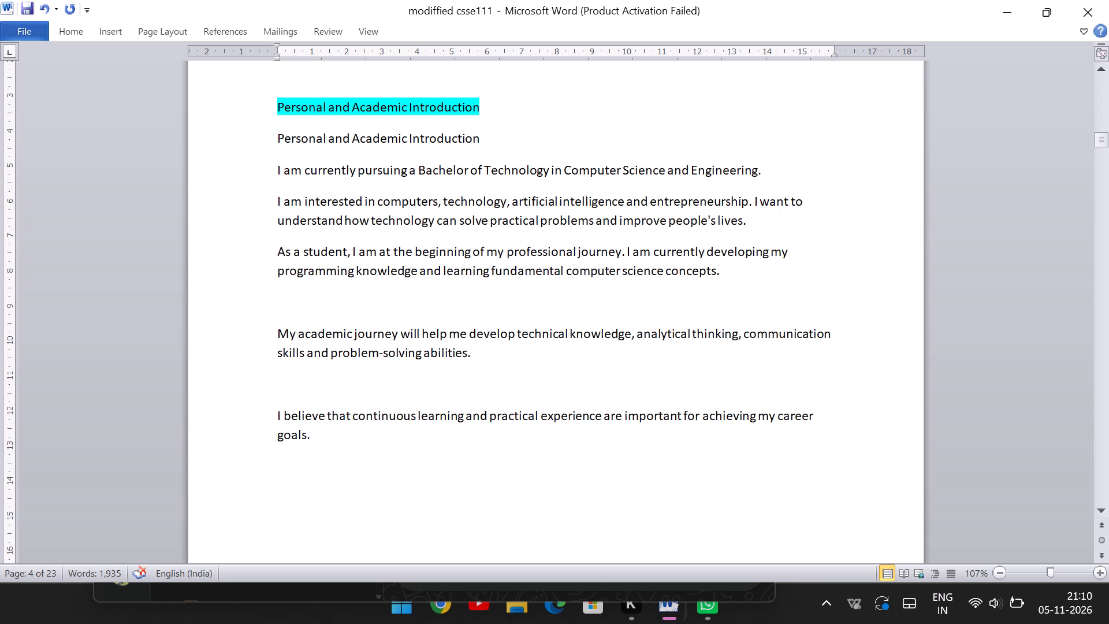
left_click(307, 298)
key("BackSpace")
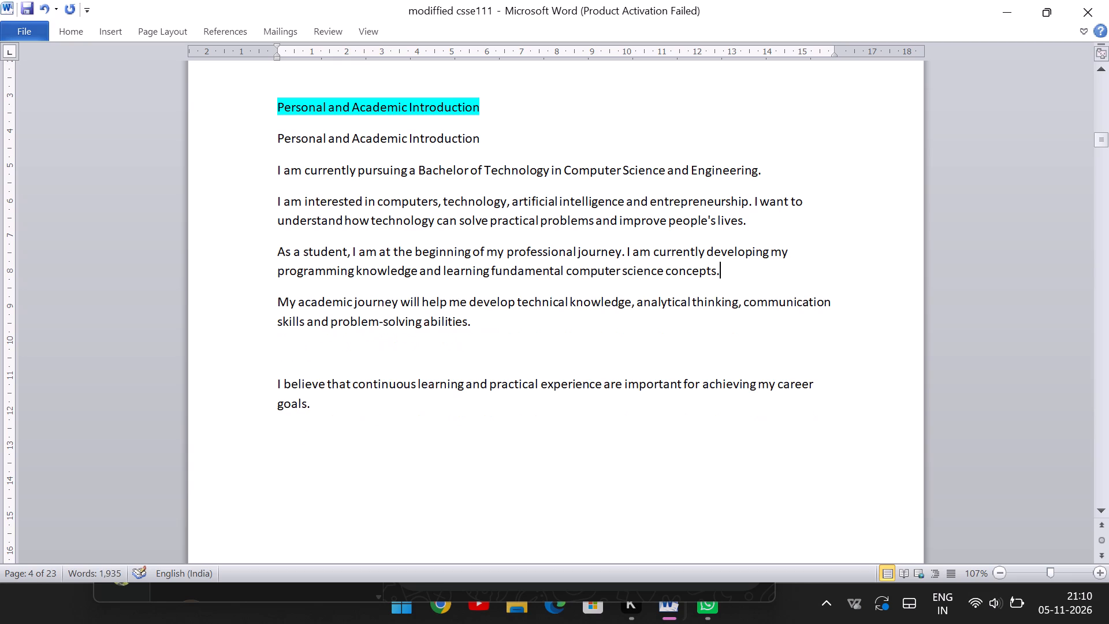
left_click(297, 348)
key("BackSpace")
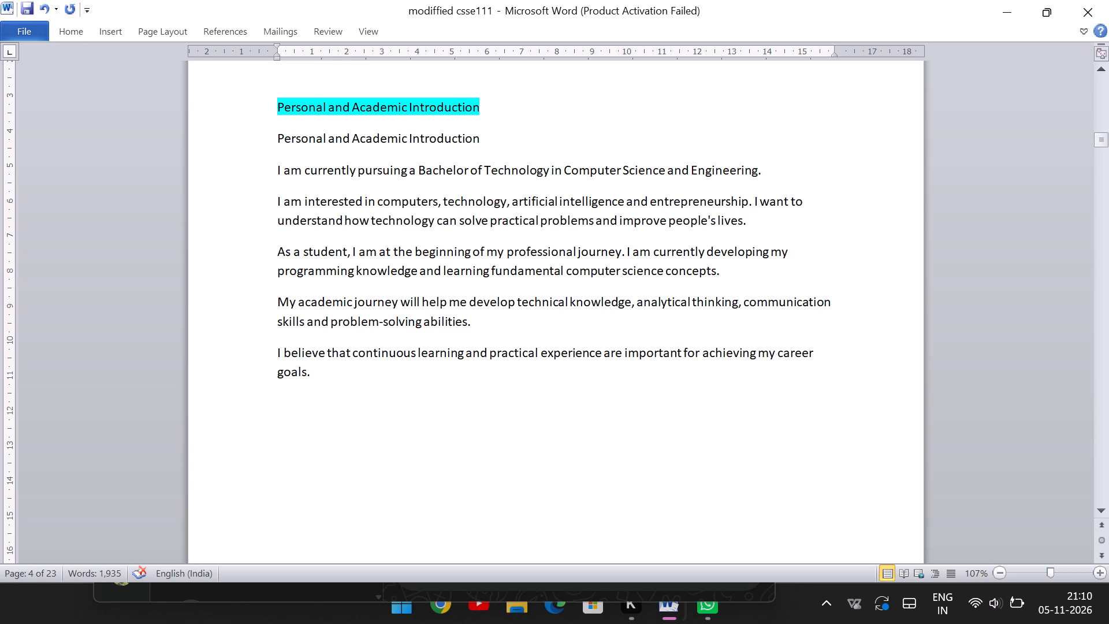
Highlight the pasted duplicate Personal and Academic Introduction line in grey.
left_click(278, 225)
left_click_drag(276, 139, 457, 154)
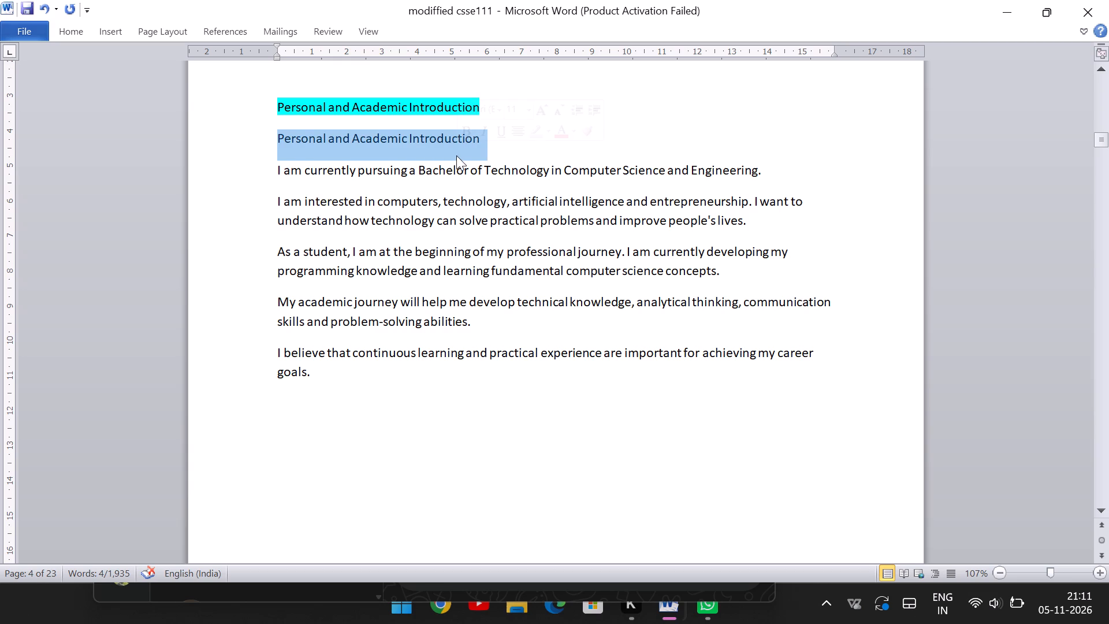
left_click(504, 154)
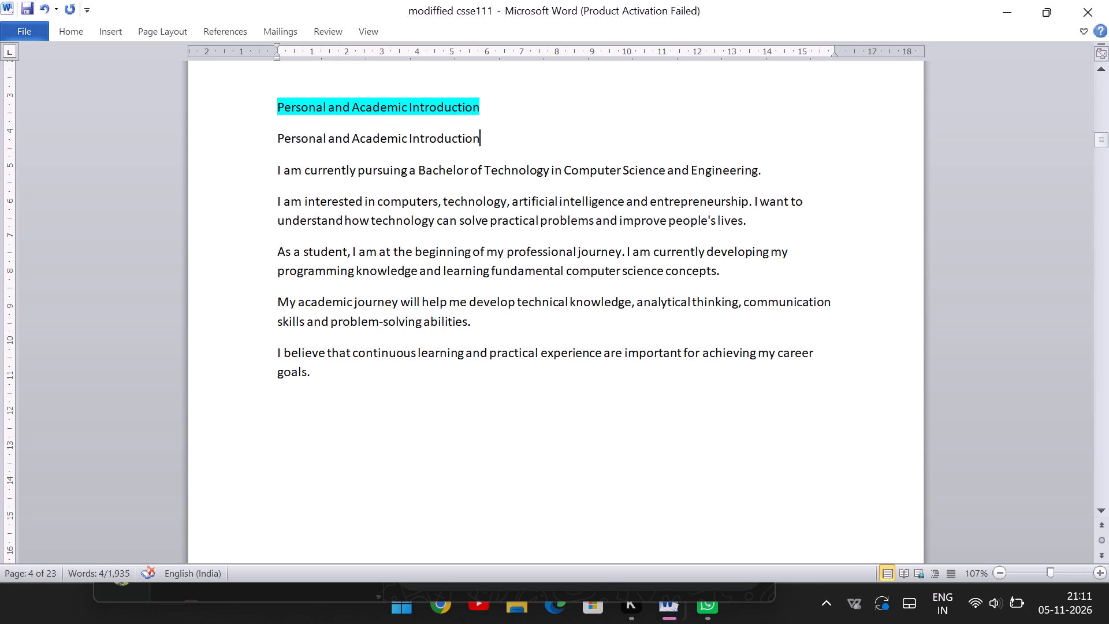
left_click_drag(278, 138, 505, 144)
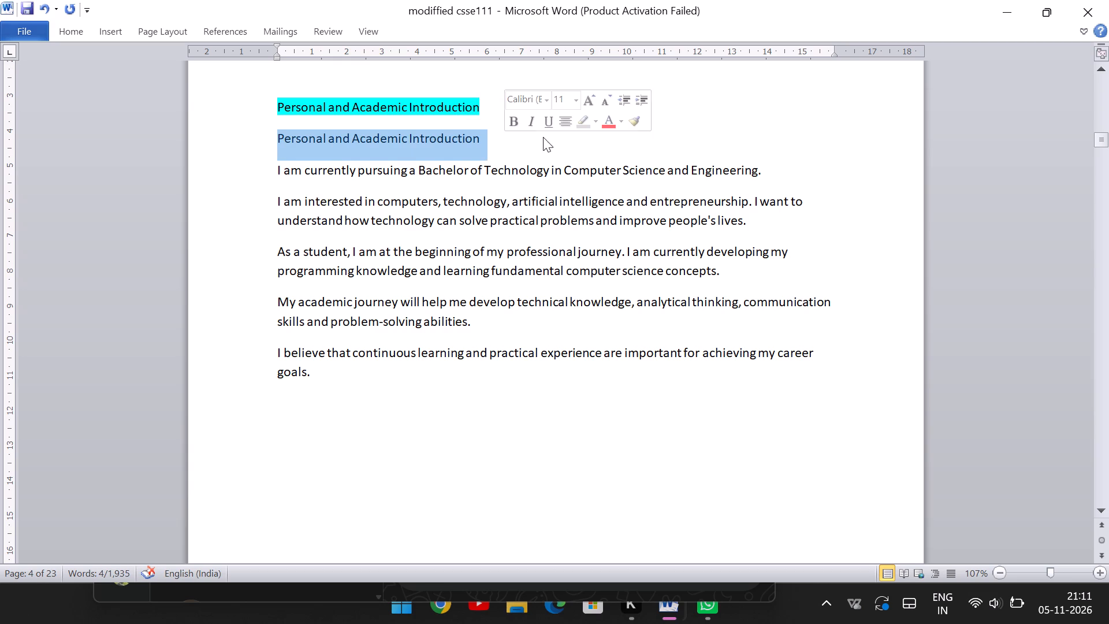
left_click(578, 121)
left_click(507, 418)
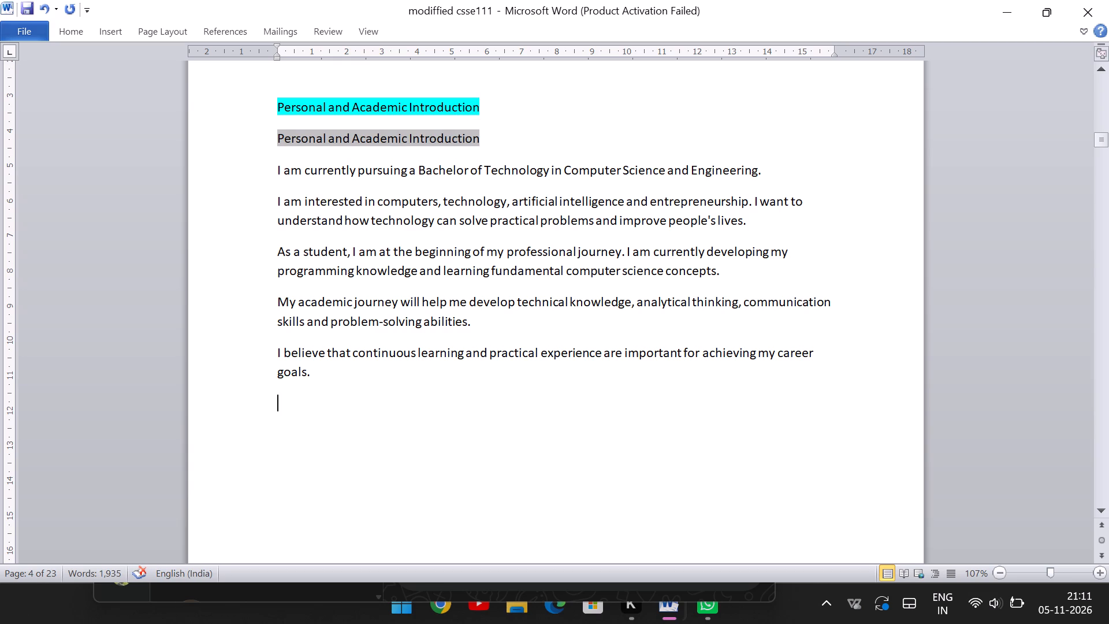
Delete the duplicate grey Personal and Academic Introduction line beneath the turquoise-highlighted heading.
left_click_drag(273, 136, 330, 136)
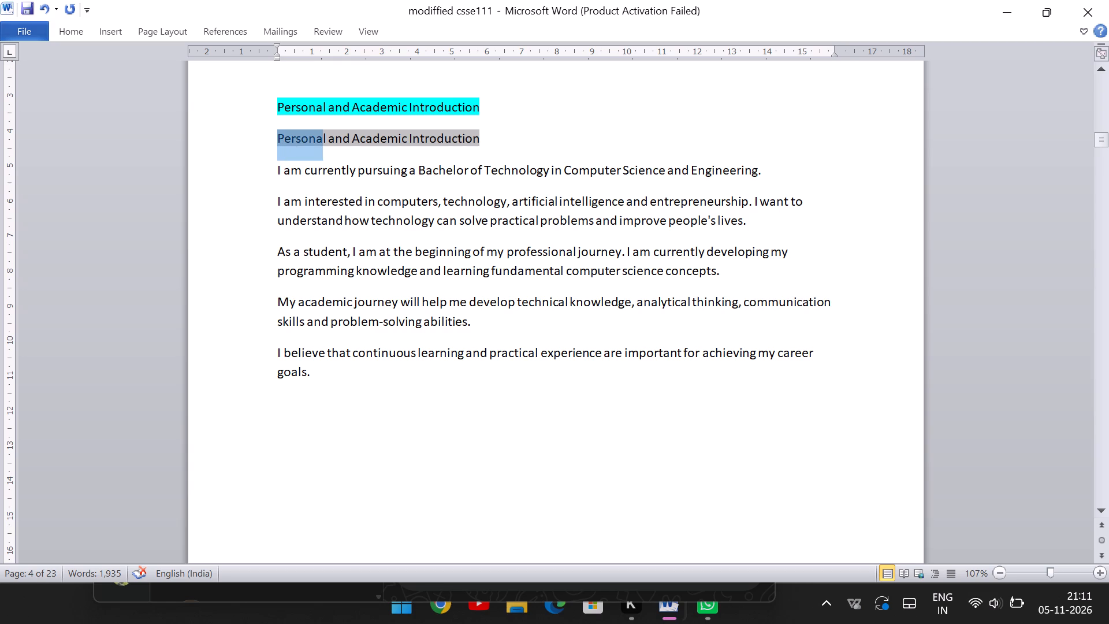
left_click_drag(330, 136, 480, 136)
key("BackSpace")
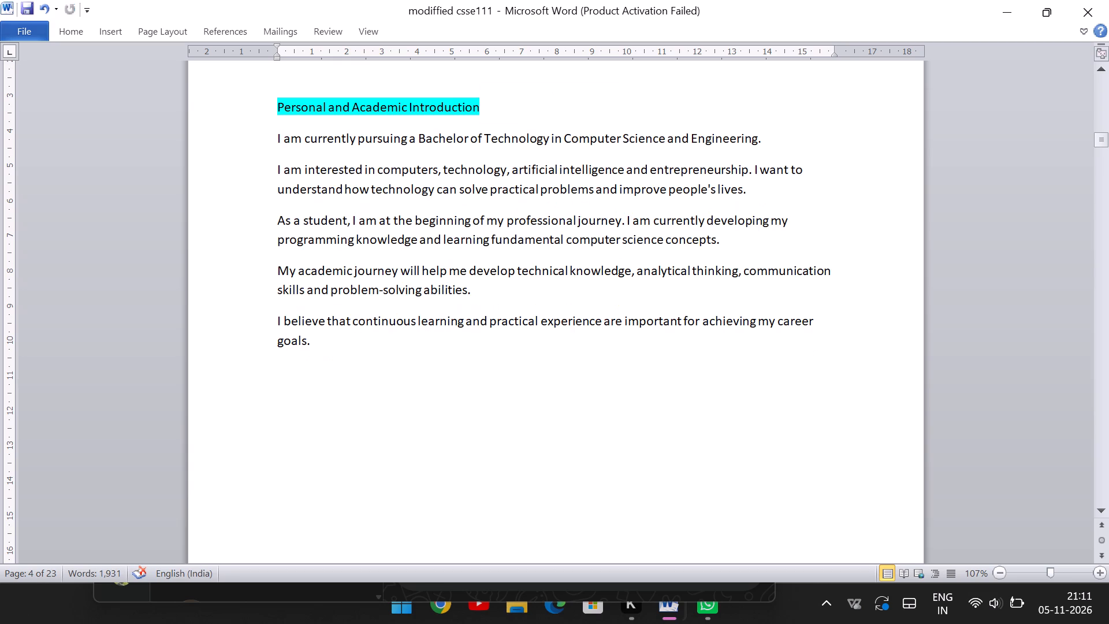
Delete the empty lines between the Proposed Solution bullet list and the Target Customers heading.
scroll(482, 136, "up", 3)
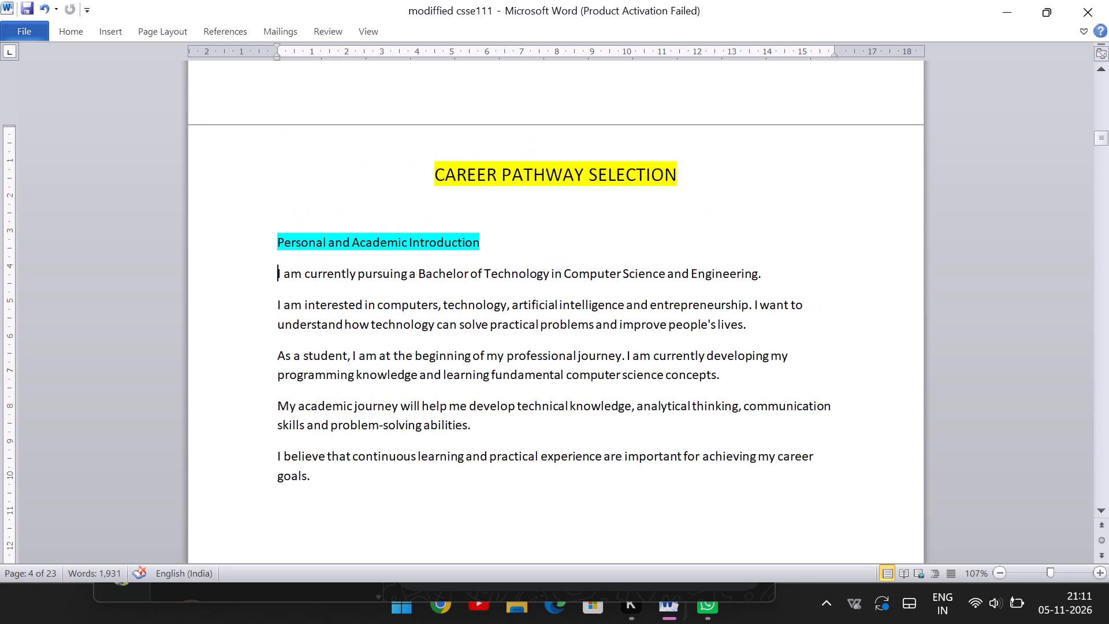
scroll(482, 136, "up", 1)
scroll(482, 136, "down", 20)
scroll(482, 136, "down", 2)
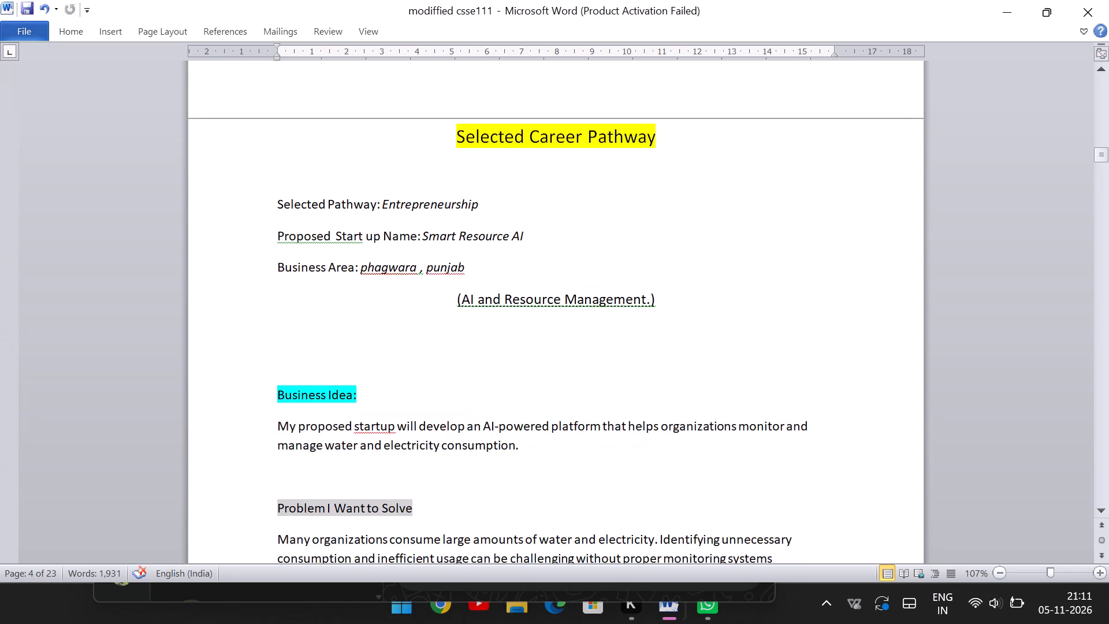
scroll(489, 167, "up", 3)
scroll(489, 168, "down", 7)
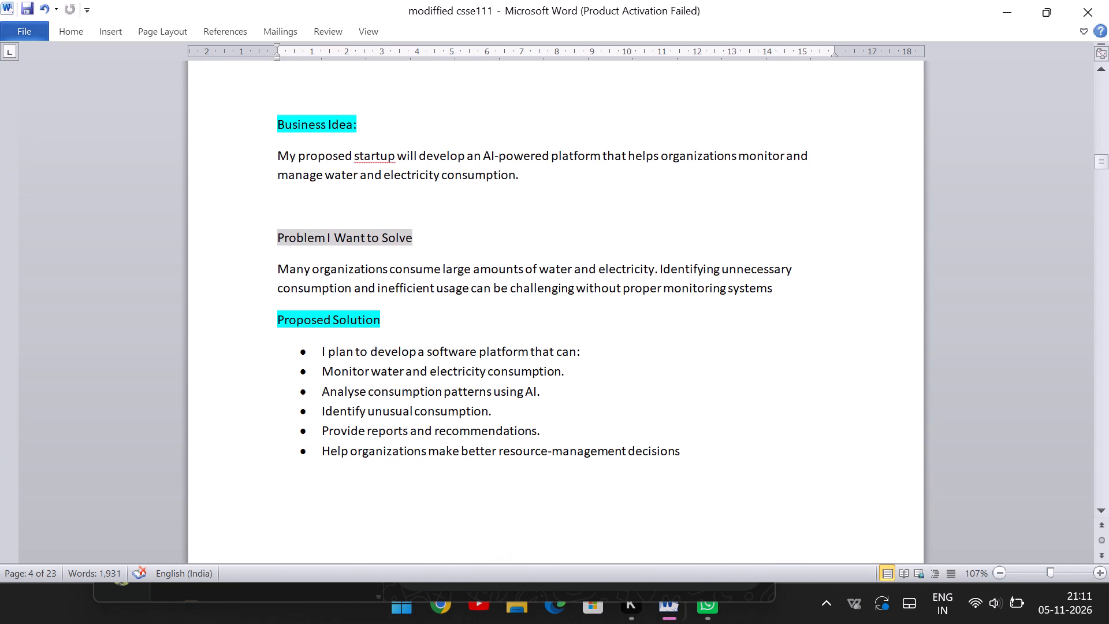
scroll(405, 264, "down", 7)
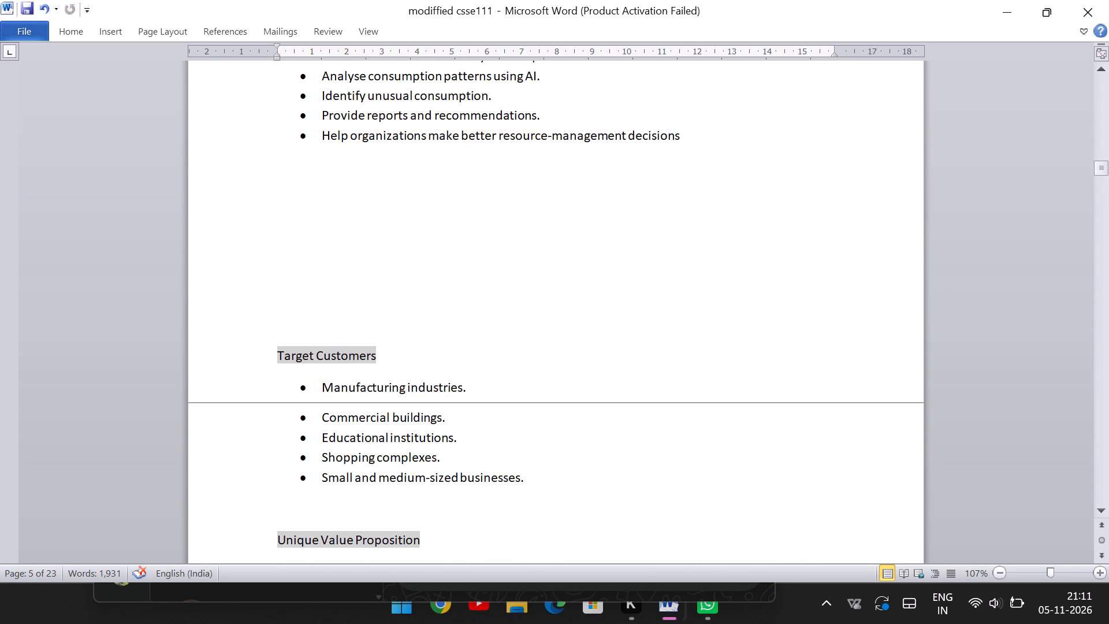
left_click(311, 179)
left_click(300, 330)
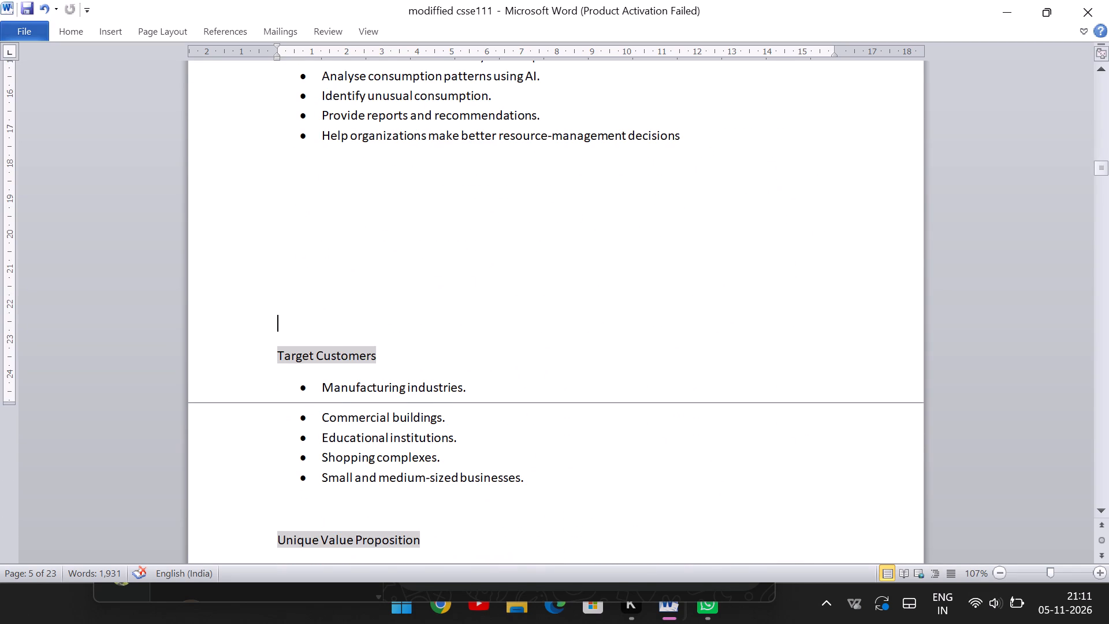
key("BackSpace")
key("BackSpace")
key("BackSpace")
key("BackSpace")
key("BackSpace")
key("BackSpace")
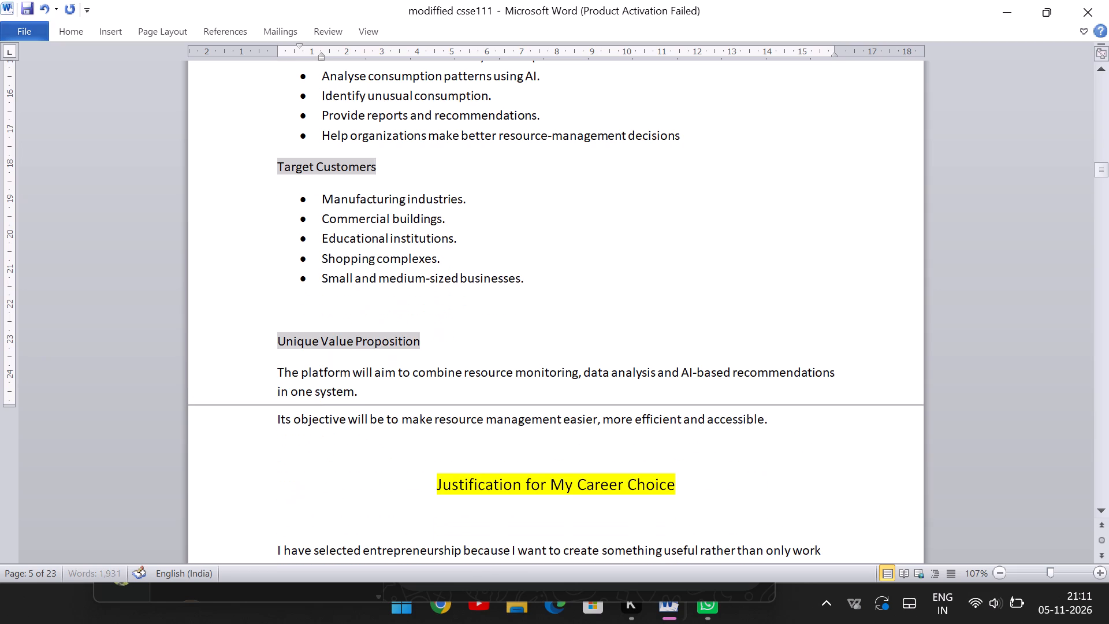
Remove the final "s" from the last Proposed Solution bullet and add two empty lines before the Target Customers heading.
key("BackSpace")
key("Return")
key("Return")
key("Return")
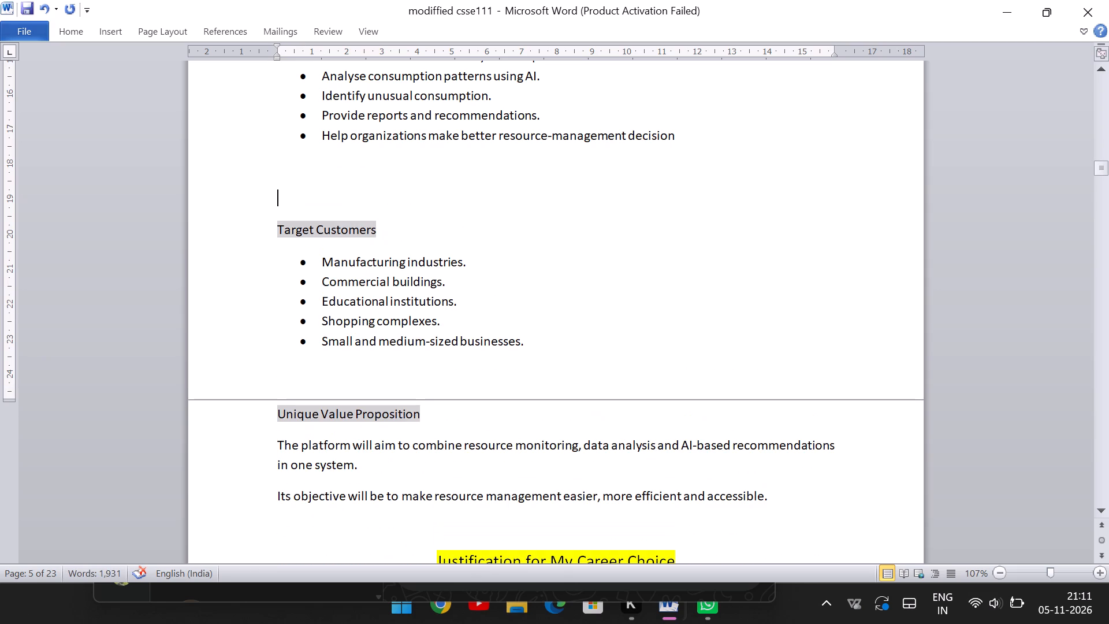
Insert an empty line between the Target Customers bullet list and the Unique Value Proposition heading.
left_click(312, 386)
key("Return")
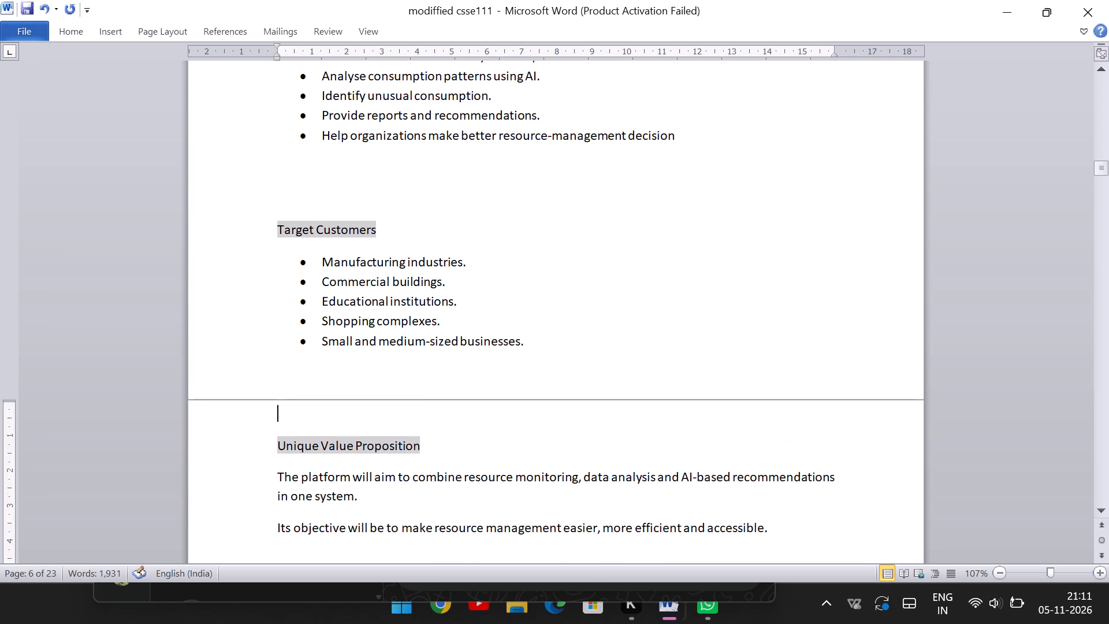
Review the layout of the earlier pages, from Selected Career Pathway back to the cover table, the contents list and the Career Pathway Selection page.
scroll(297, 383, "up", 14)
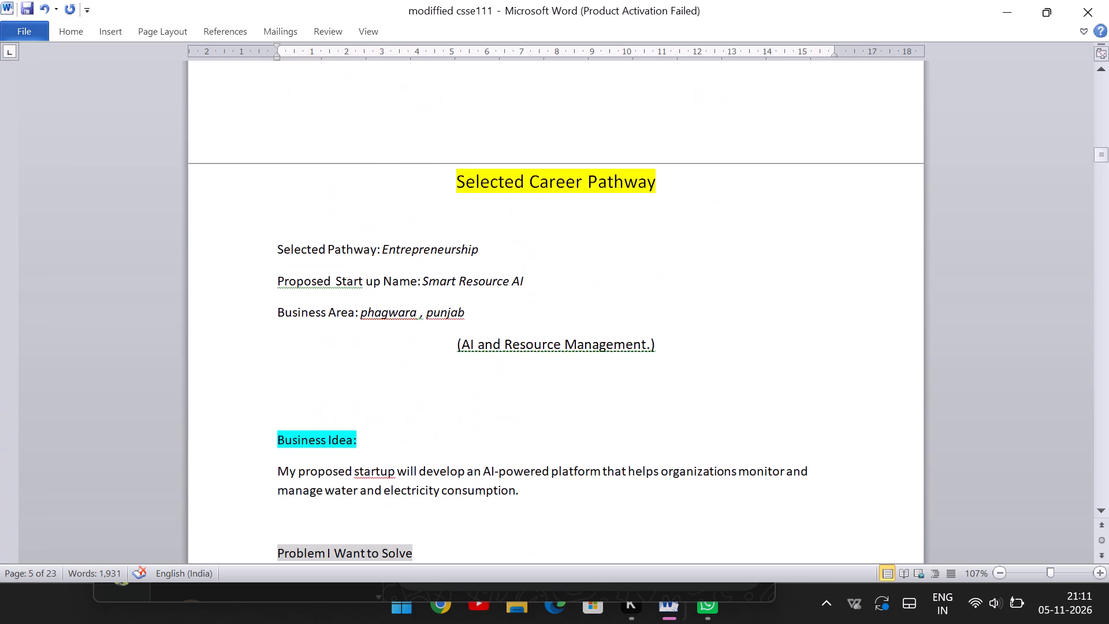
scroll(297, 383, "up", 20)
scroll(297, 383, "up", 6)
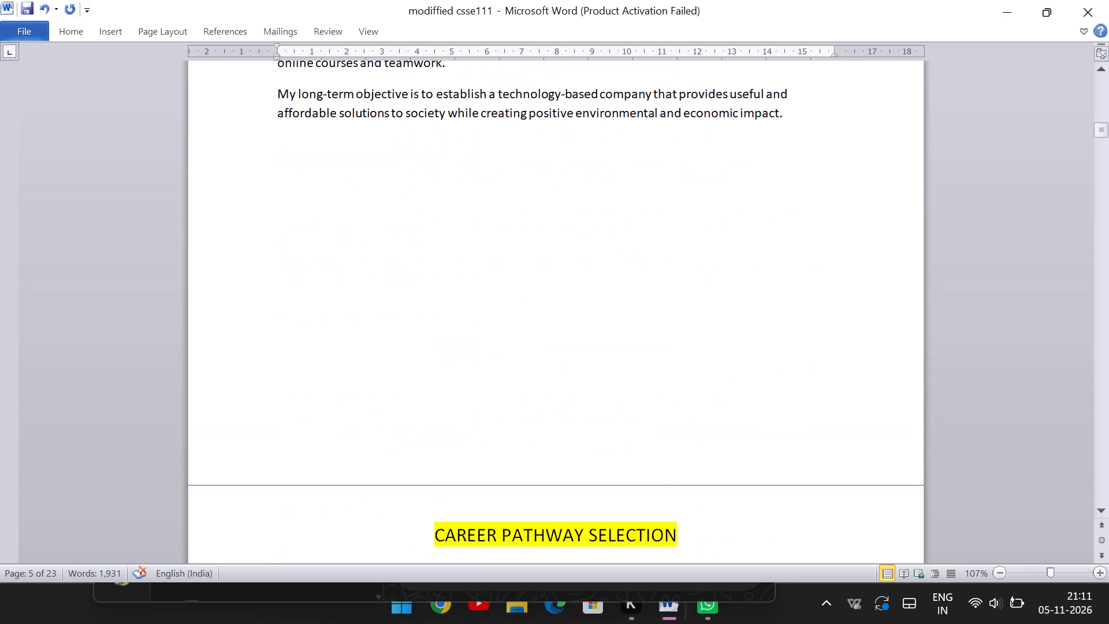
scroll(297, 383, "up", 20)
scroll(297, 383, "up", 20)
scroll(297, 383, "up", 3)
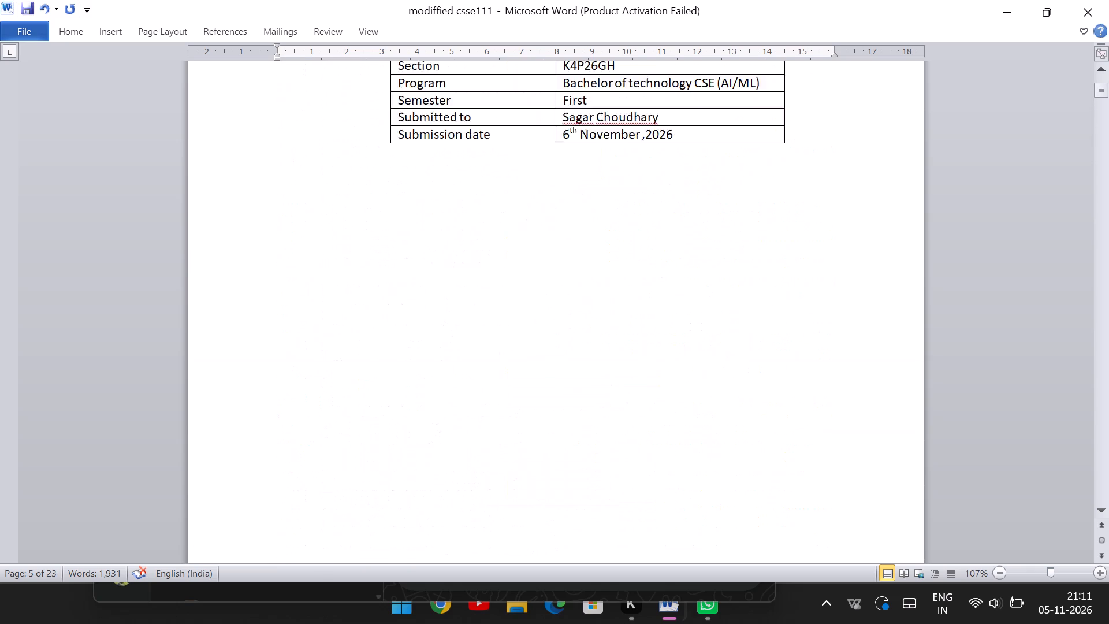
scroll(297, 383, "up", 12)
scroll(297, 383, "down", 20)
scroll(297, 383, "down", 2)
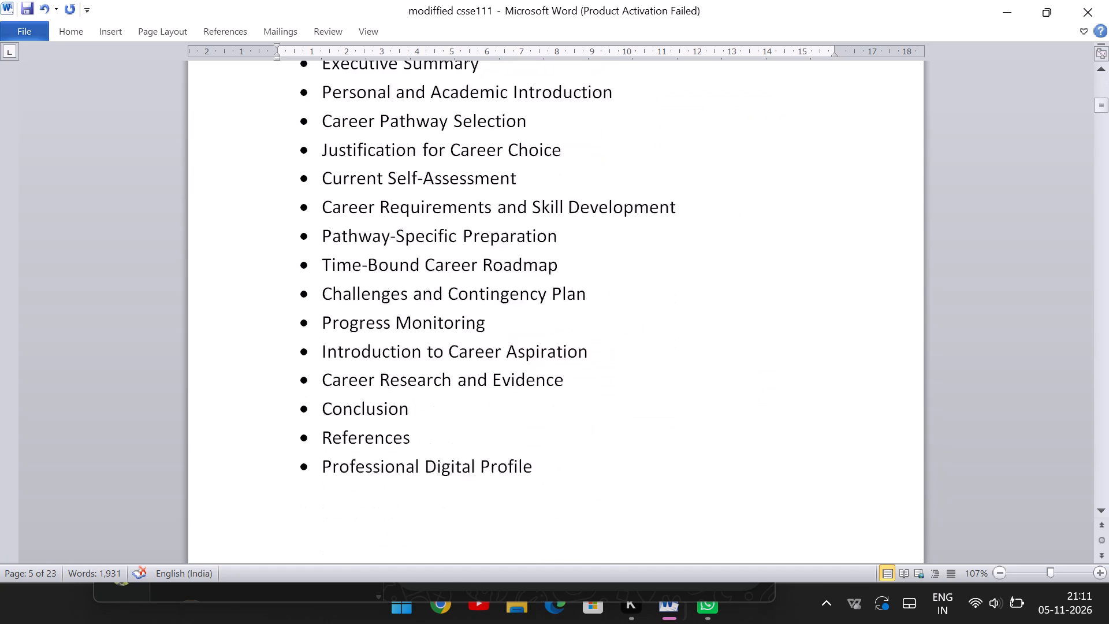
scroll(297, 383, "down", 9)
scroll(298, 383, "down", 16)
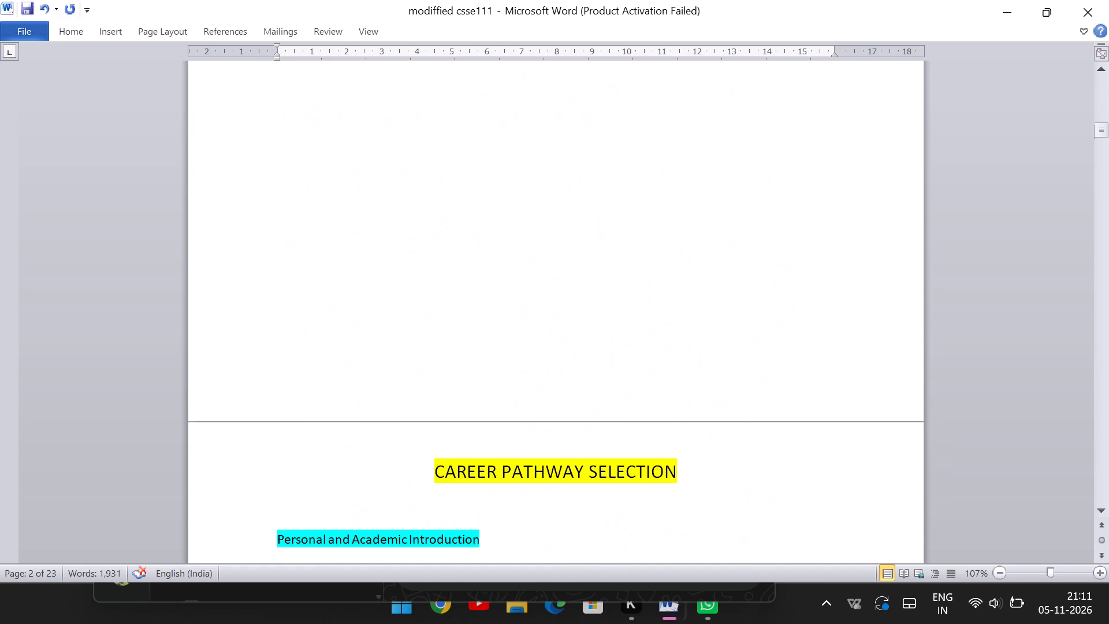
scroll(298, 383, "down", 14)
scroll(298, 372, "up", 4)
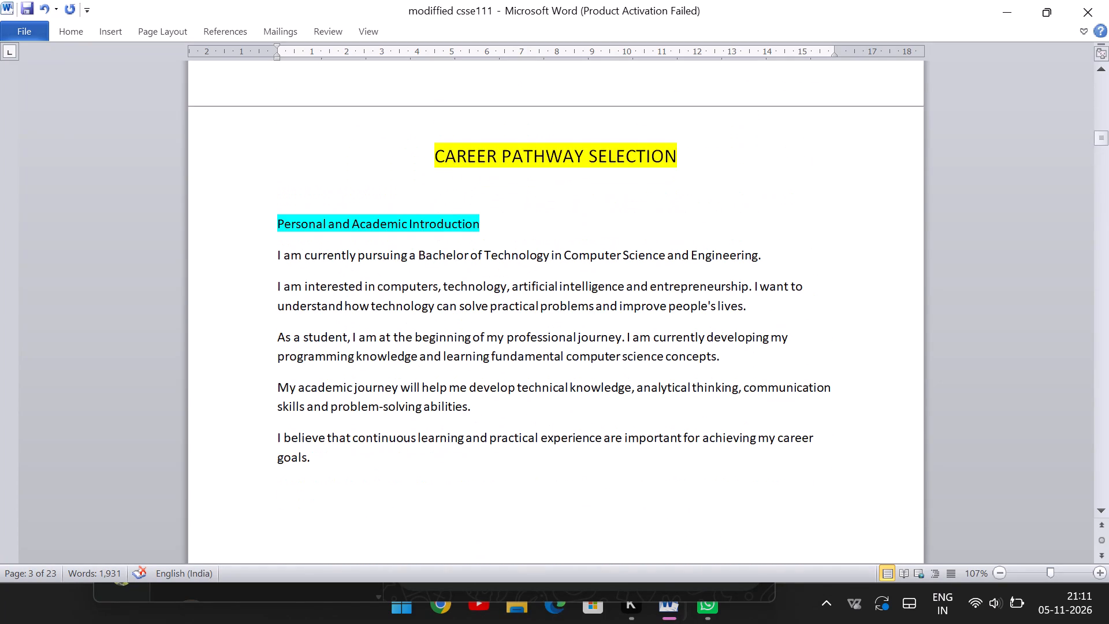
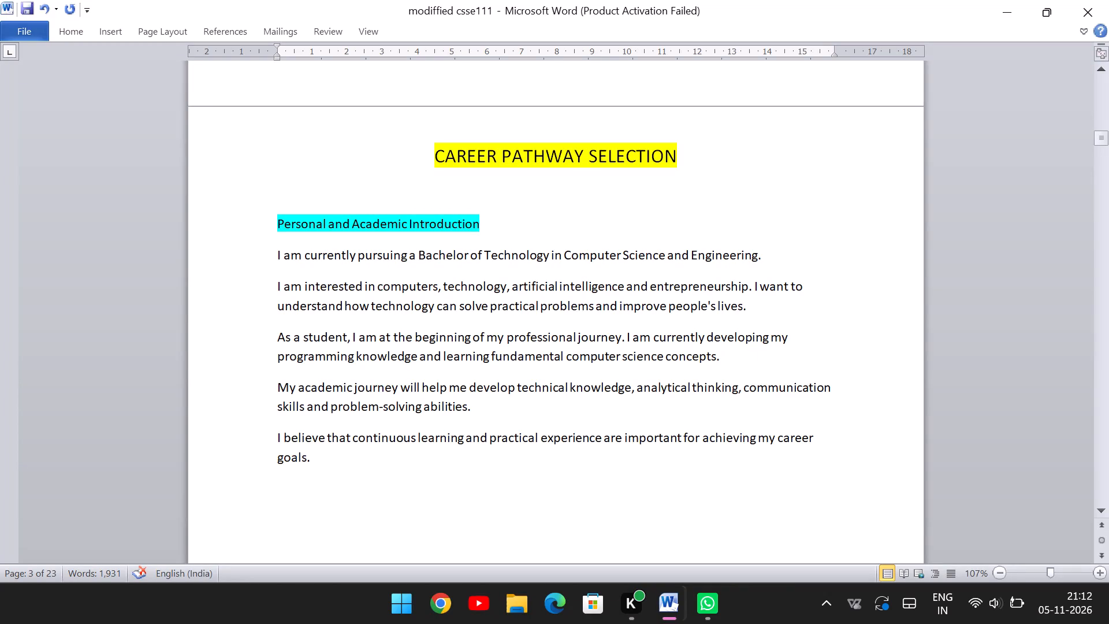
Paste the "SECTION 1" label directly in front of the CAREER PATHWAY SELECTION title.
left_click(423, 153)
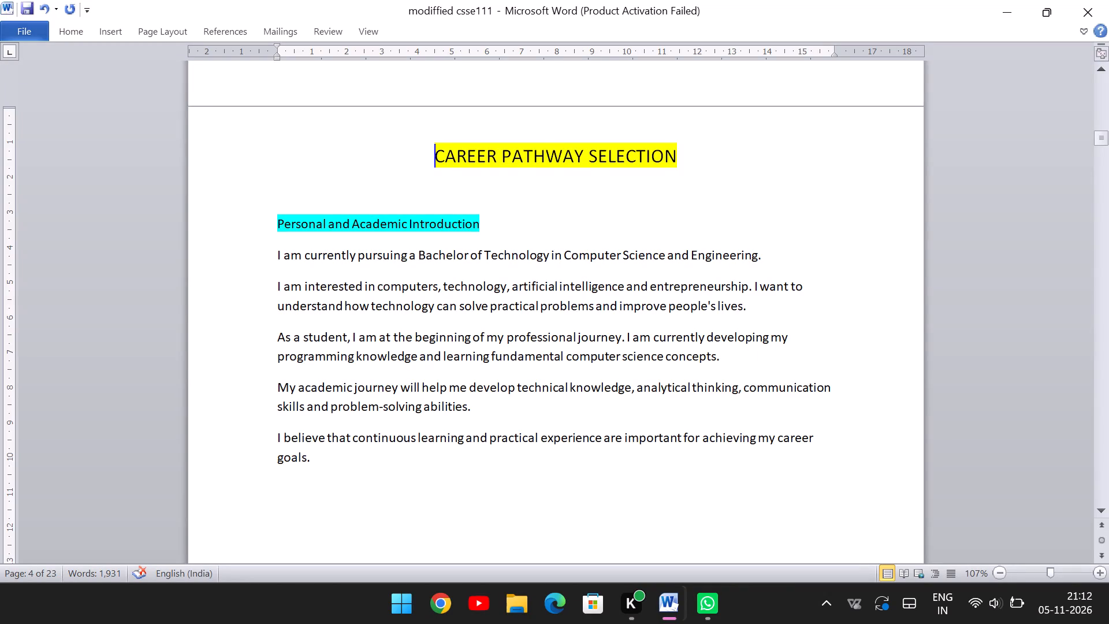
key("ctrl+v")
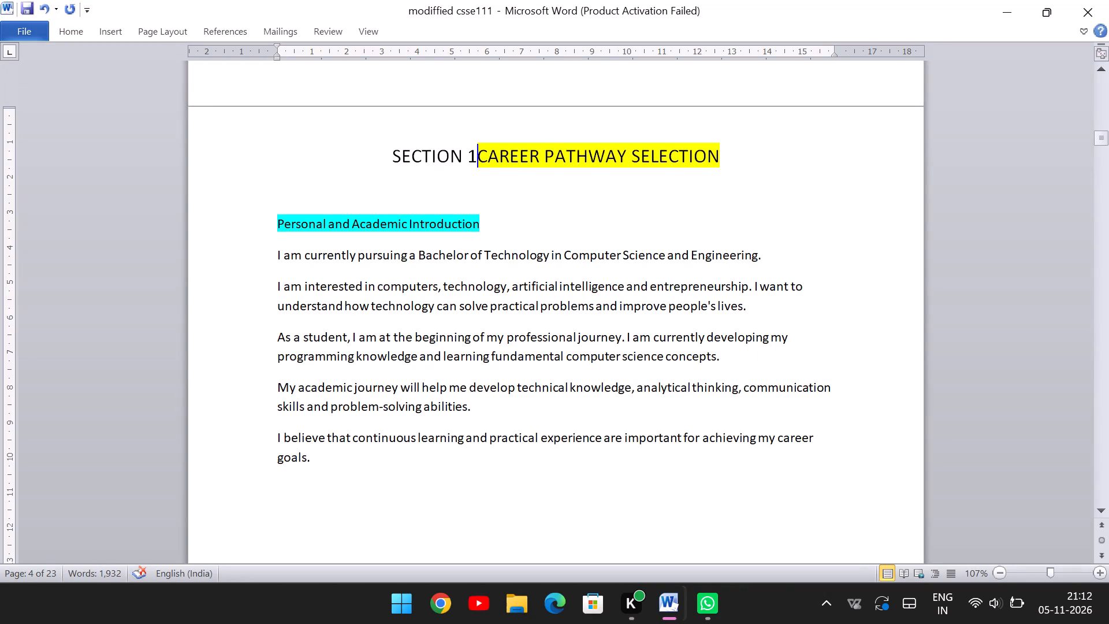
Apply a highlight colour to the "SECTION 1" text in front of the CAREER PATHWAY SELECTION title.
left_click_drag(390, 153, 477, 162)
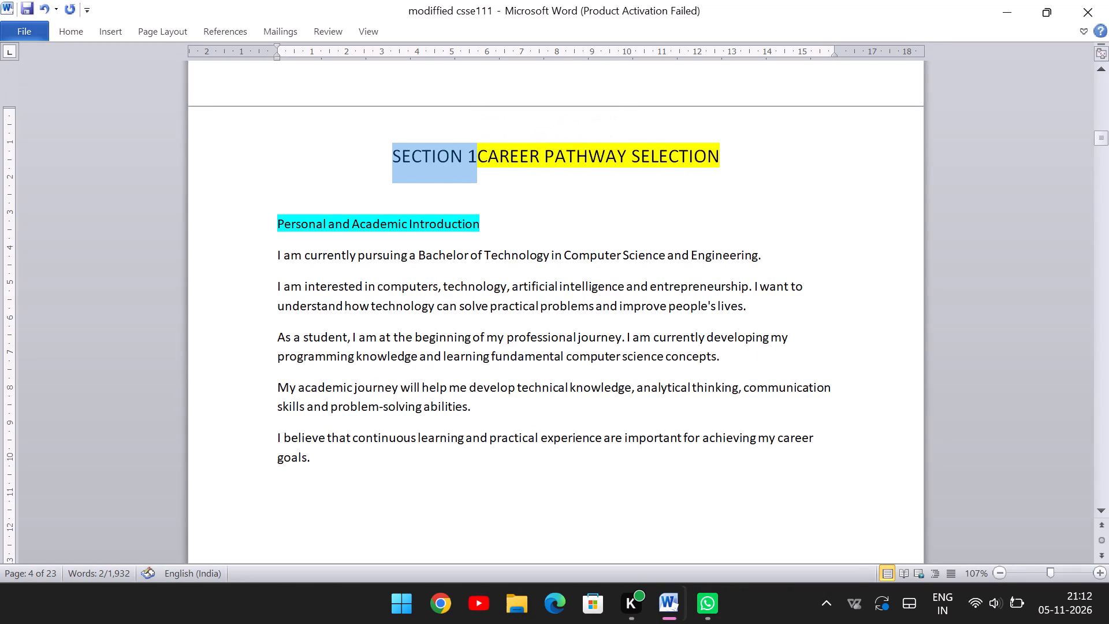
left_click(567, 143)
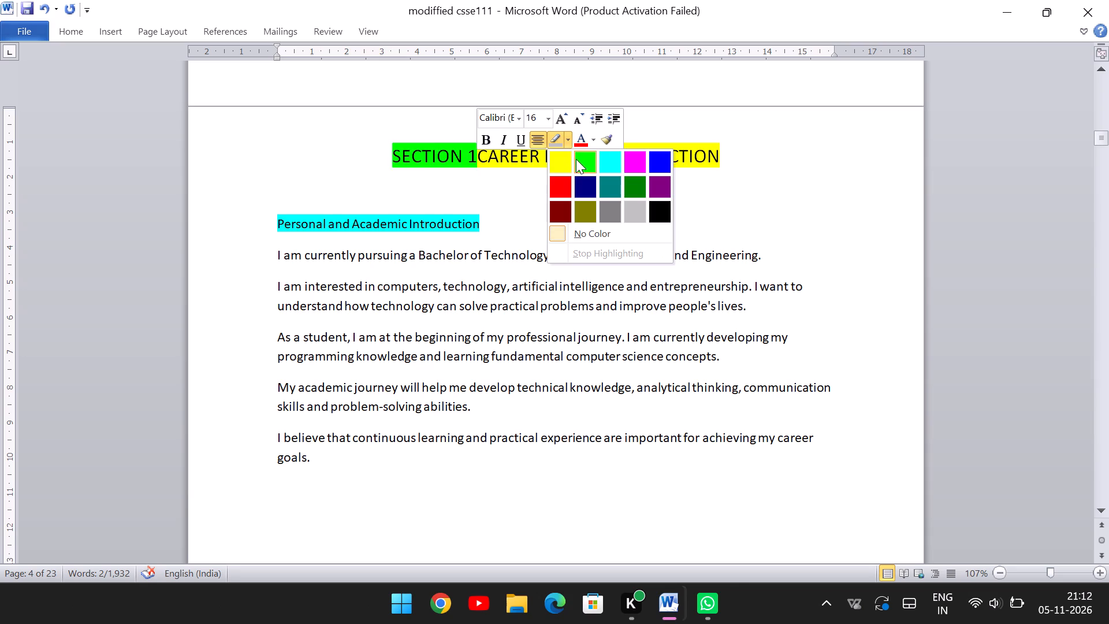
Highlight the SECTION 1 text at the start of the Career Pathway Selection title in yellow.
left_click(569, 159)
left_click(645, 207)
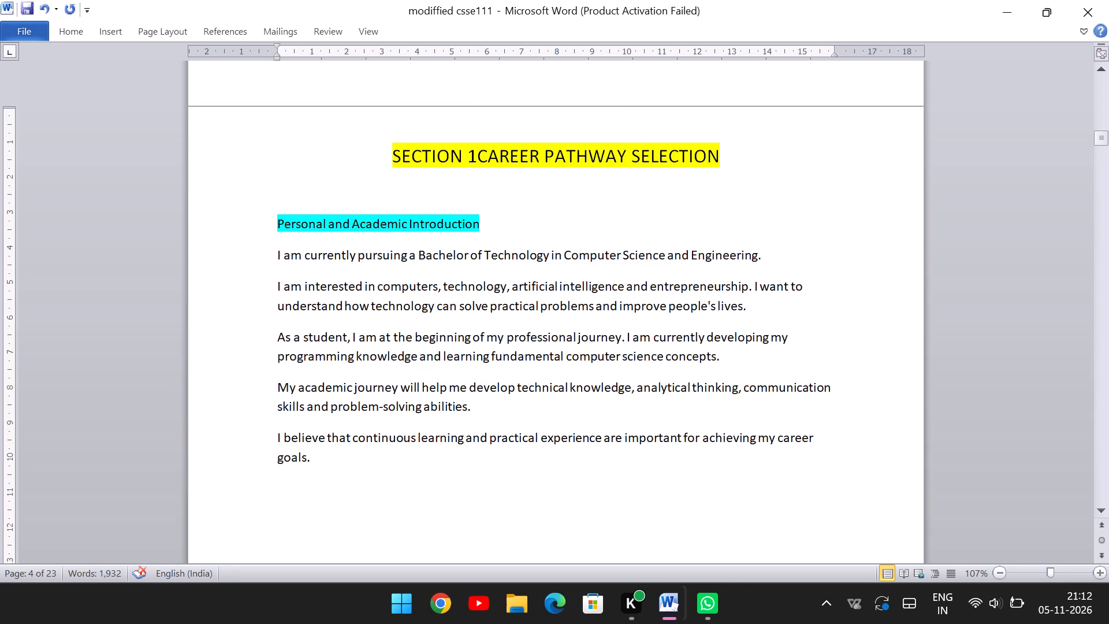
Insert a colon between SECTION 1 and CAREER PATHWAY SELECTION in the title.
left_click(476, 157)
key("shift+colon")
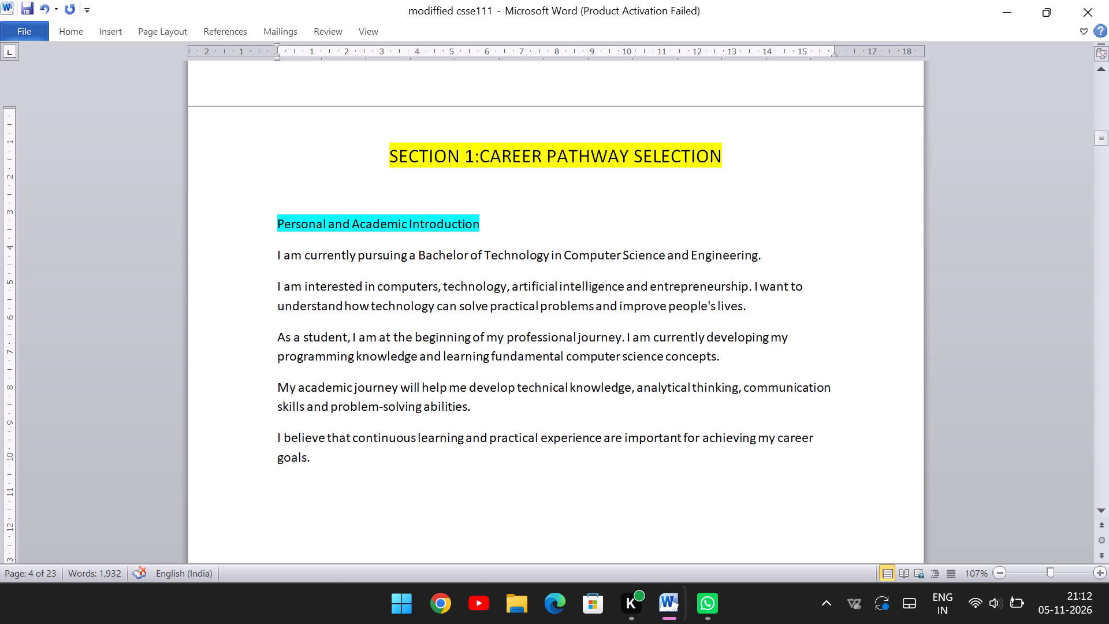
Delete the SECTION 1: prefix so the title line reads only CAREER PATHWAY SELECTION.
key("BackSpace")
key("BackSpace")
key("BackSpace")
key("BackSpace")
key("BackSpace")
key("BackSpace")
key("BackSpace")
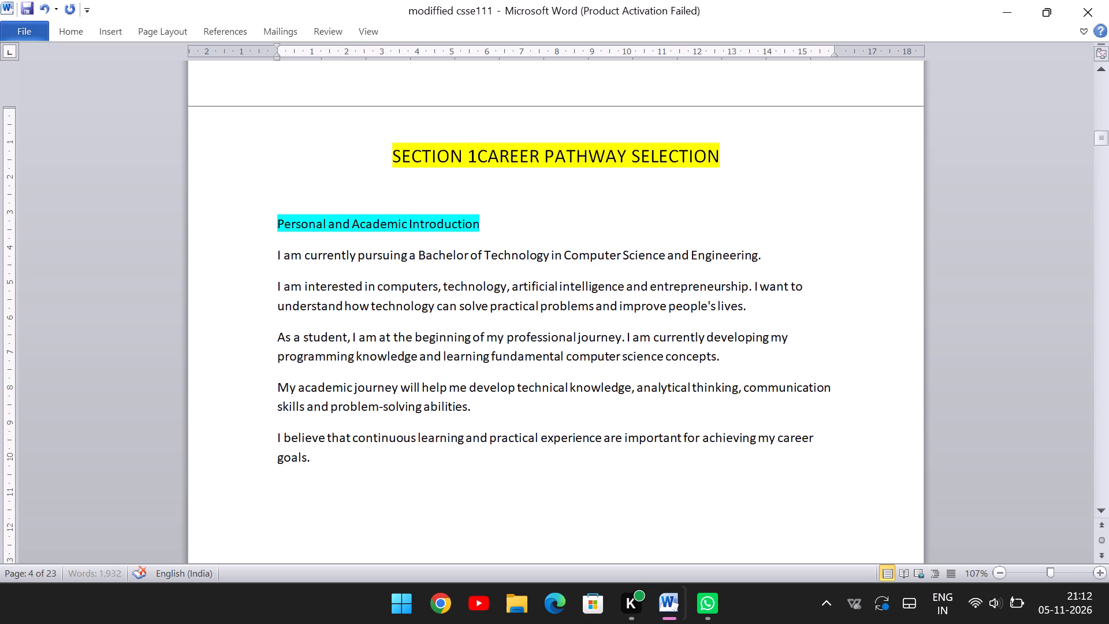
key("BackSpace")
key("BackSpace")
key("BackSpace")
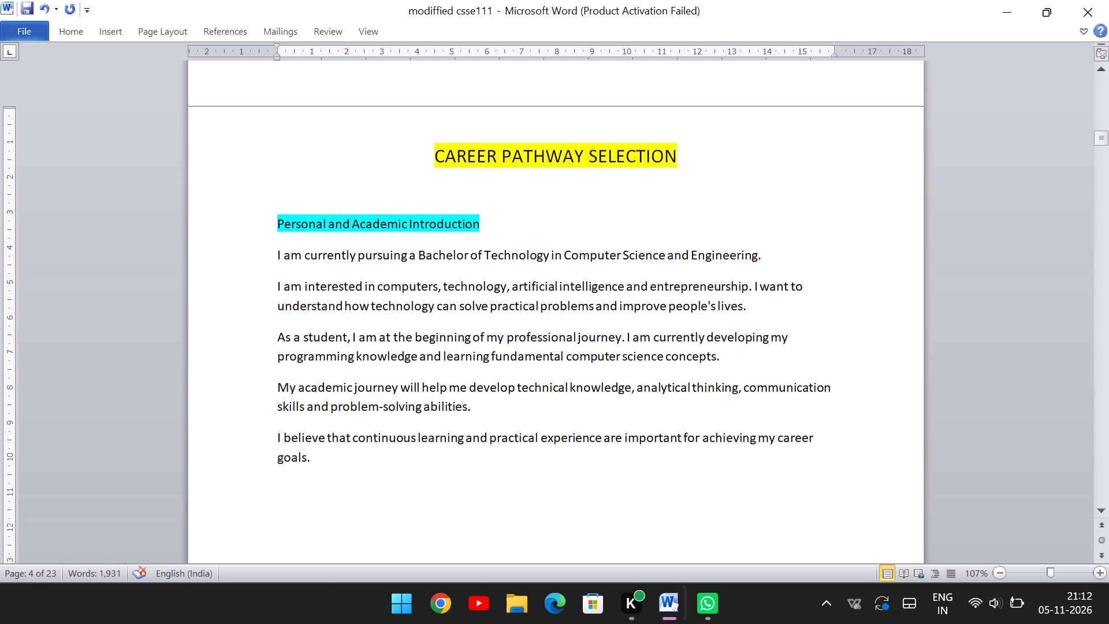
Add two lines above the CAREER PATHWAY SELECTION title and paste SECTION 1, indented with spaces toward the middle, on the second.
left_click(503, 124)
key("Return")
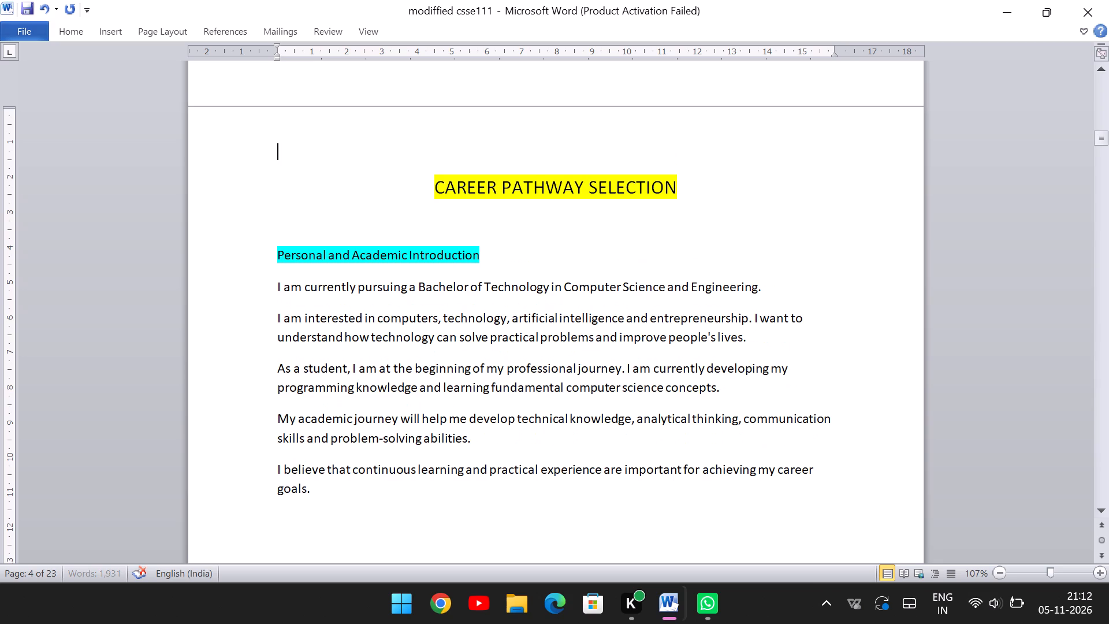
key("Return")
key("space")
key("space")
key("space")
key("space")
key("space")
key("space")
key("space")
key("space")
key("space")
key("space")
key("space")
key("space")
key("space")
key("space")
key("space")
key("space")
key("space")
key("space")
key("space")
key("space")
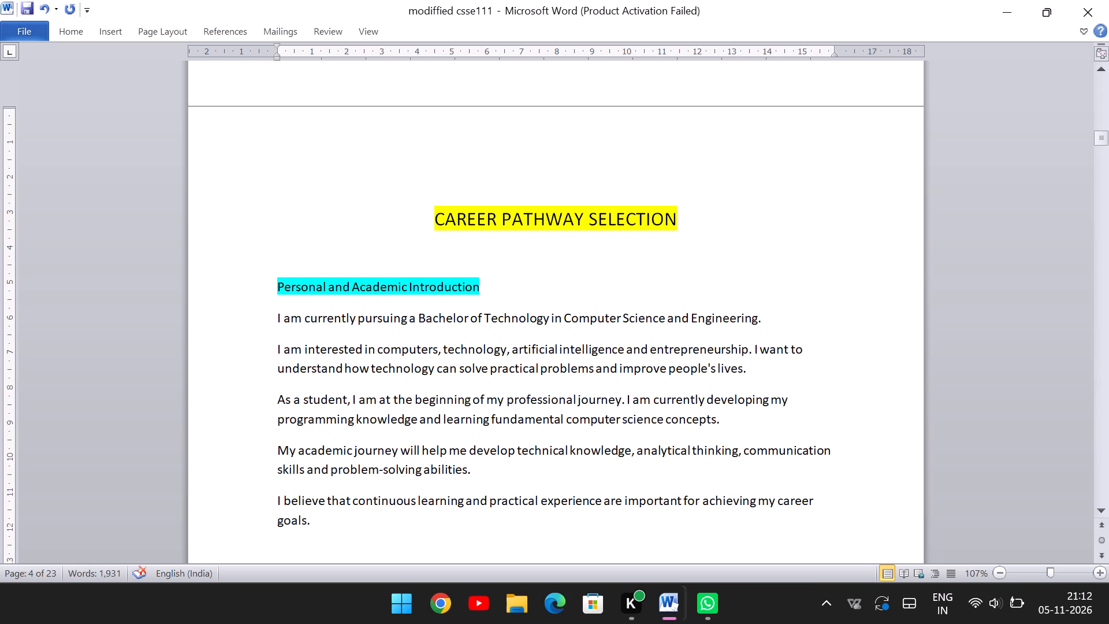
key("space")
key("space")
key("space")
key("ctrl+v")
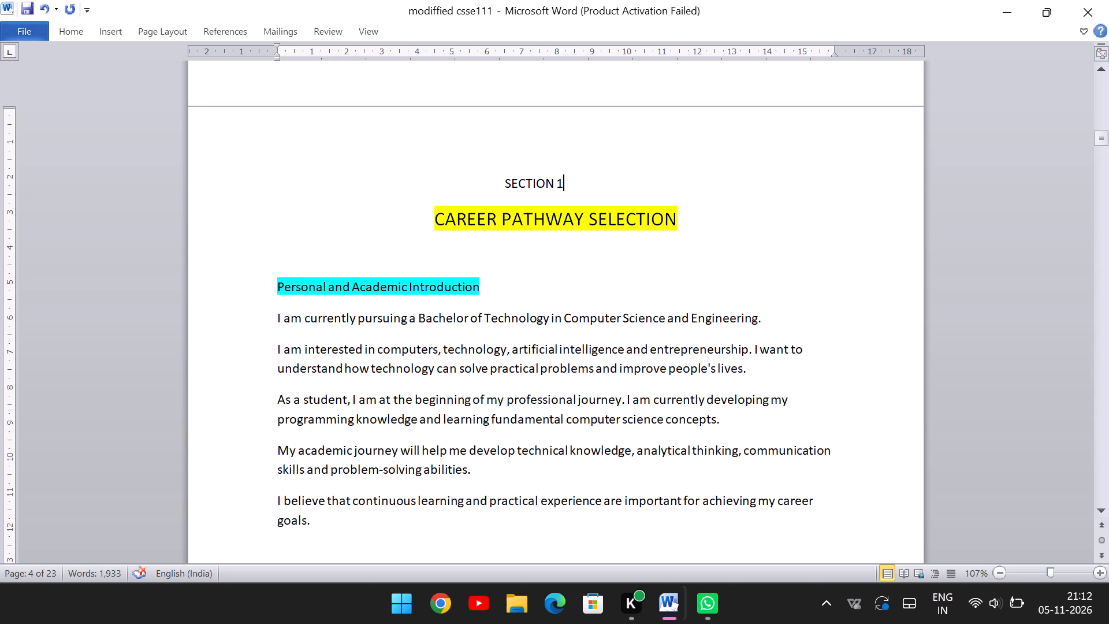
Insert a blank line between the SECTION 1 line and the CAREER PATHWAY SELECTION title.
left_click(522, 190)
left_click(550, 195)
left_click(537, 200)
left_click(585, 188)
key("Return")
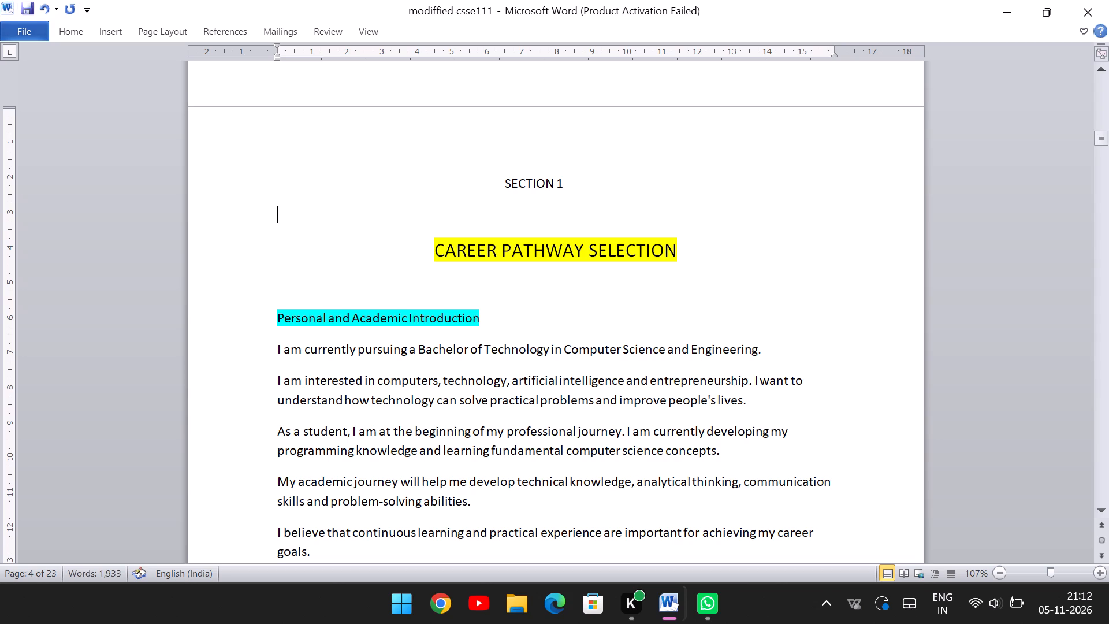
Centre the SECTION 1 line and highlight it in yellow.
left_click_drag(488, 181, 585, 184)
left_click(646, 169)
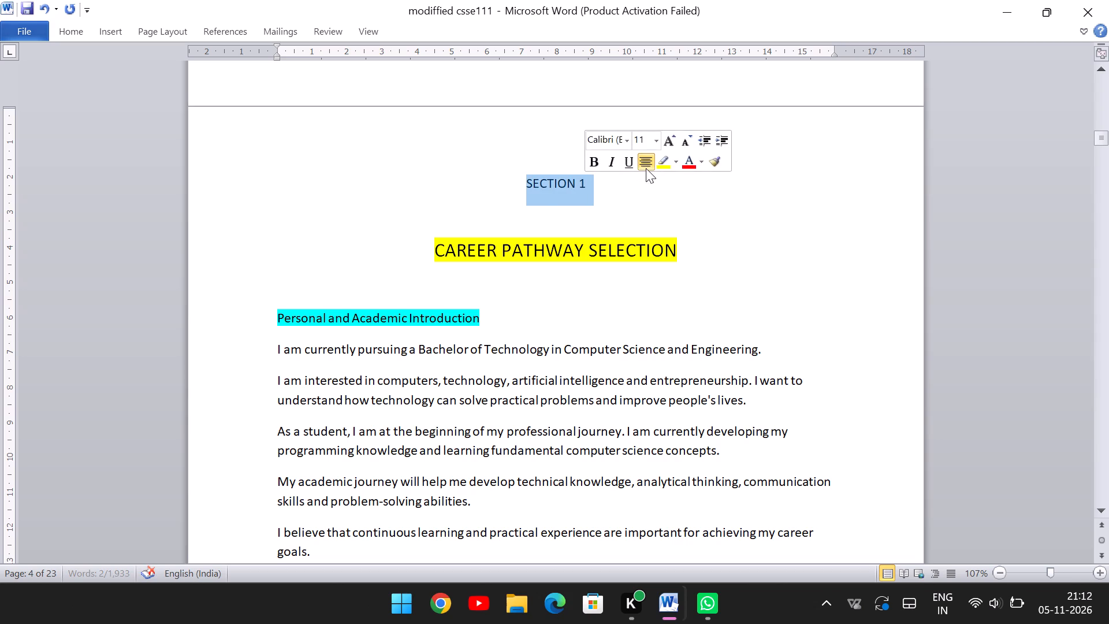
left_click(658, 164)
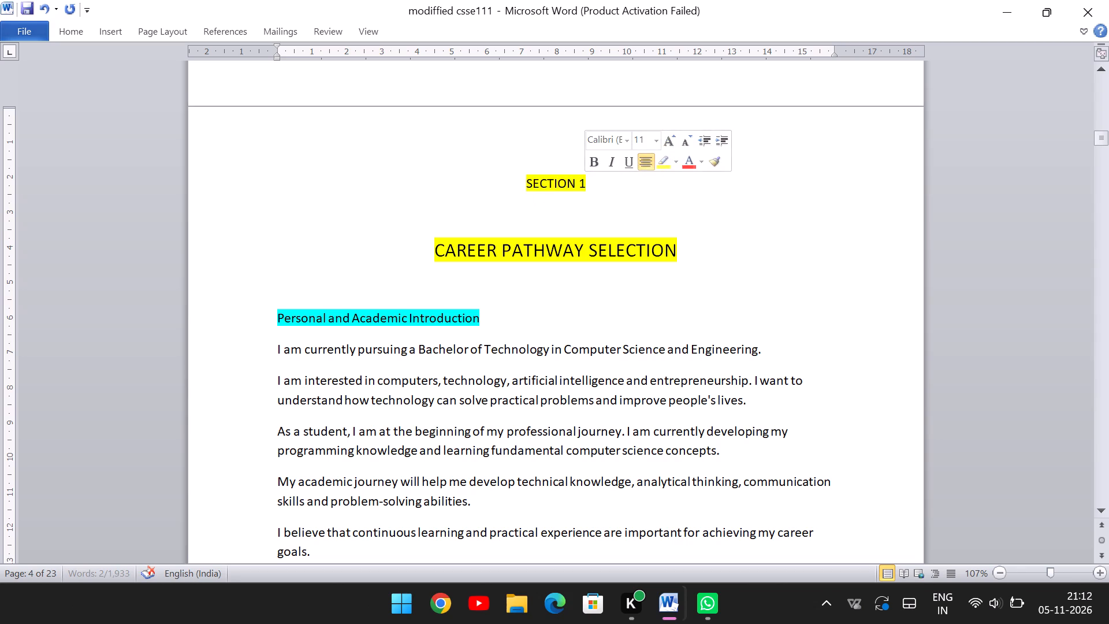
Enlarge the SECTION 1 text by several font sizes so it is bigger than the CAREER PATHWAY SELECTION title.
left_click_drag(528, 180, 622, 179)
triple_click(705, 142)
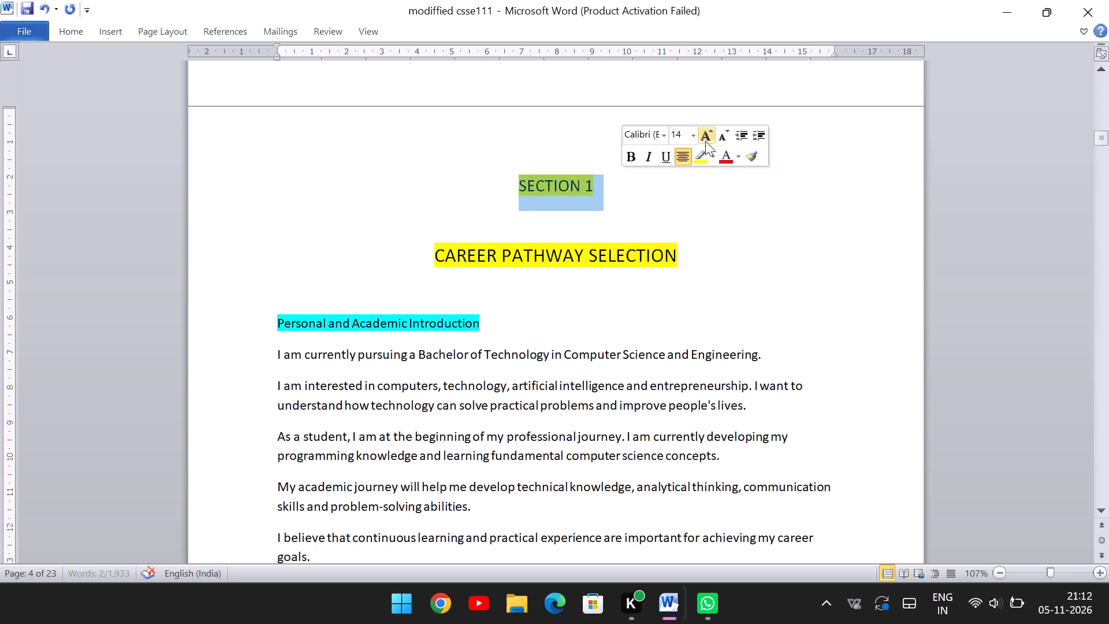
double_click(704, 139)
left_click(675, 184)
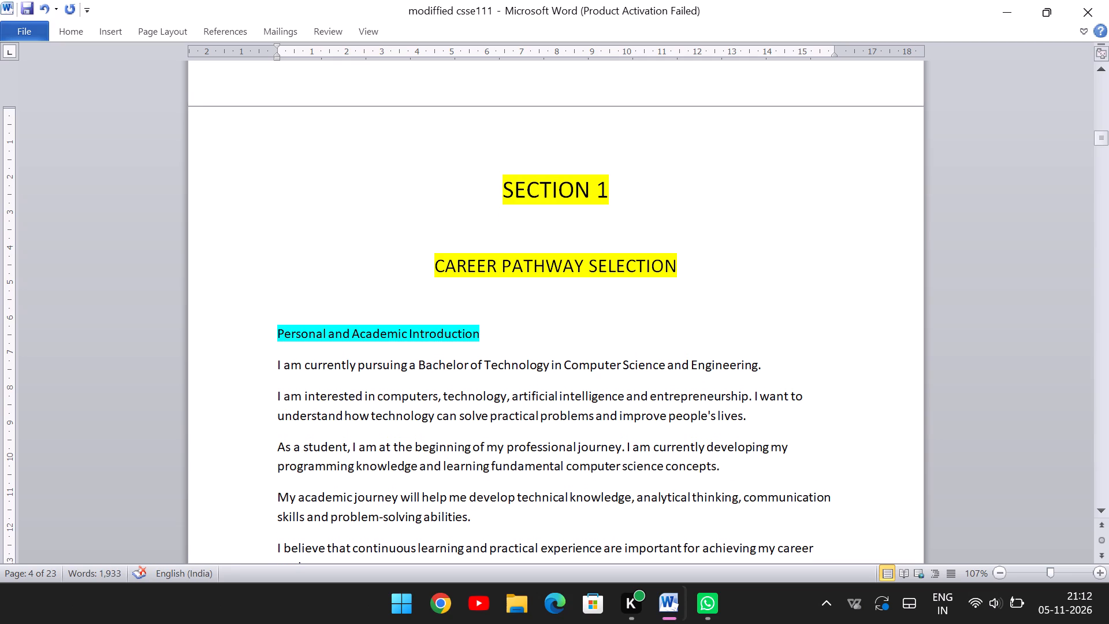
Delete the blank line above the SECTION 1 heading.
left_click(571, 144)
key("BackSpace")
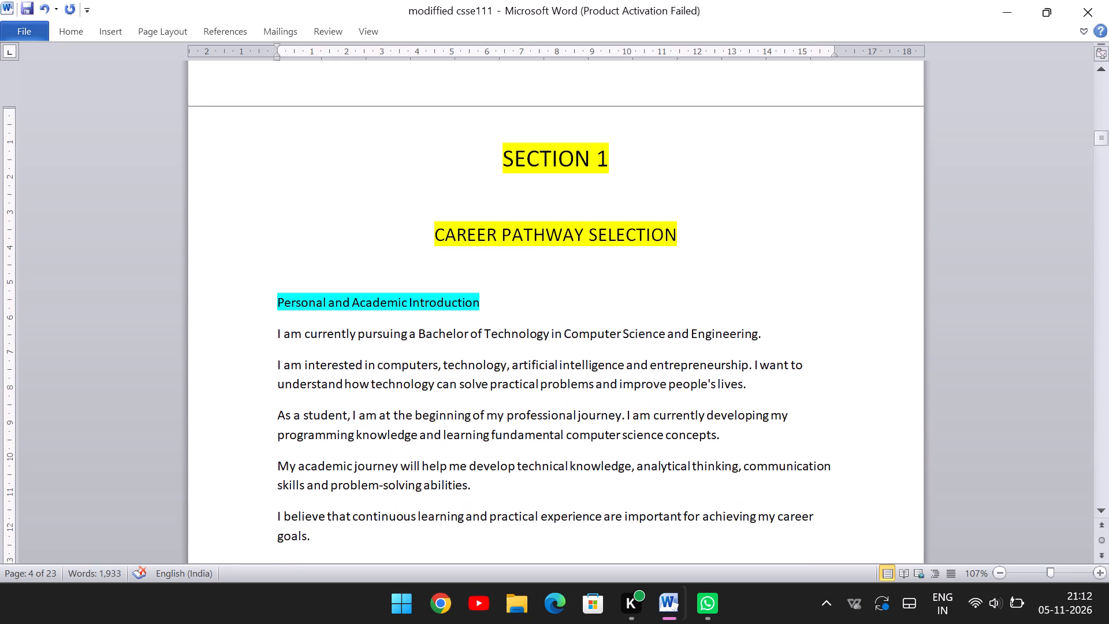
Delete one blank line between the Proposed Solution bullet list and the Target Customers heading.
scroll(558, 203, "down", 14)
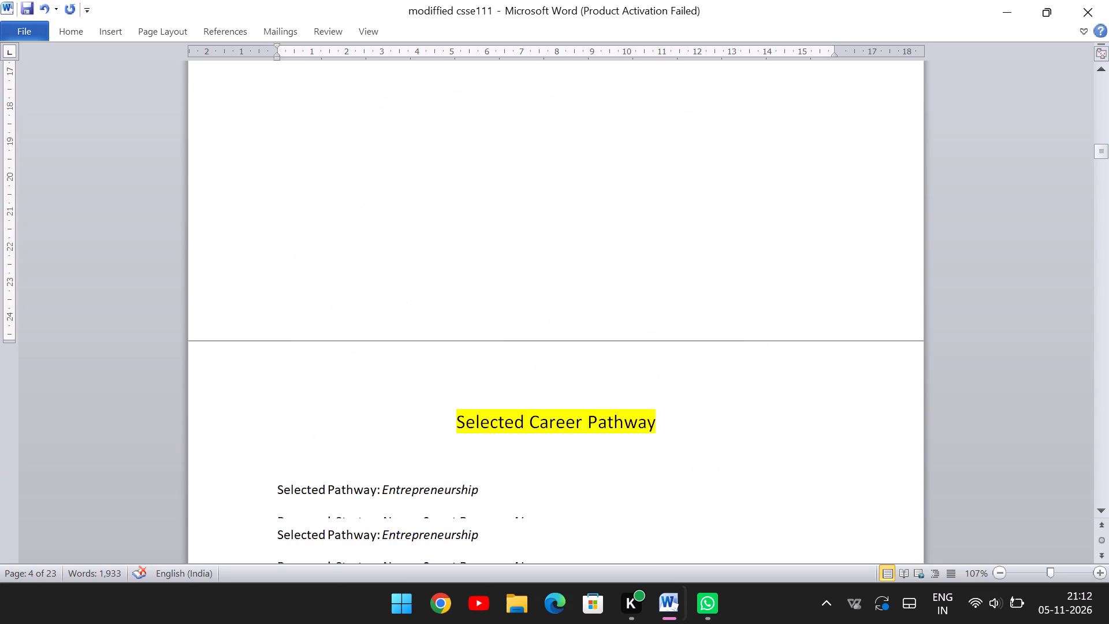
scroll(497, 312, "down", 7)
scroll(499, 314, "down", 16)
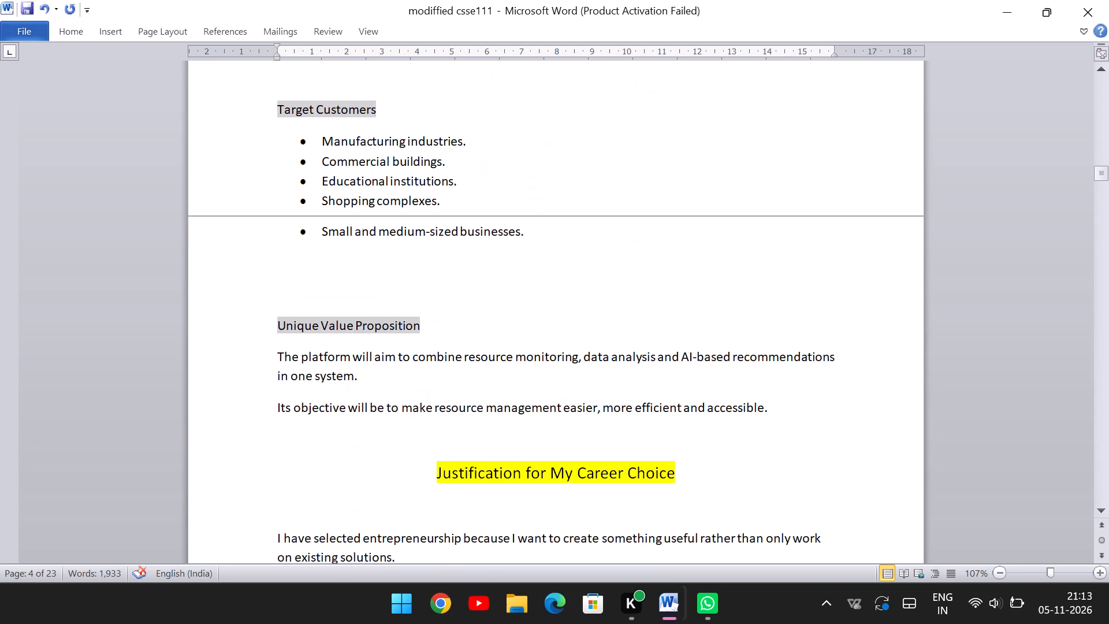
scroll(408, 220, "up", 4)
left_click(343, 203)
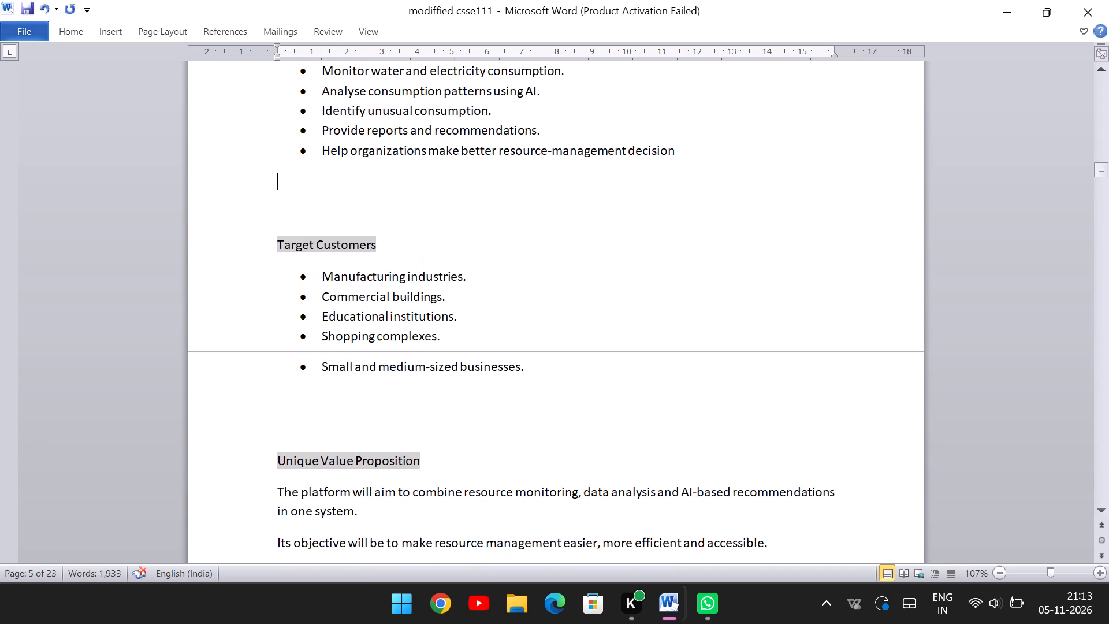
key("BackSpace")
Delete all blank lines between the Short-Term Goals bullets and the Long-Term Goals heading, plus the full stop after "personal projects".
scroll(343, 203, "up", 1)
scroll(343, 203, "down", 3)
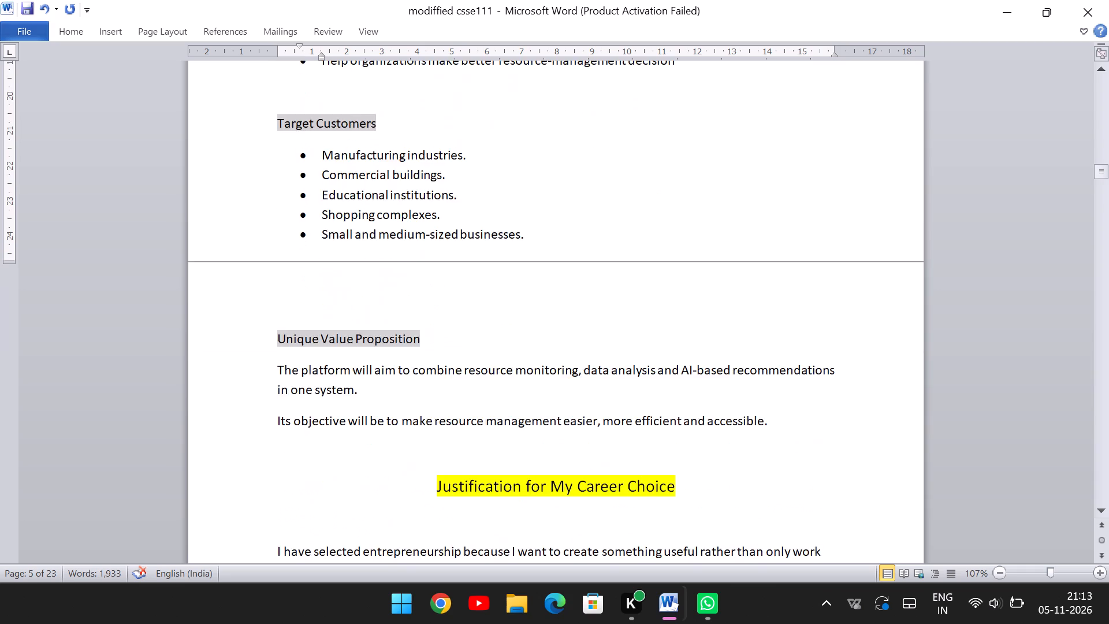
scroll(343, 203, "down", 4)
scroll(271, 285, "down", 11)
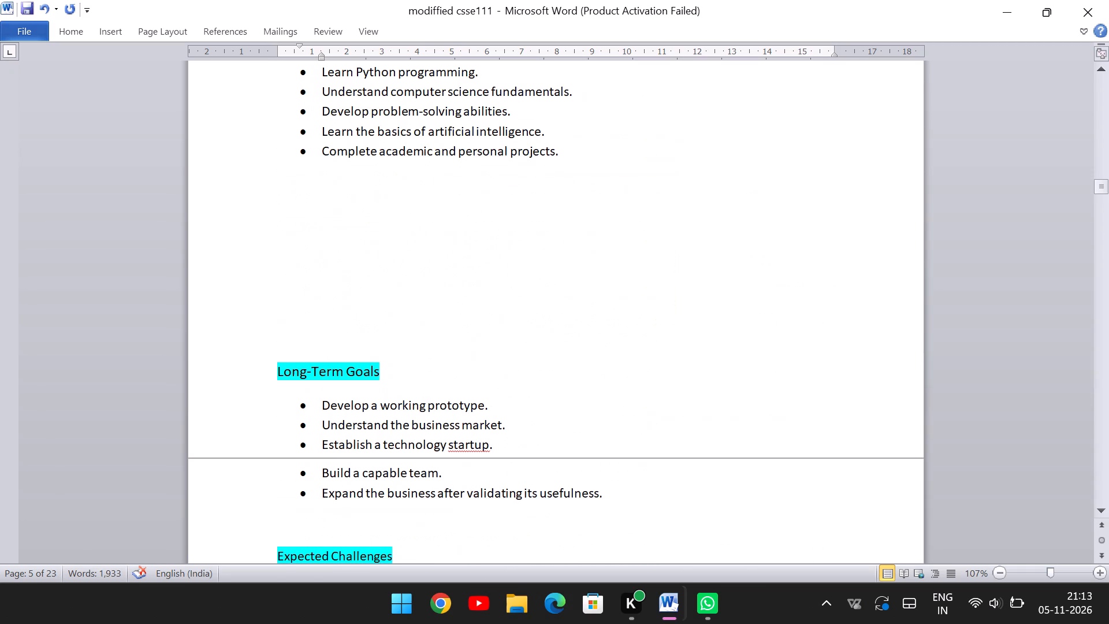
left_click(325, 337)
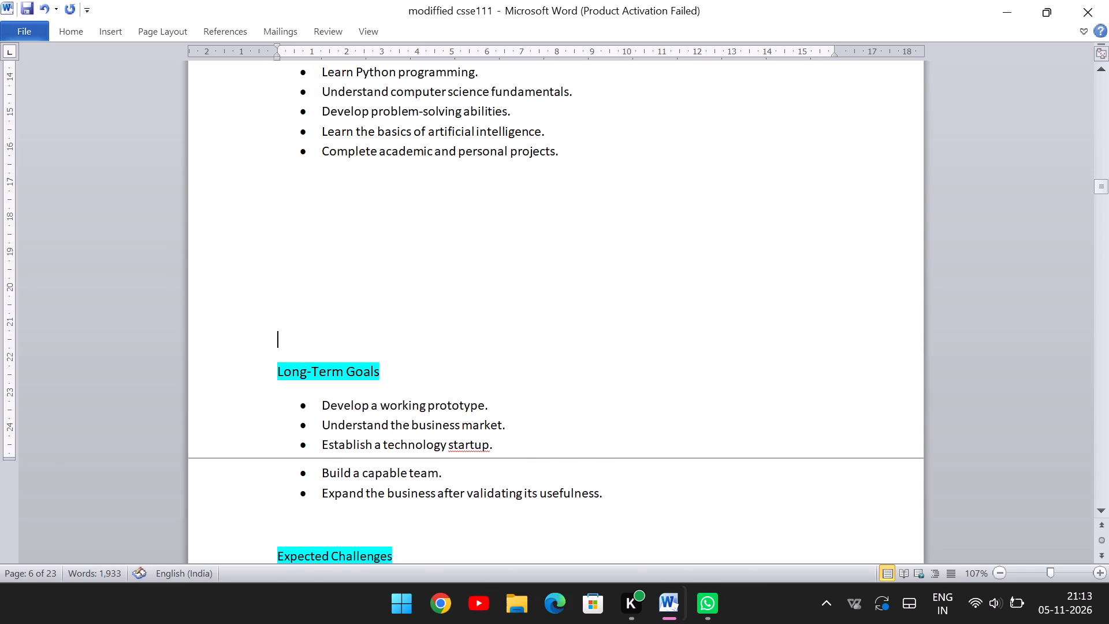
key("BackSpace")
key("BackSpace")
key("BackSpace")
key("BackSpace")
key("BackSpace")
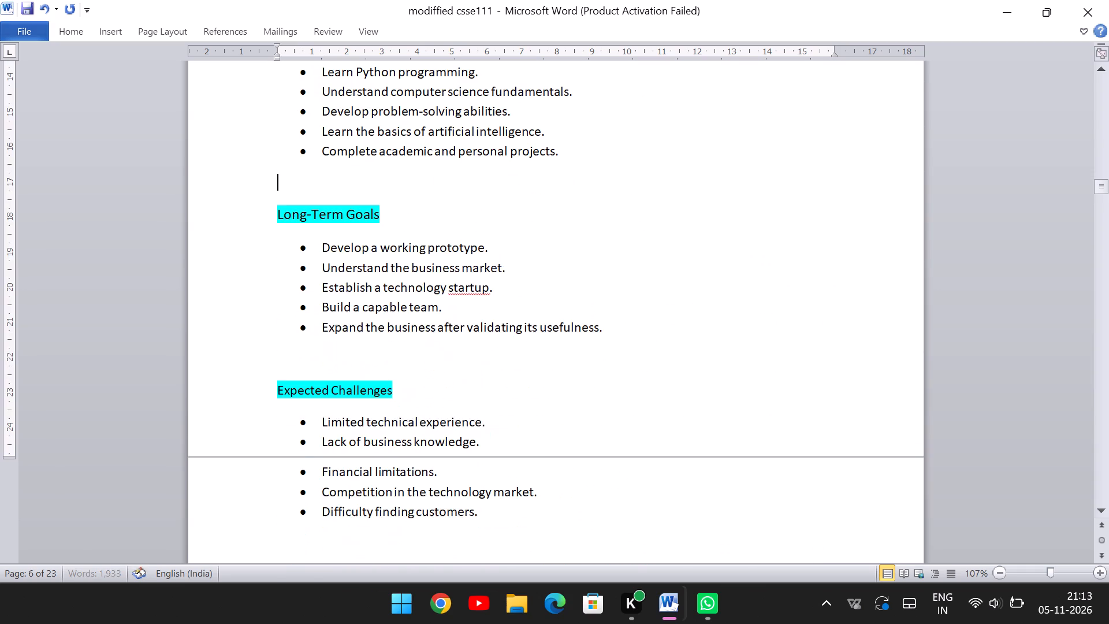
key("BackSpace")
key("BackSpace")
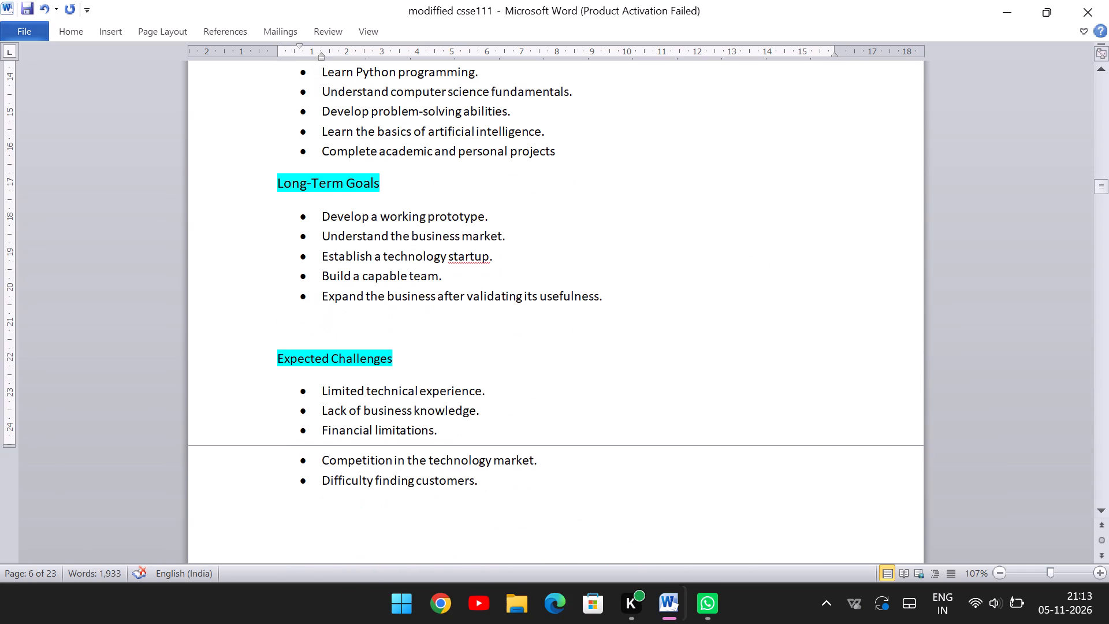
Insert three blank lines between the Short-Term Goals bullets and the Long-Term Goals heading.
key("Return")
key("Return")
key("Return")
key("Return")
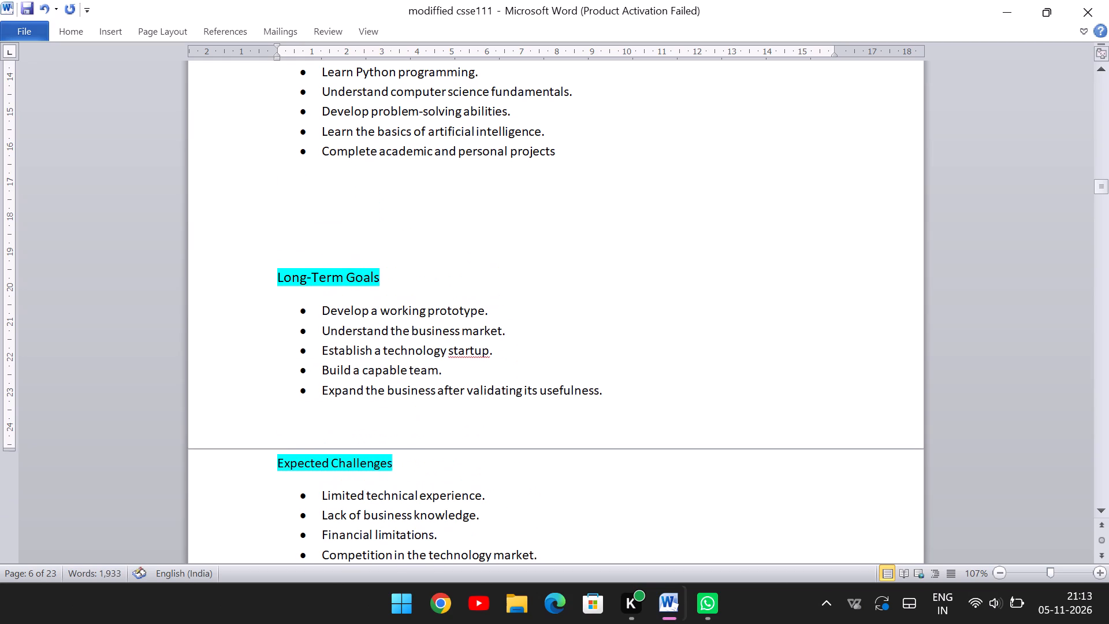
Insert one blank line above the Expected Challenges heading.
scroll(325, 337, "down", 1)
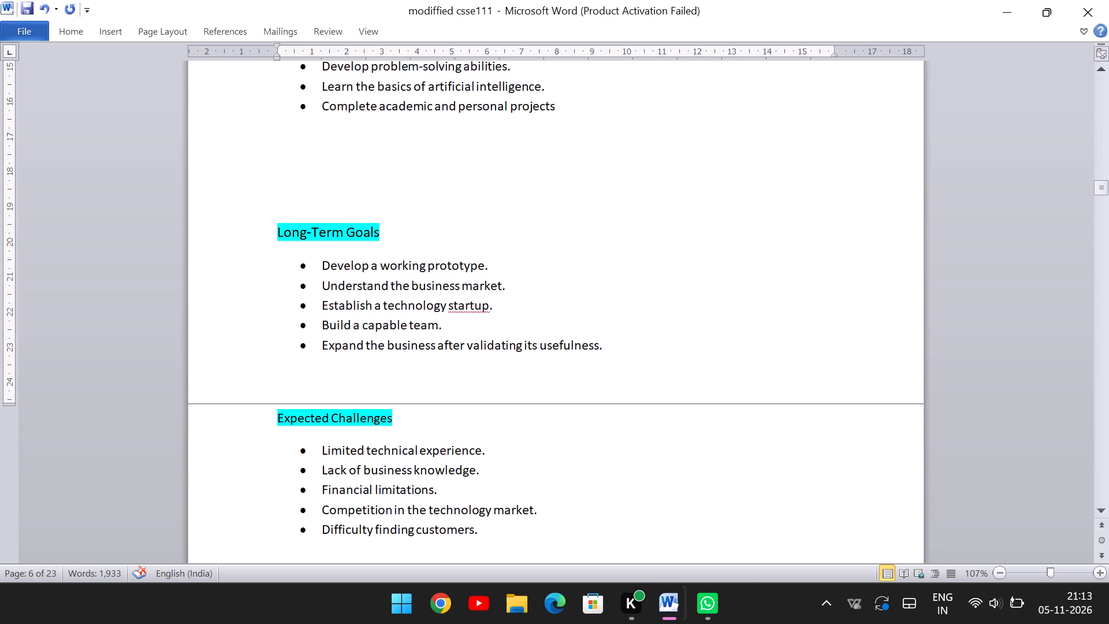
left_click(346, 391)
key("Return")
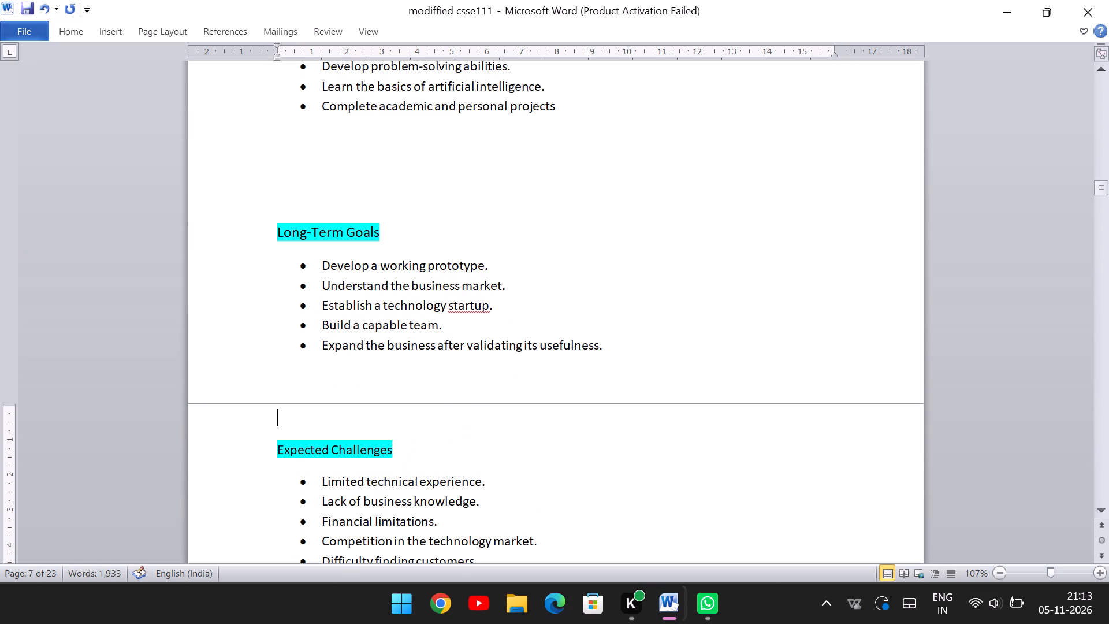
Insert two blank lines above the Short-Term Goals heading.
scroll(346, 391, "up", 8)
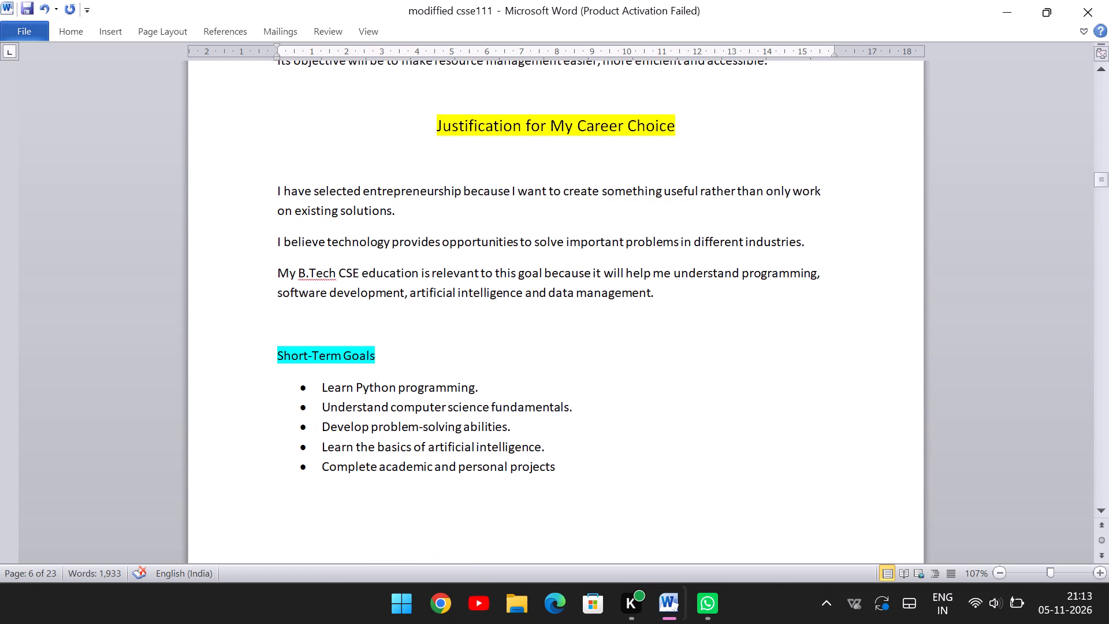
left_click(325, 333)
key("Return")
key("Return")
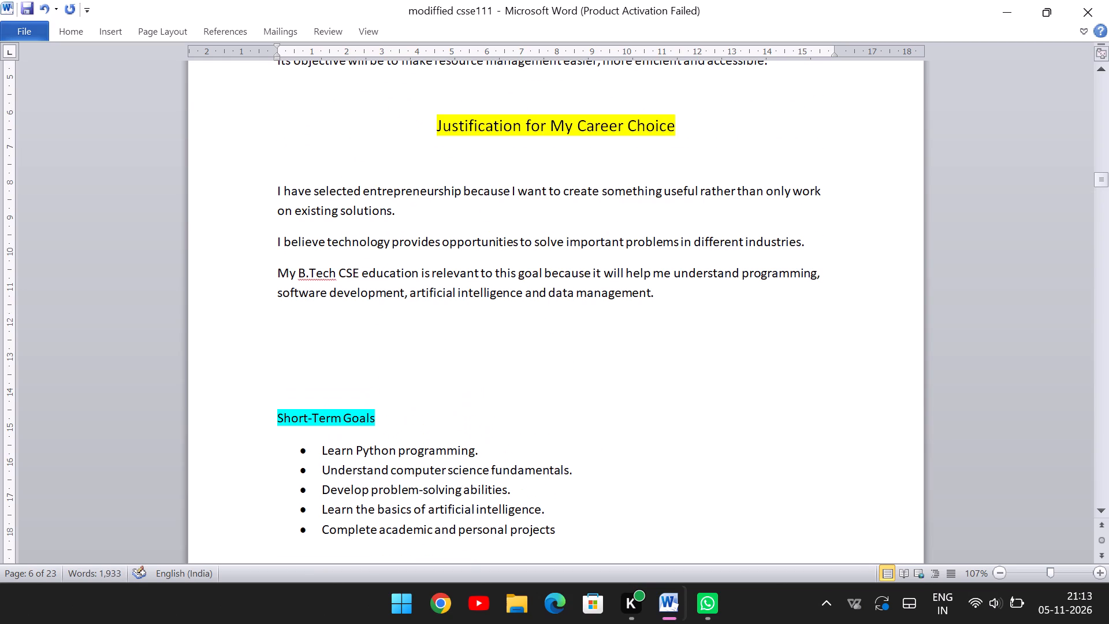
Delete one blank line above the Long-Term Goals heading.
scroll(325, 332, "down", 3)
scroll(325, 332, "up", 10)
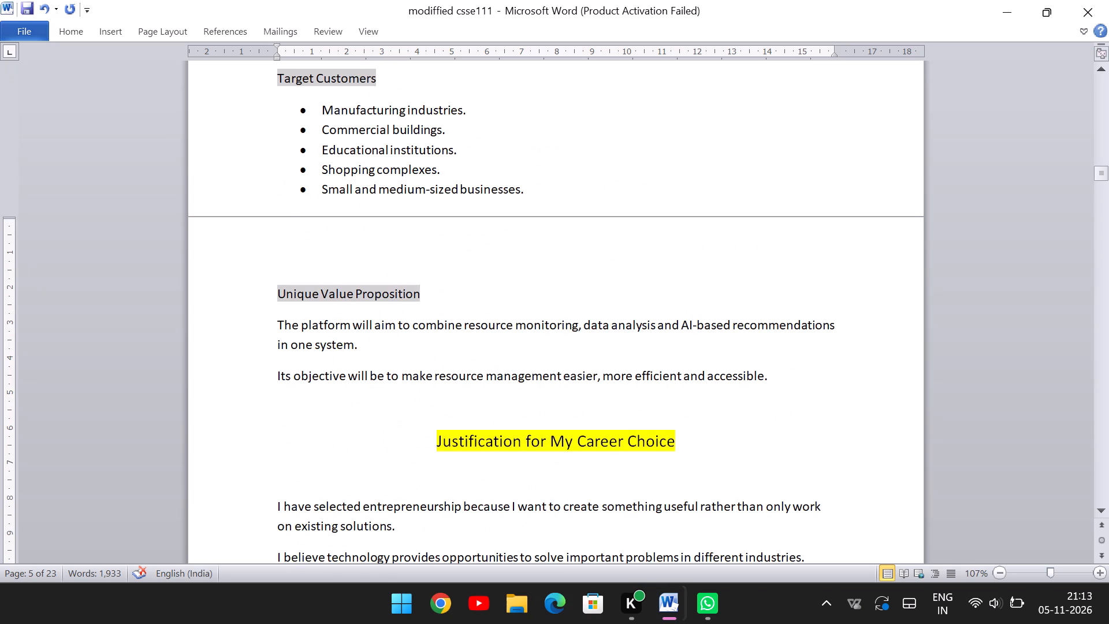
scroll(350, 330, "down", 19)
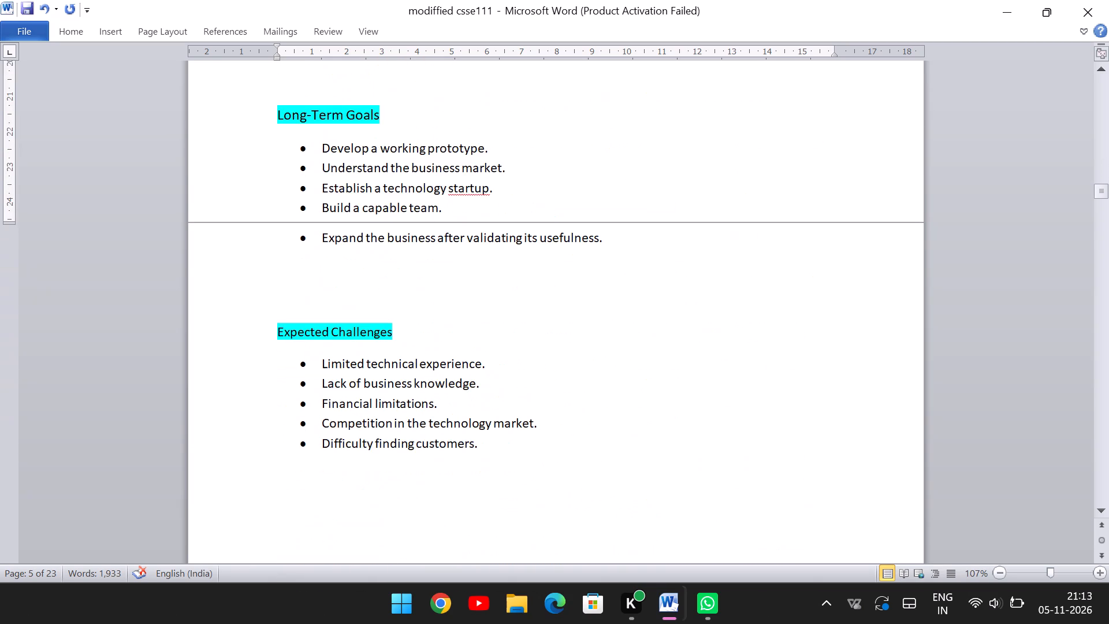
scroll(352, 329, "up", 4)
left_click(340, 263)
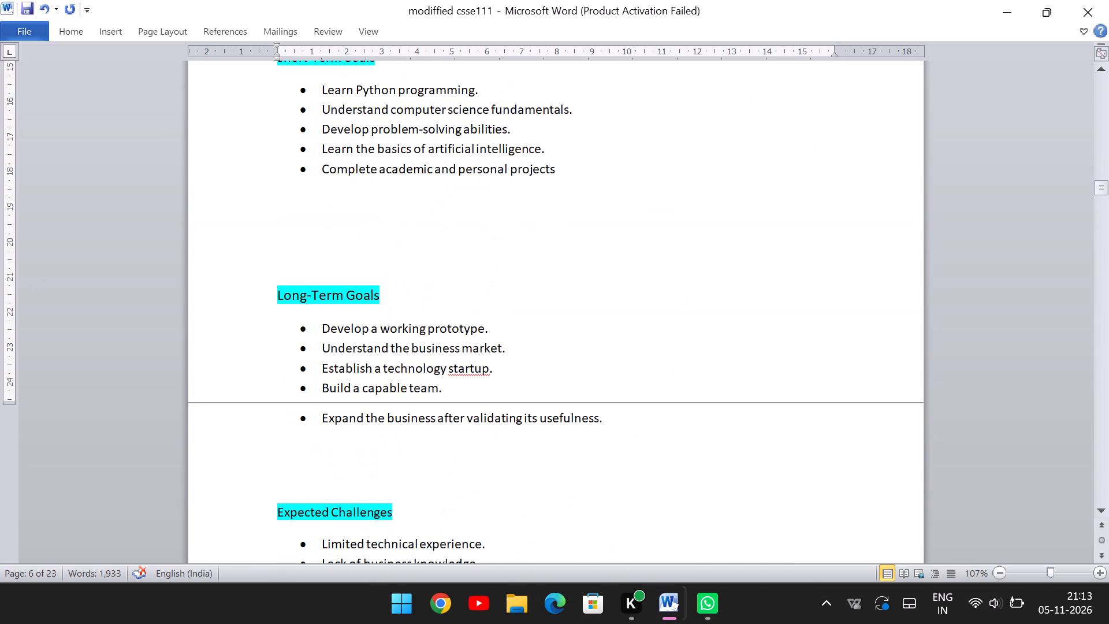
key("BackSpace")
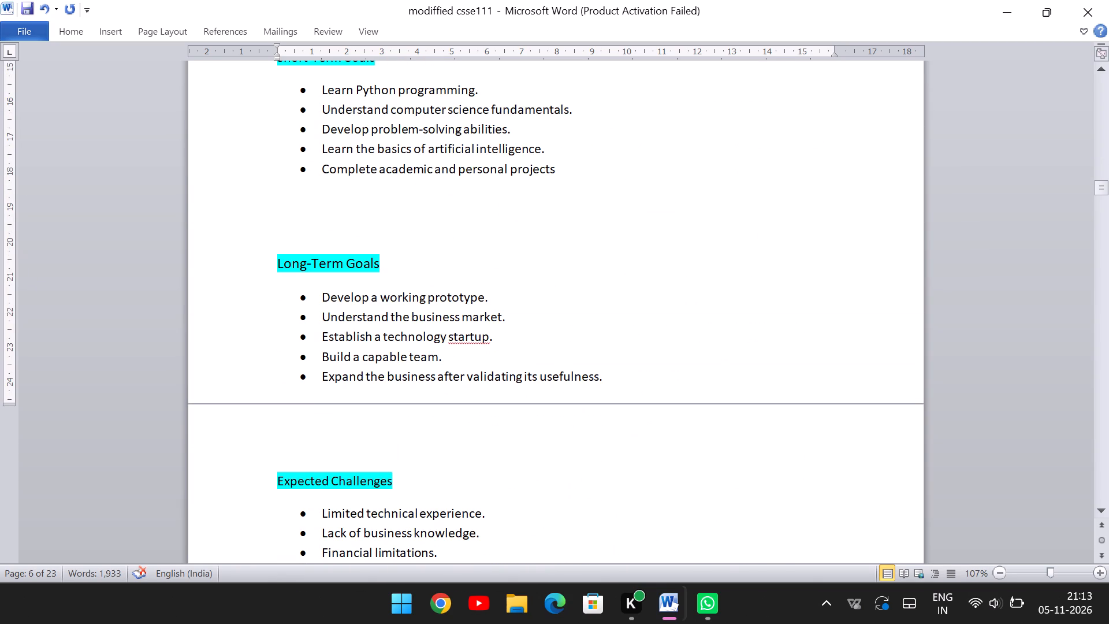
Add an empty line without a bullet after "Expand the business after validating its usefulness." in the Long-Term Goals list.
left_click(315, 392)
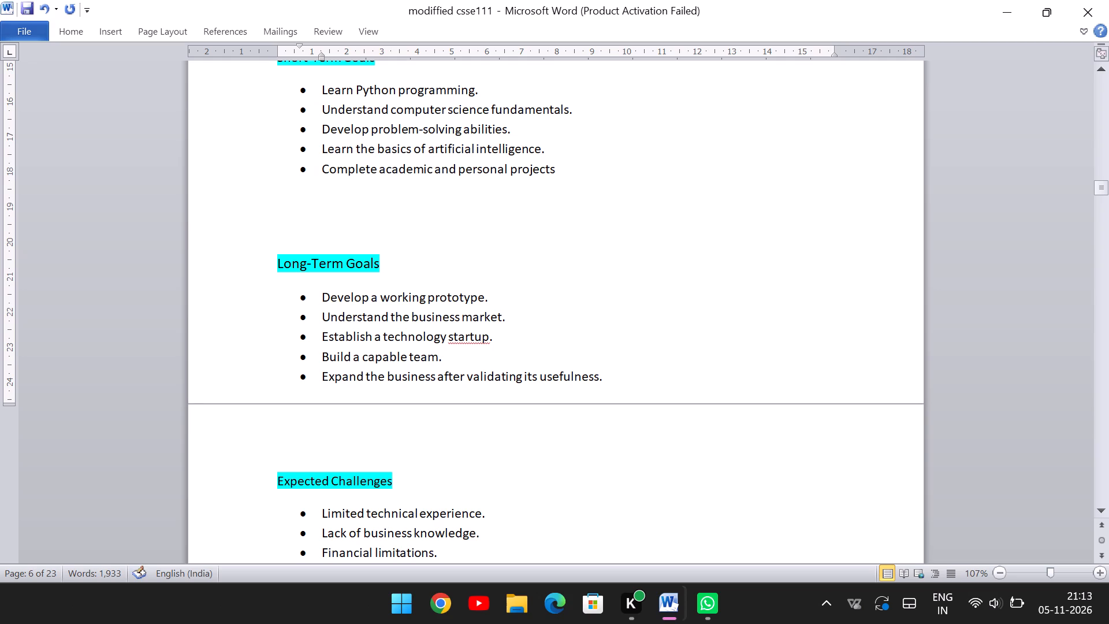
left_click(625, 380)
key("Return")
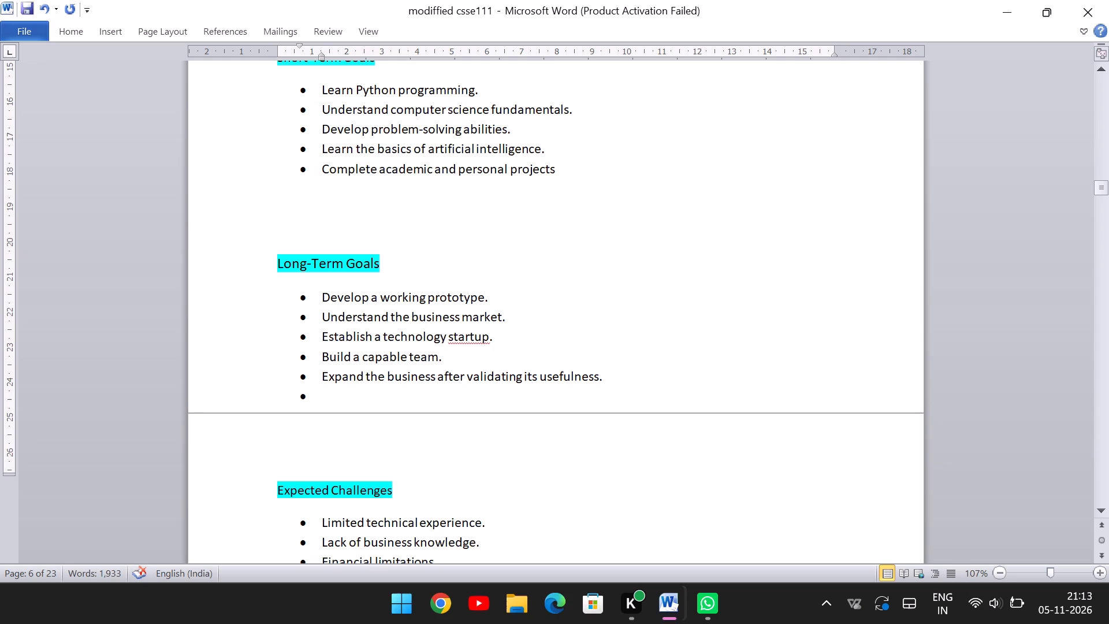
key("BackSpace")
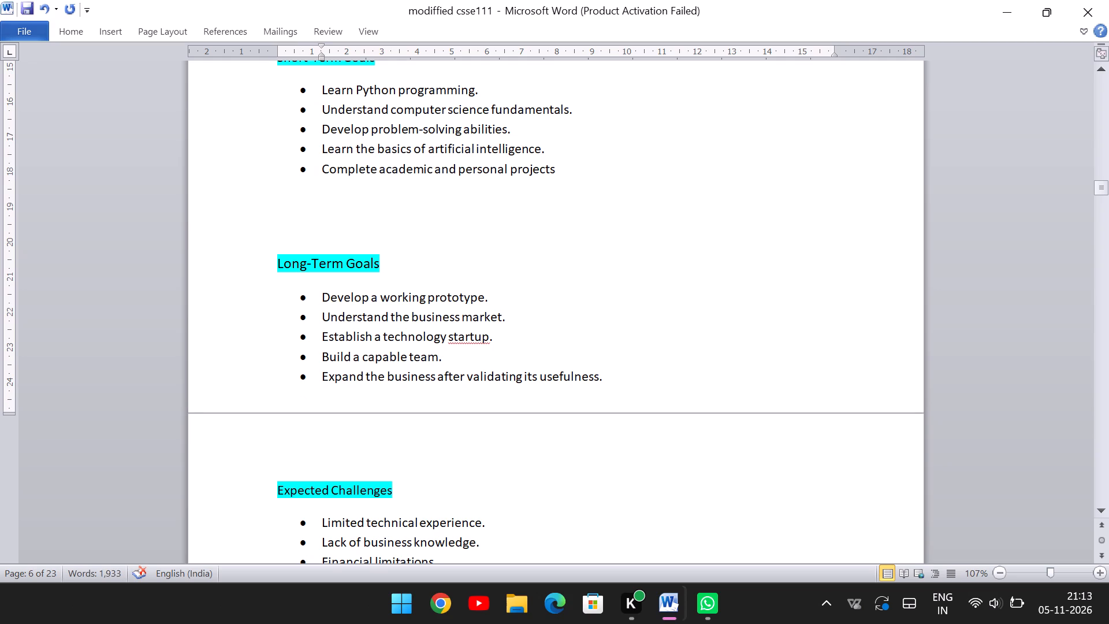
Insert four blank lines above the SECTION 2 heading to push it onto a new page.
scroll(604, 430, "down", 3)
scroll(476, 437, "down", 7)
scroll(387, 439, "down", 10)
scroll(388, 433, "up", 5)
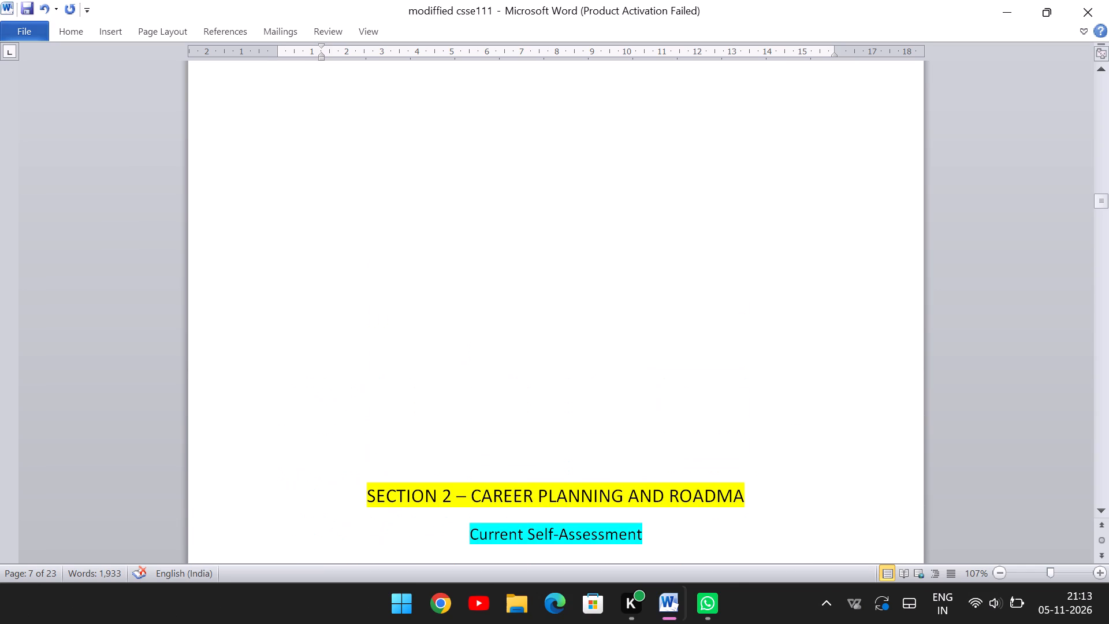
left_click(487, 414)
key("Return")
key("Return")
key("Return")
key("Return")
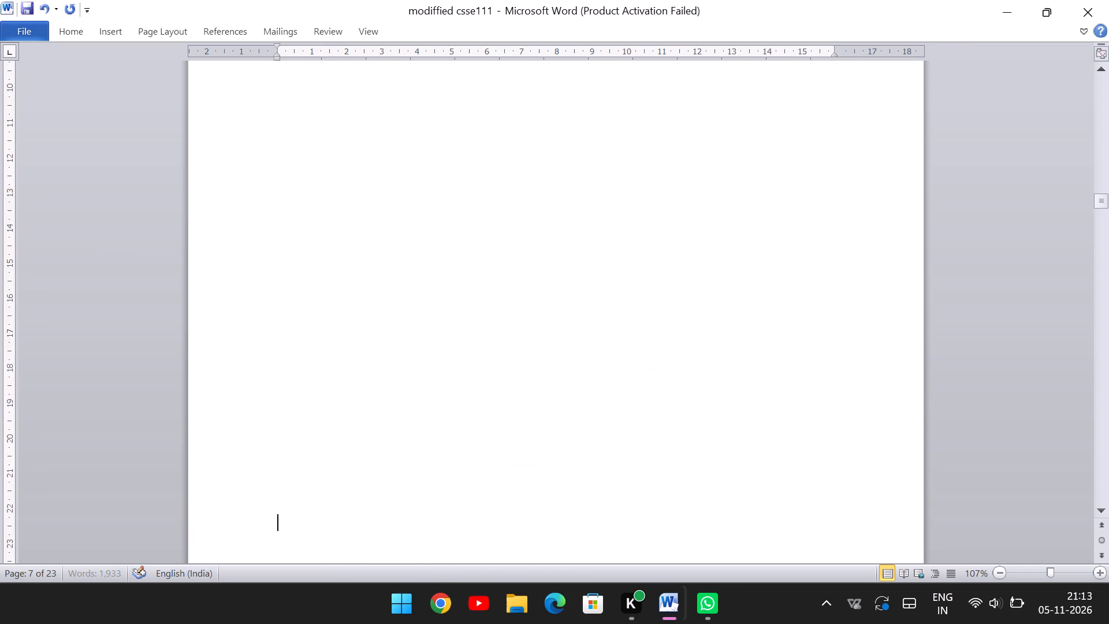
Add the missing capital P at the end of the SECTION 2 heading so its last word reads ROADMAP.
scroll(487, 414, "up", 1)
scroll(487, 414, "down", 4)
scroll(557, 387, "down", 3)
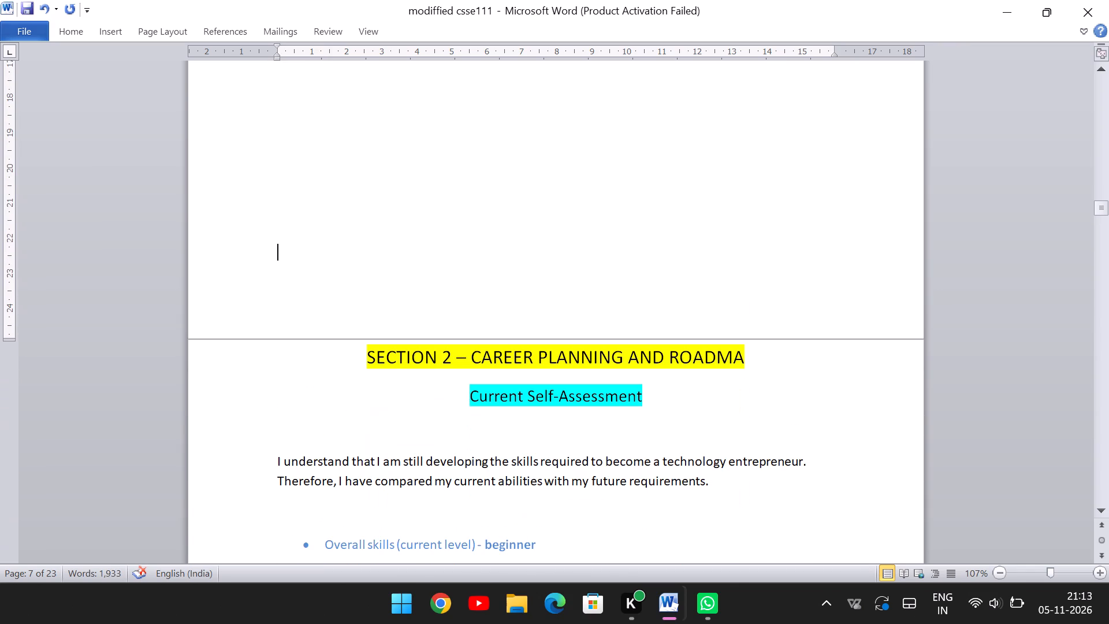
scroll(554, 387, "down", 4)
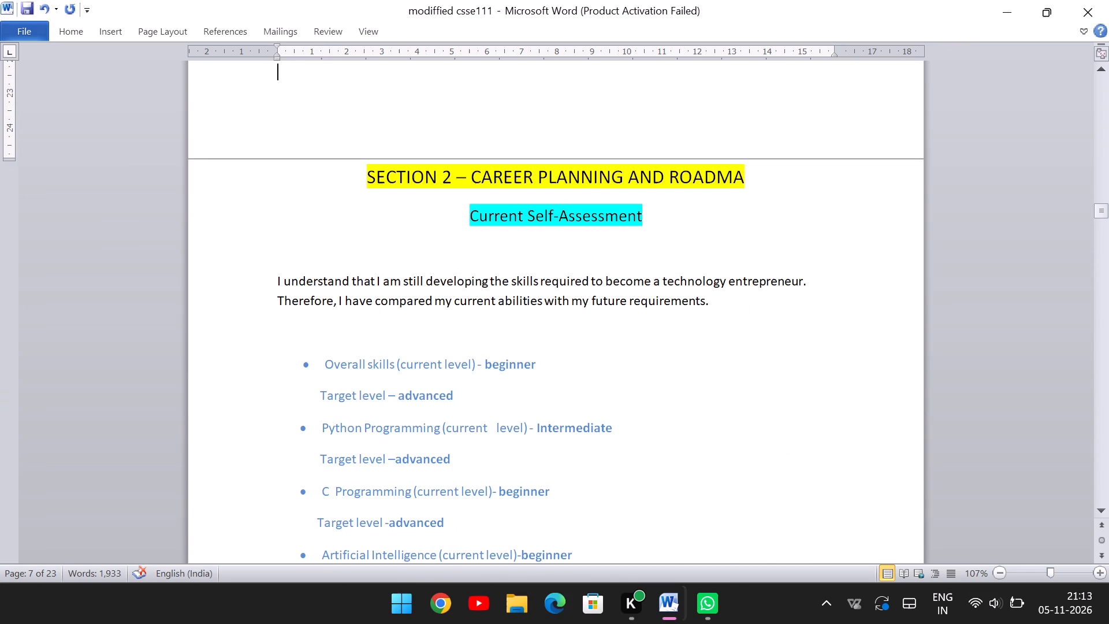
left_click(745, 178)
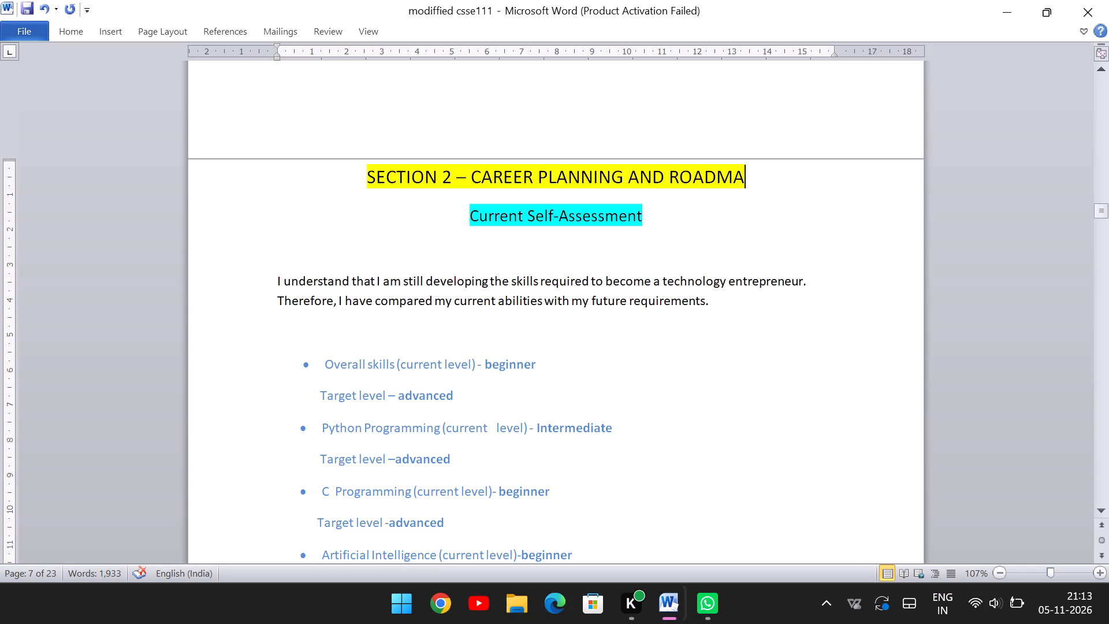
key("p")
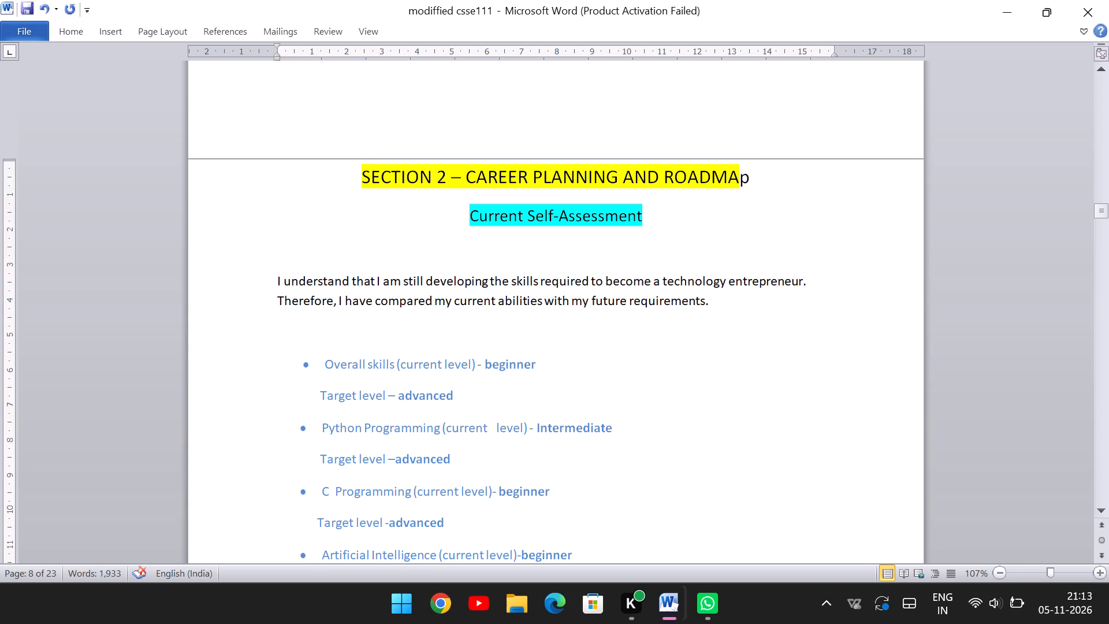
key("BackSpace")
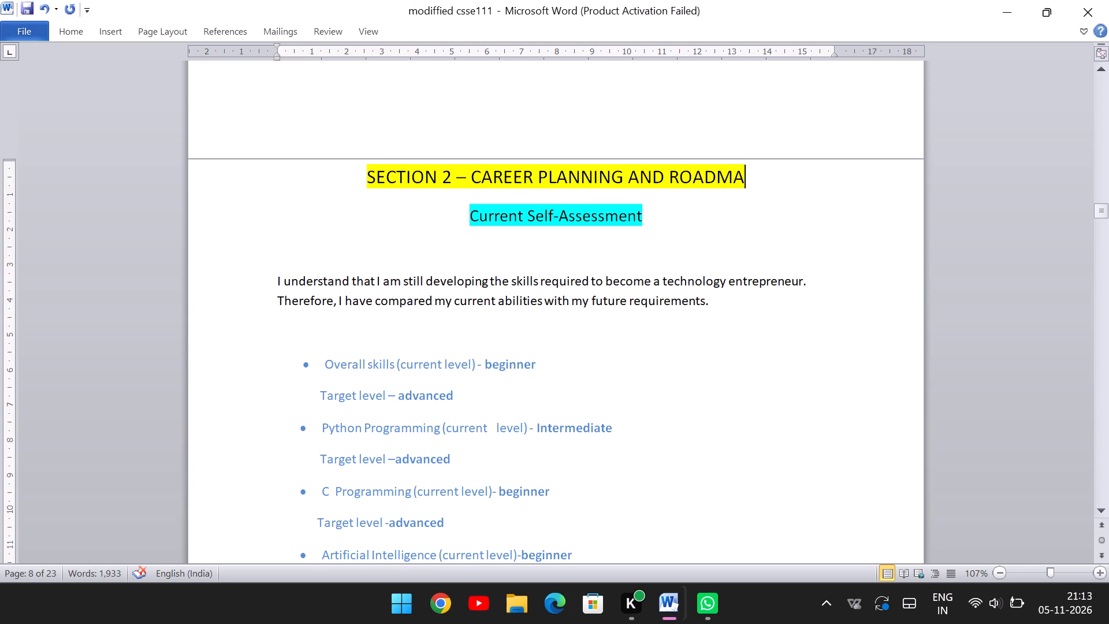
key("p")
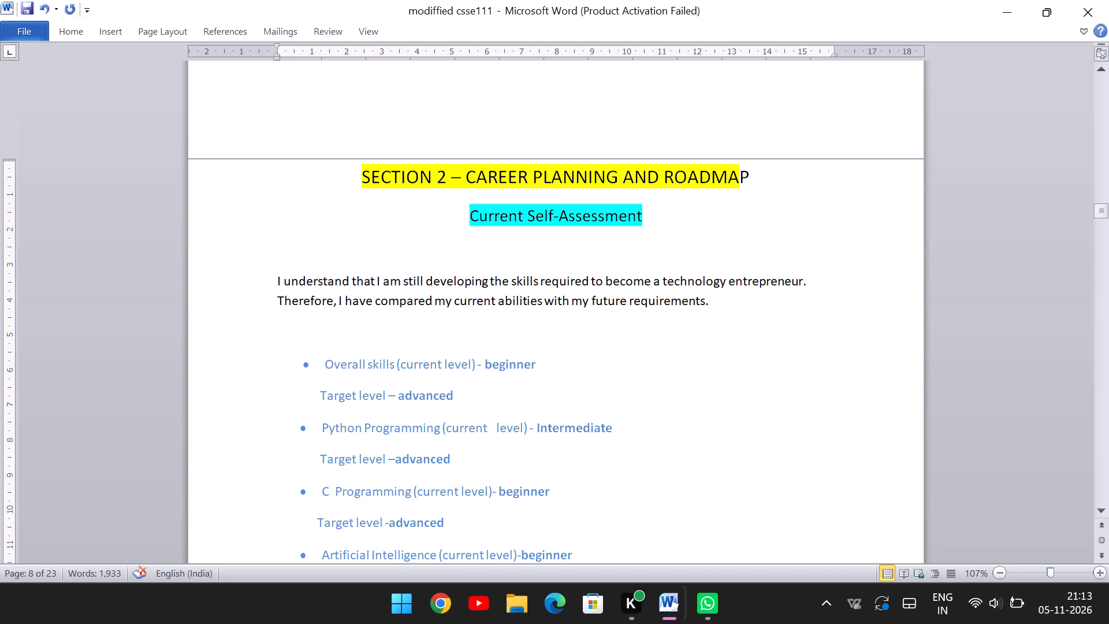
Highlight the word ROADMAP in the SECTION 2 heading in yellow.
left_click_drag(737, 172, 757, 174)
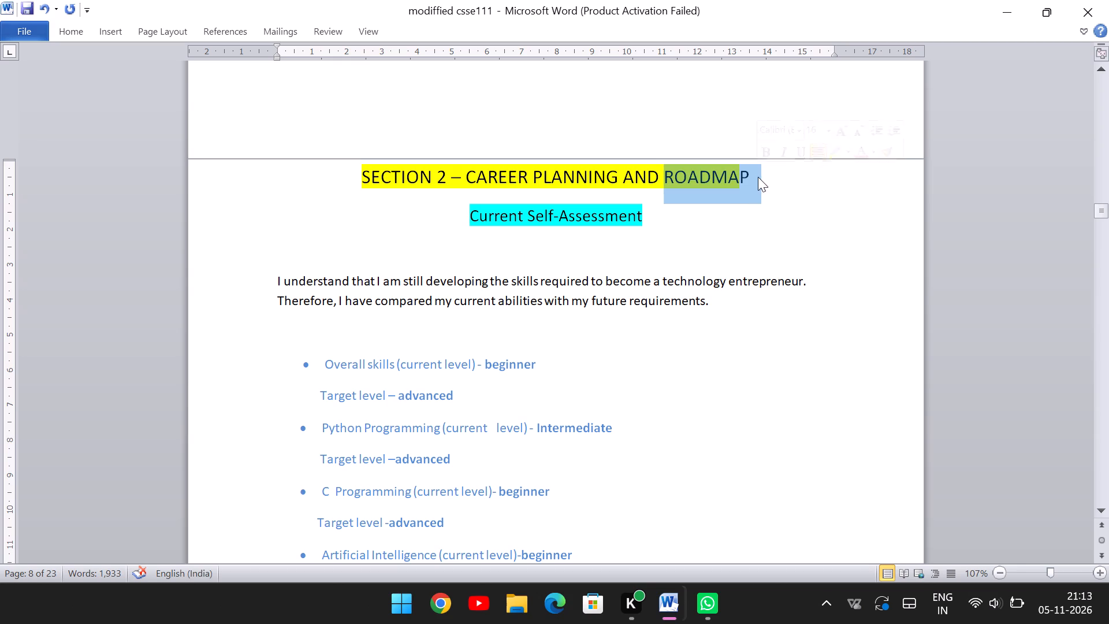
left_click(834, 154)
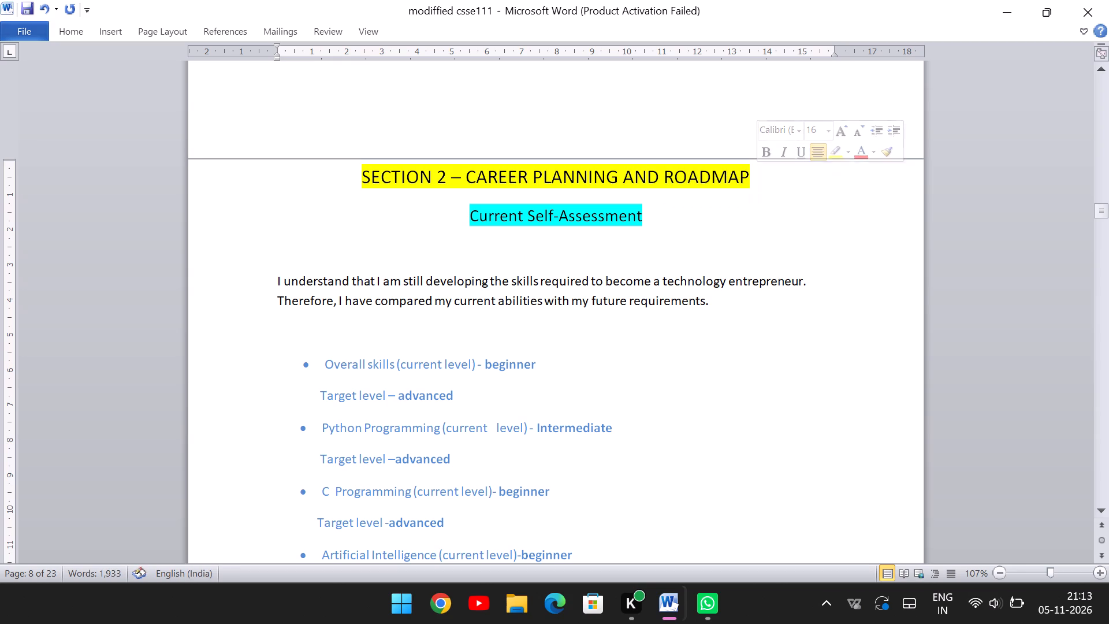
left_click(795, 216)
Remove the number 2.3 from the Pathway-Specific Preparation heading.
scroll(556, 297, "down", 16)
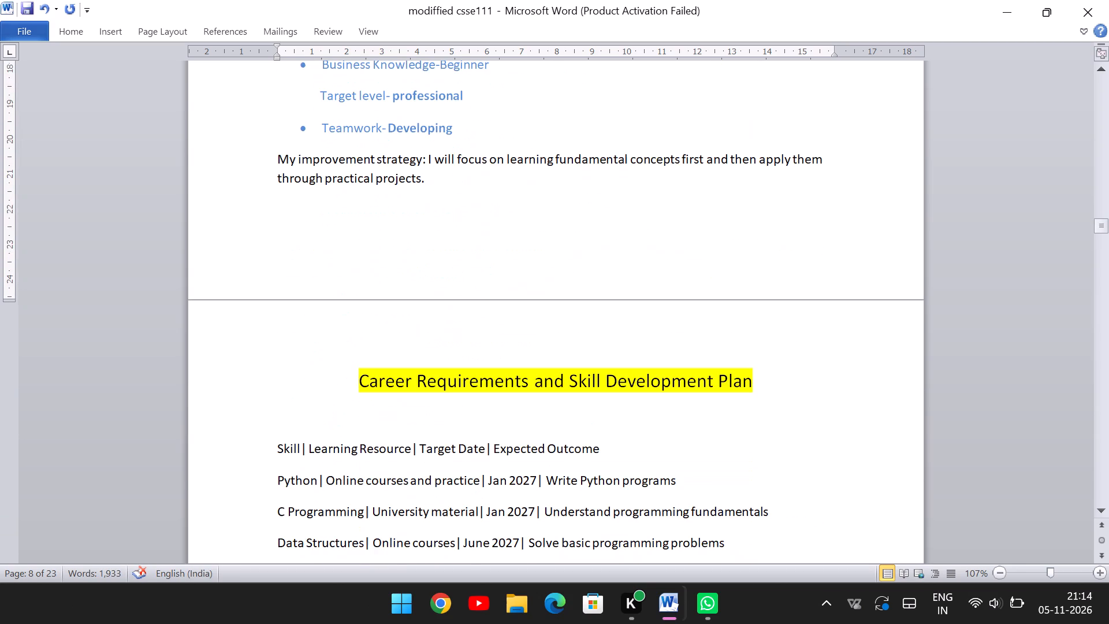
scroll(562, 322, "down", 3)
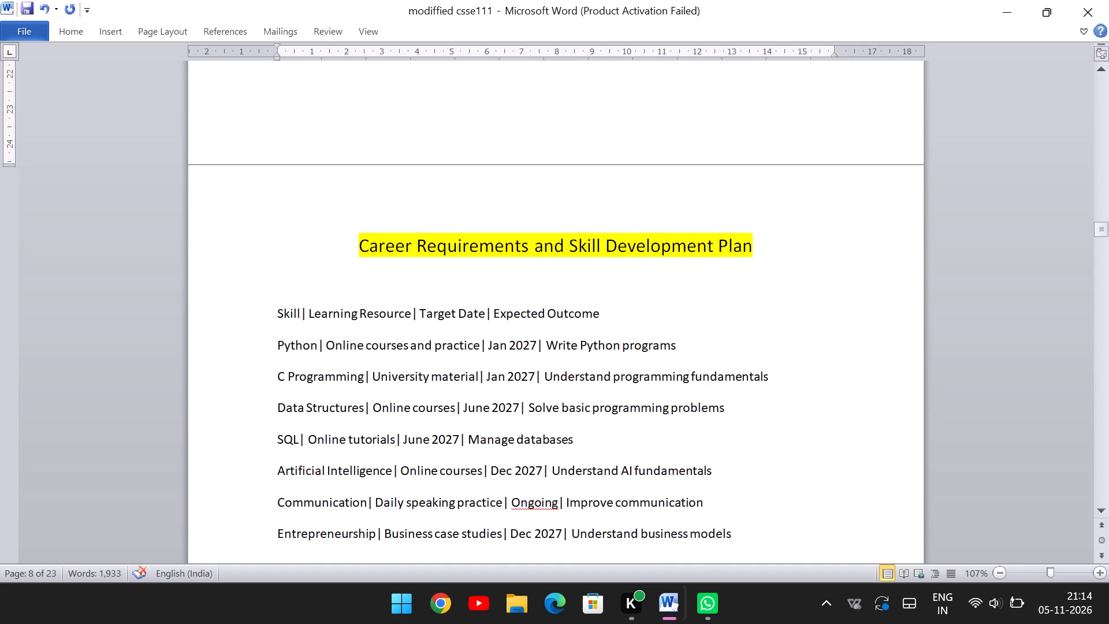
scroll(594, 324, "up", 20)
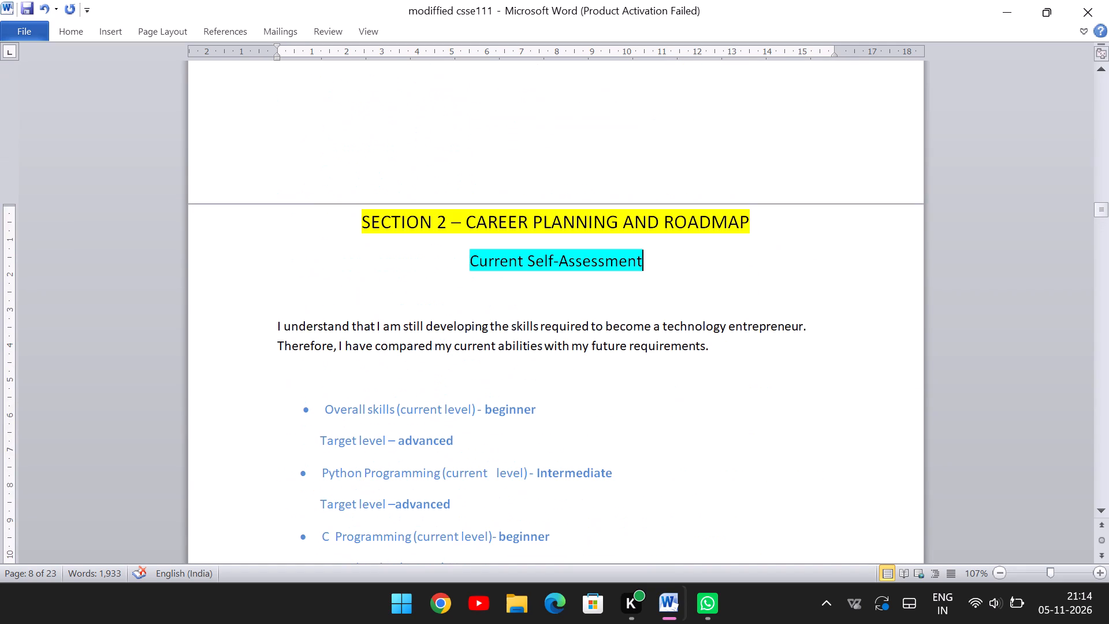
scroll(531, 308, "down", 12)
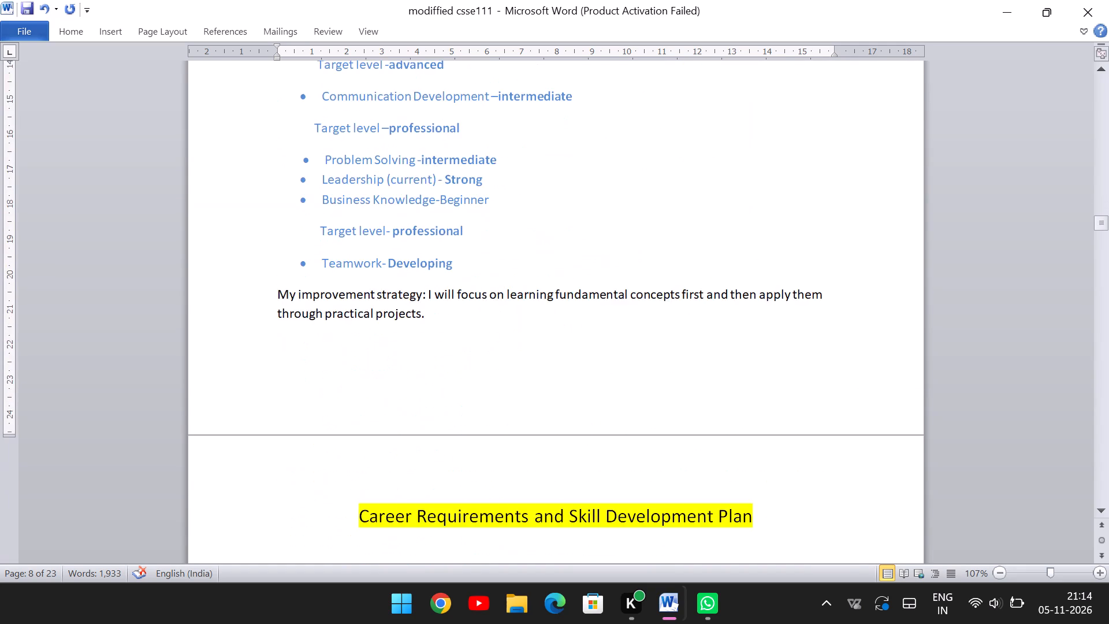
scroll(554, 328, "down", 4)
scroll(560, 339, "down", 20)
scroll(560, 339, "down", 1)
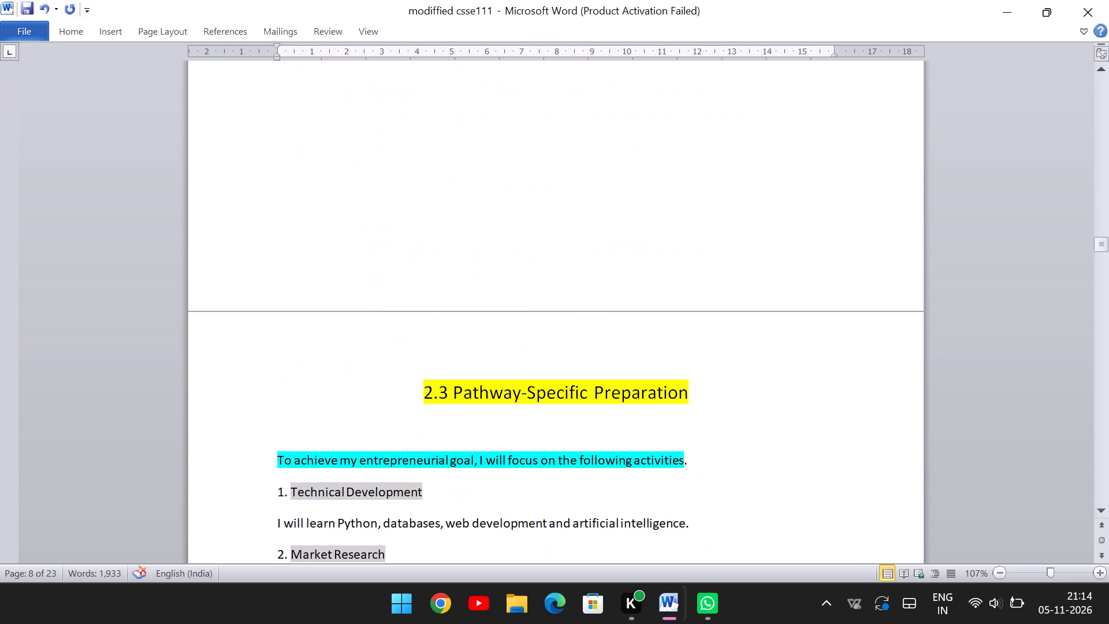
scroll(560, 339, "down", 1)
left_click_drag(446, 302, 426, 302)
key("BackSpace")
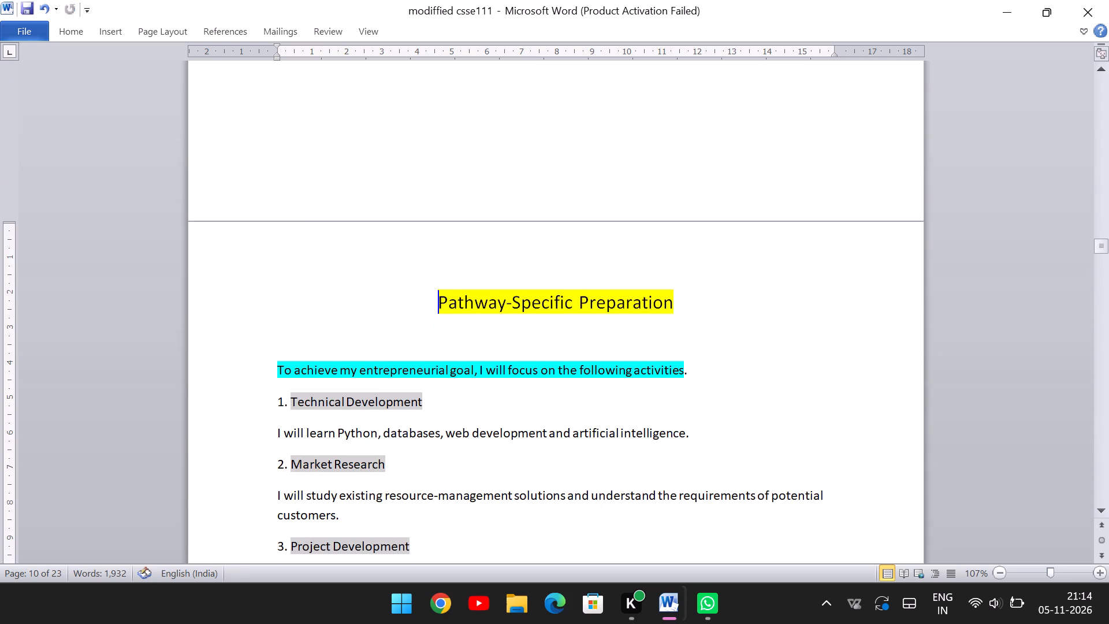
Remove the number 2.4 from the TIME-BOUND CAREER ROADMAP heading.
scroll(426, 302, "down", 19)
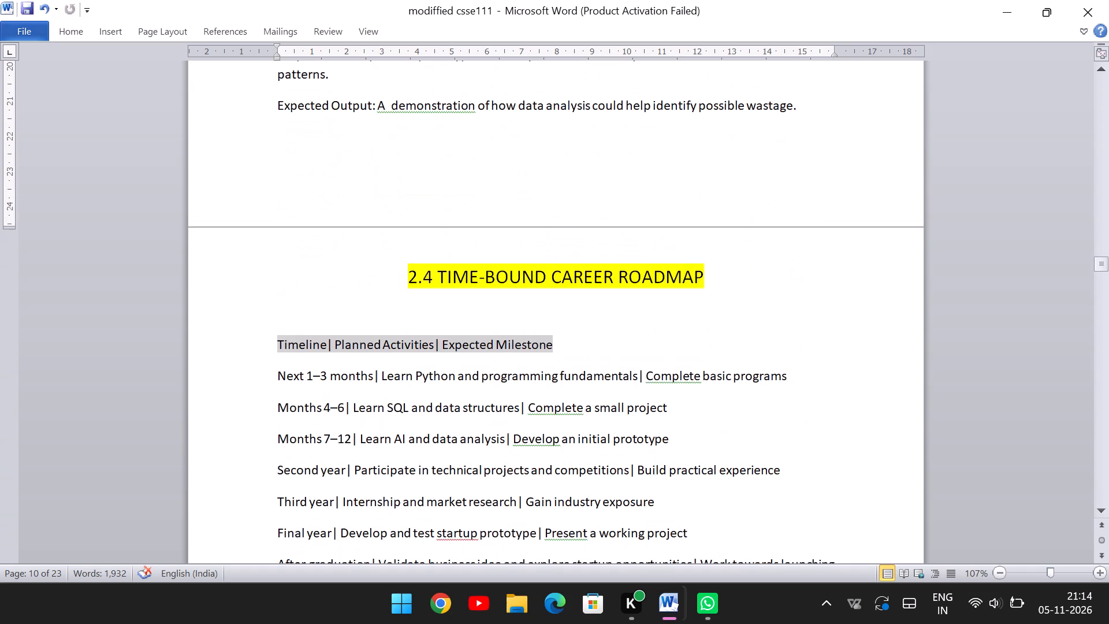
scroll(445, 295, "up", 19)
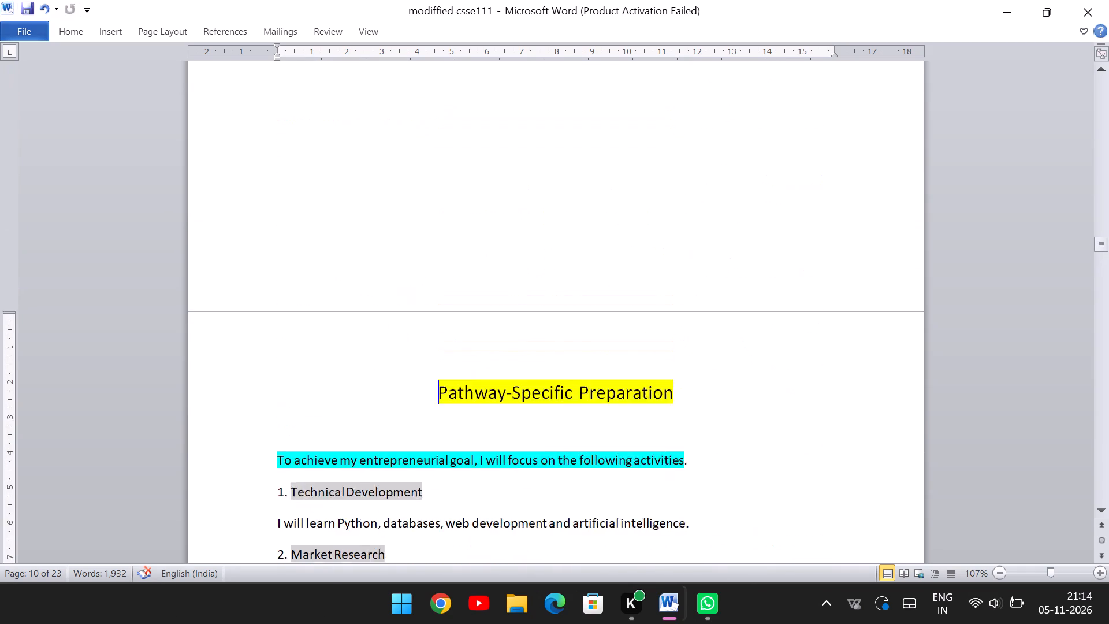
scroll(445, 295, "up", 20)
scroll(445, 295, "up", 3)
scroll(445, 297, "down", 10)
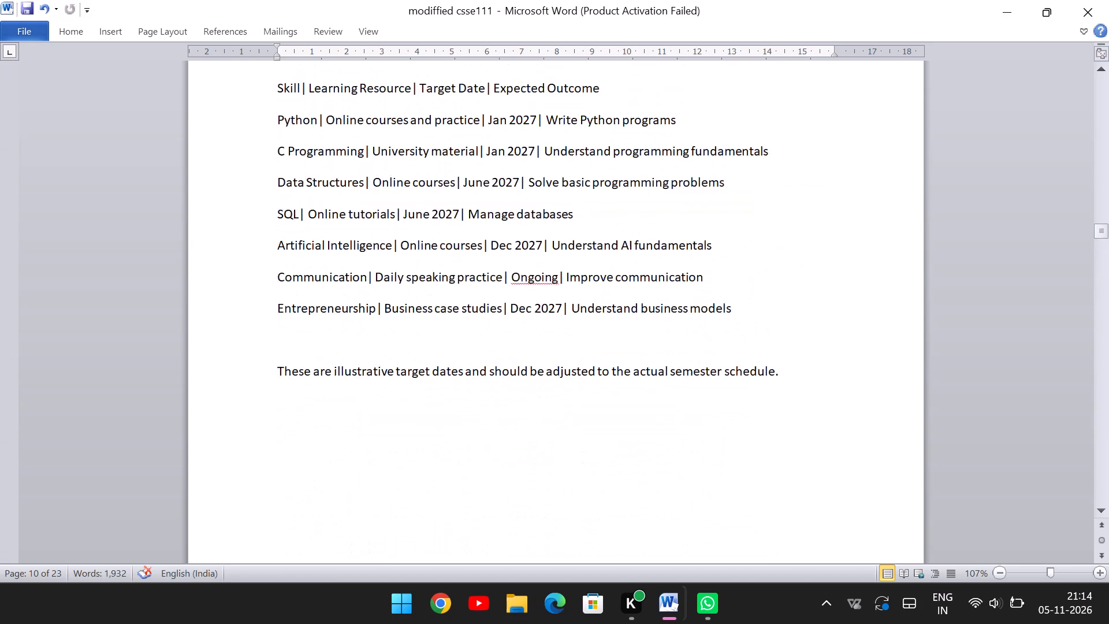
scroll(445, 297, "down", 20)
scroll(445, 297, "down", 13)
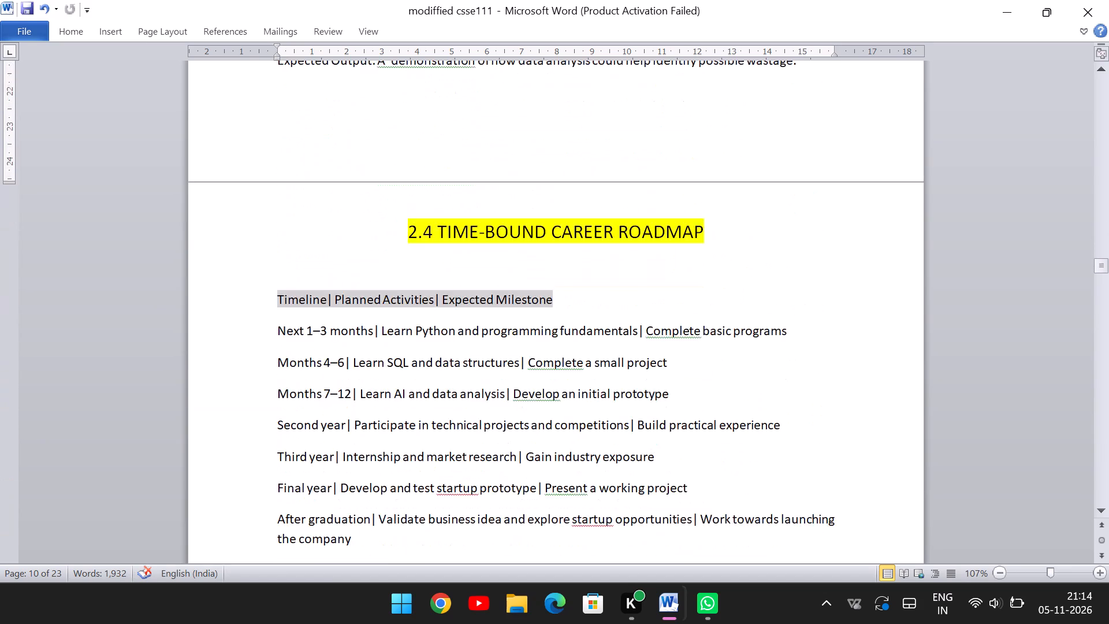
left_click_drag(431, 231, 407, 229)
key("BackSpace")
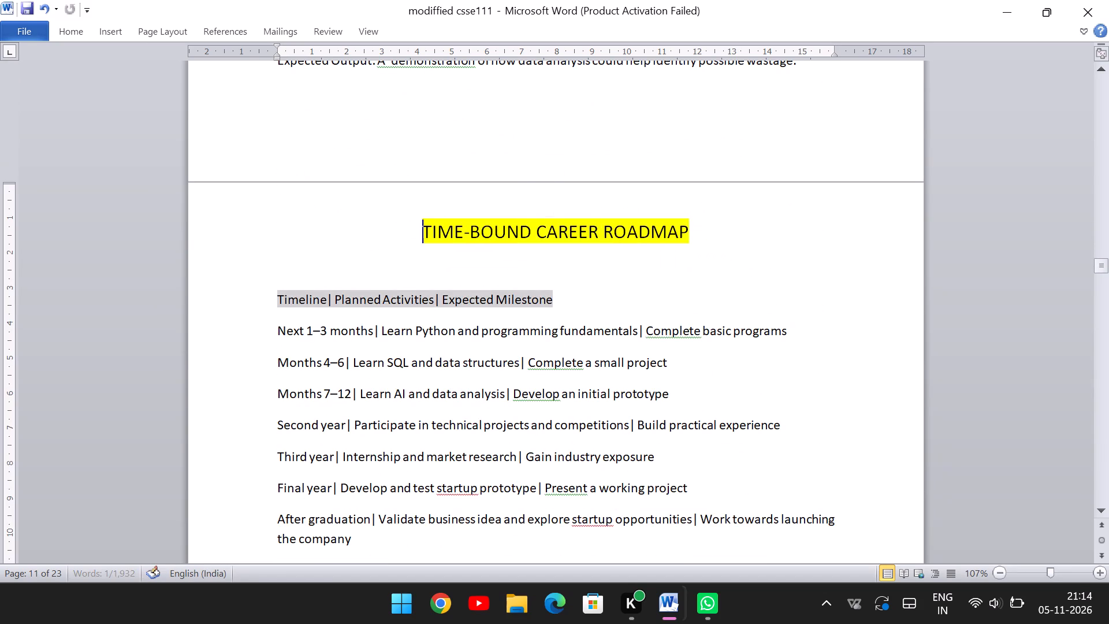
Remove the number 2.5 from the Challenges and Contingency Plan heading.
scroll(406, 233, "down", 11)
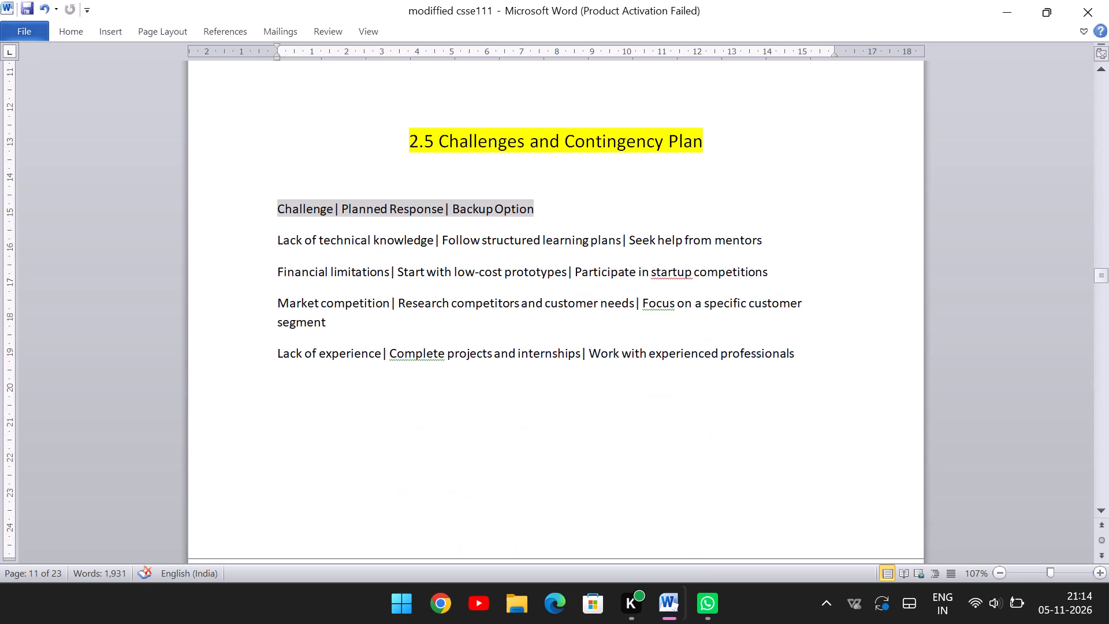
left_click_drag(433, 140, 408, 139)
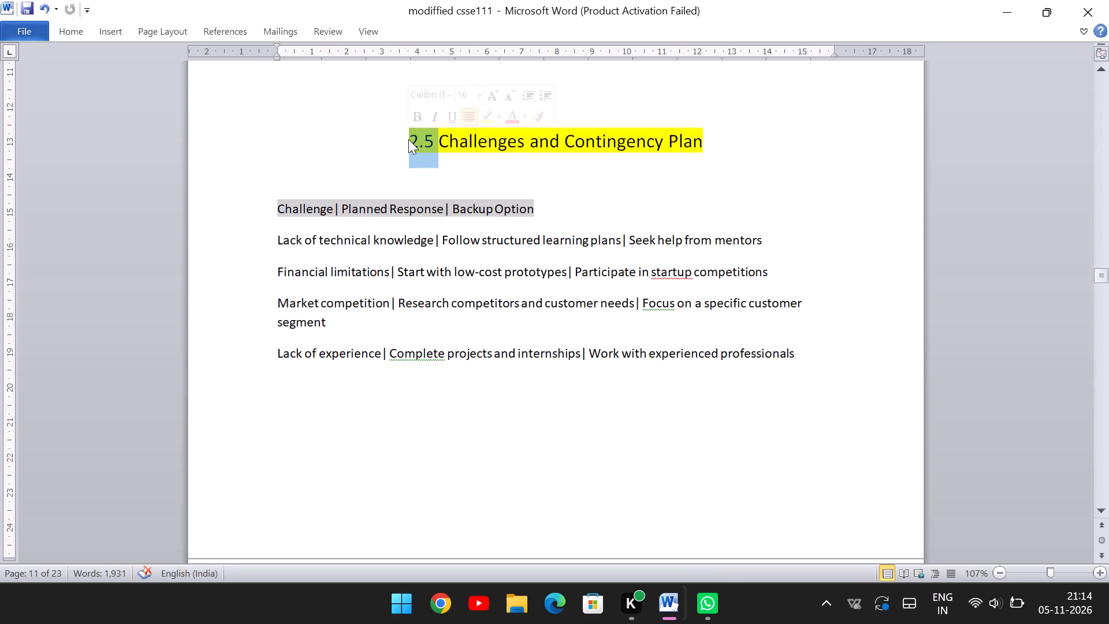
key("BackSpace")
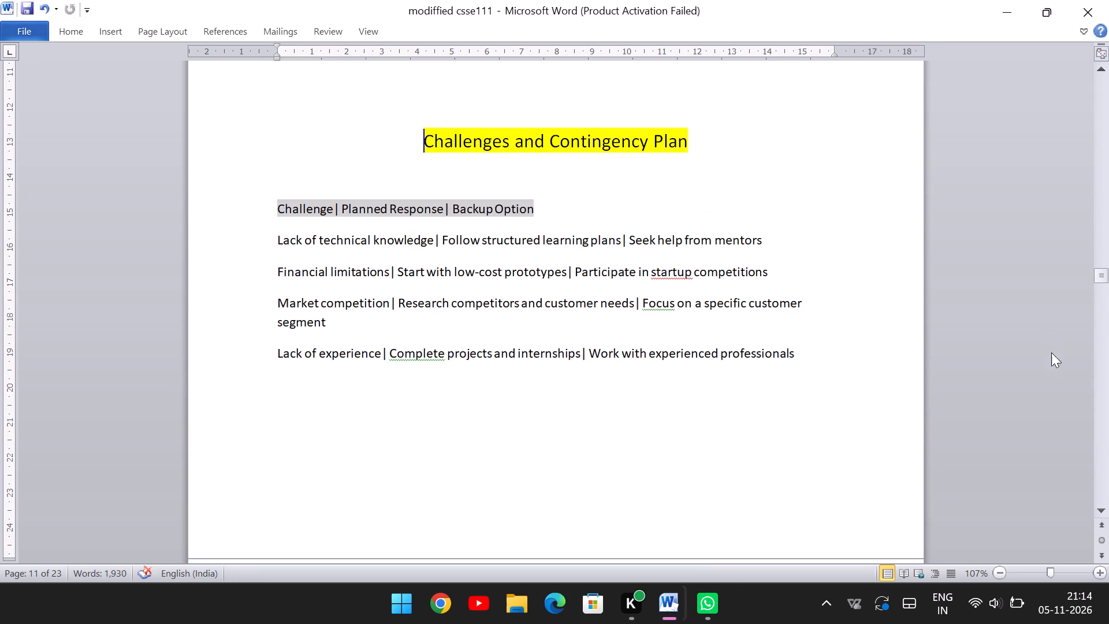
Remove the number 2.6 from the Progress Monitoring heading.
scroll(966, 393, "down", 1)
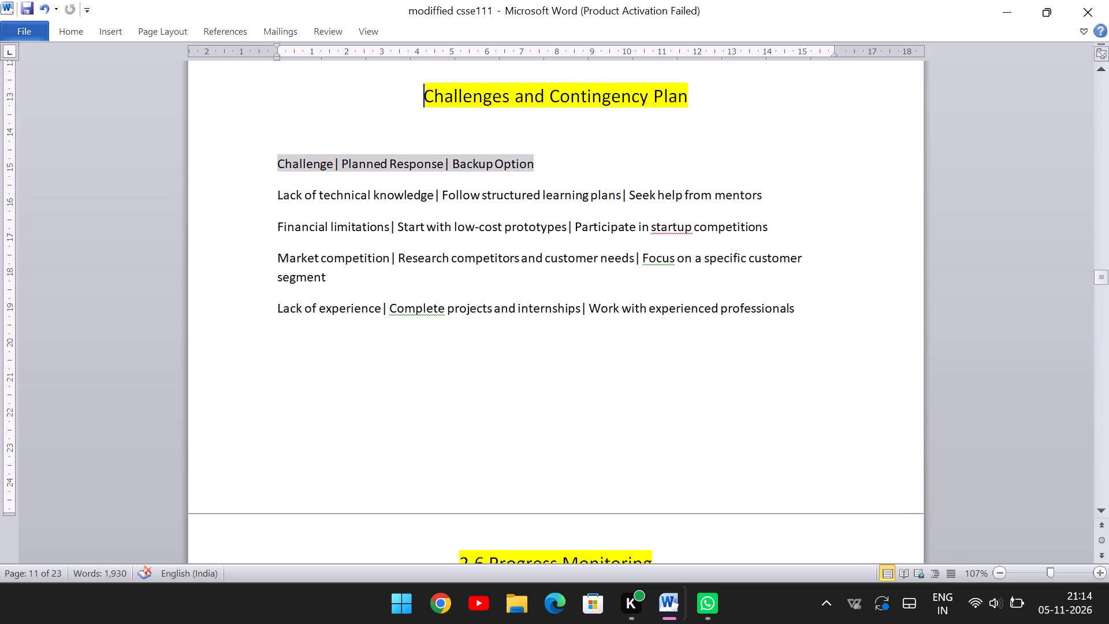
scroll(556, 268, "down", 6)
left_click_drag(479, 298, 466, 295)
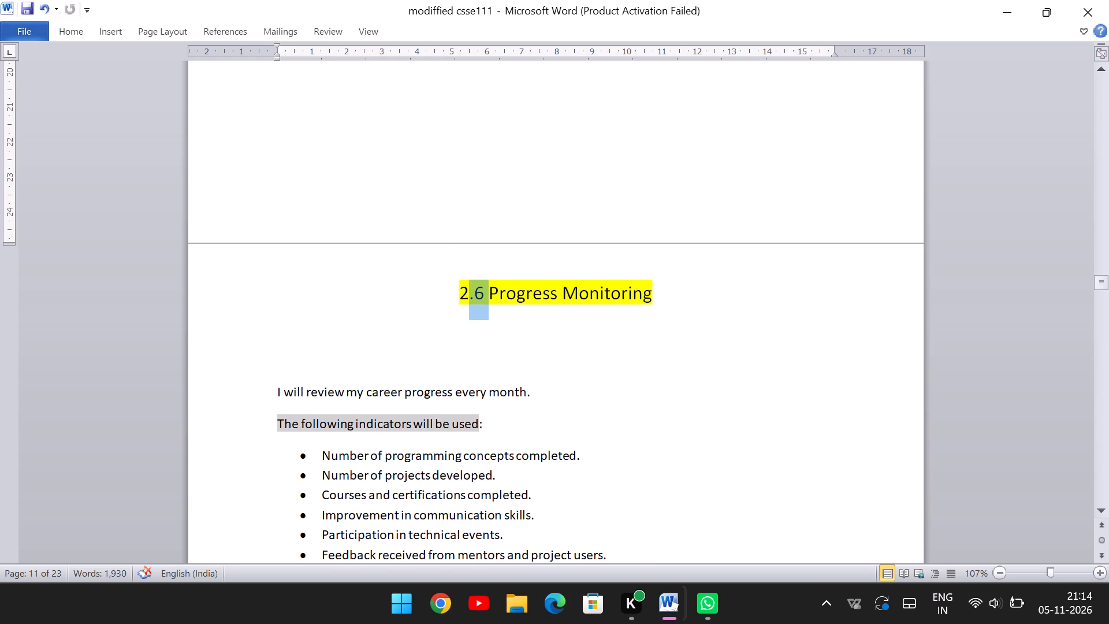
left_click_drag(466, 295, 460, 295)
key("BackSpace")
Delete the blank line between "Before developing the product, I will research:" and its bullet list in section 3.2.
scroll(463, 289, "down", 13)
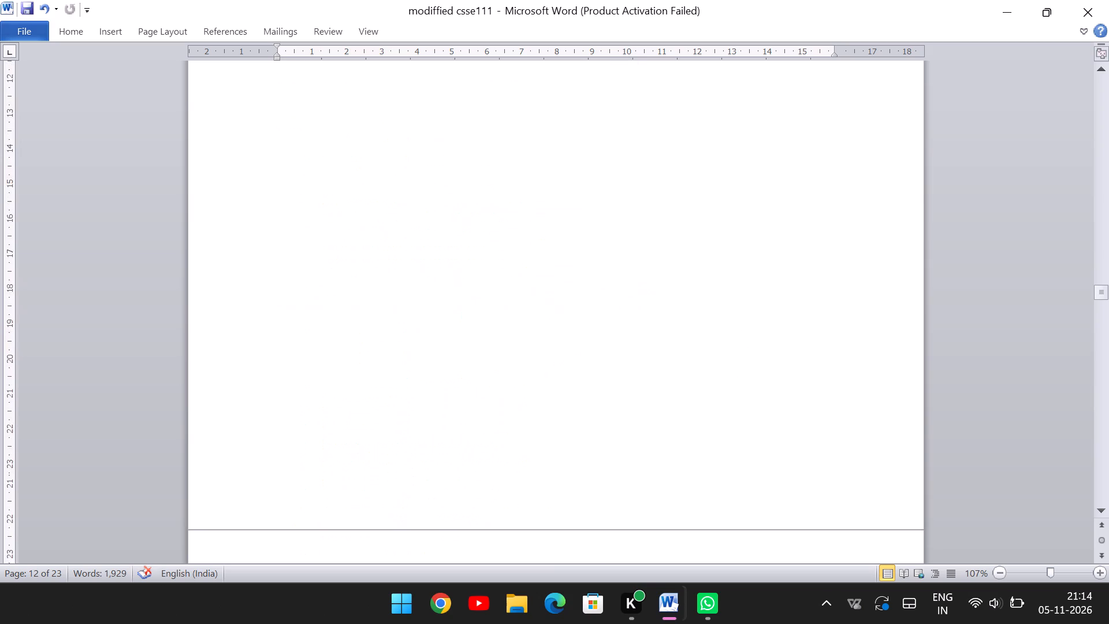
scroll(464, 294, "down", 11)
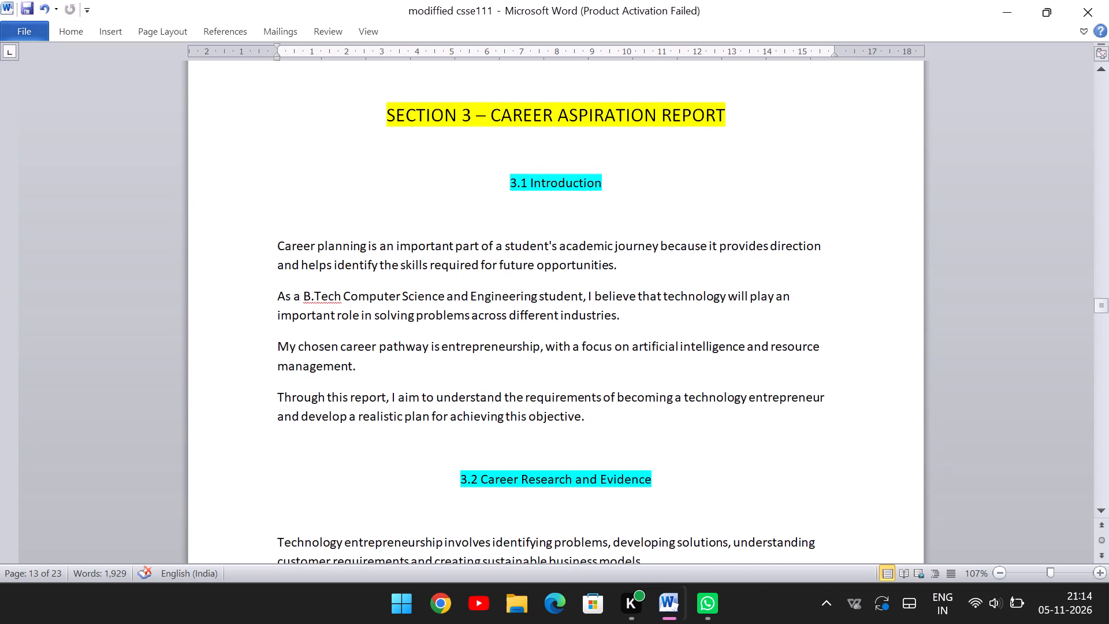
scroll(442, 270, "down", 1)
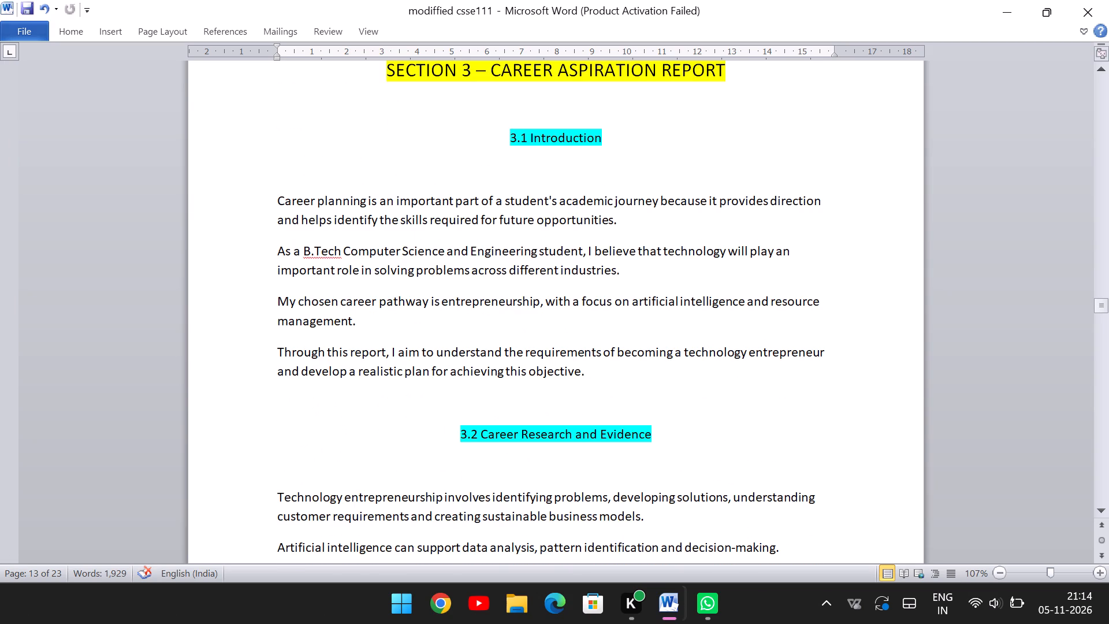
scroll(583, 224, "down", 7)
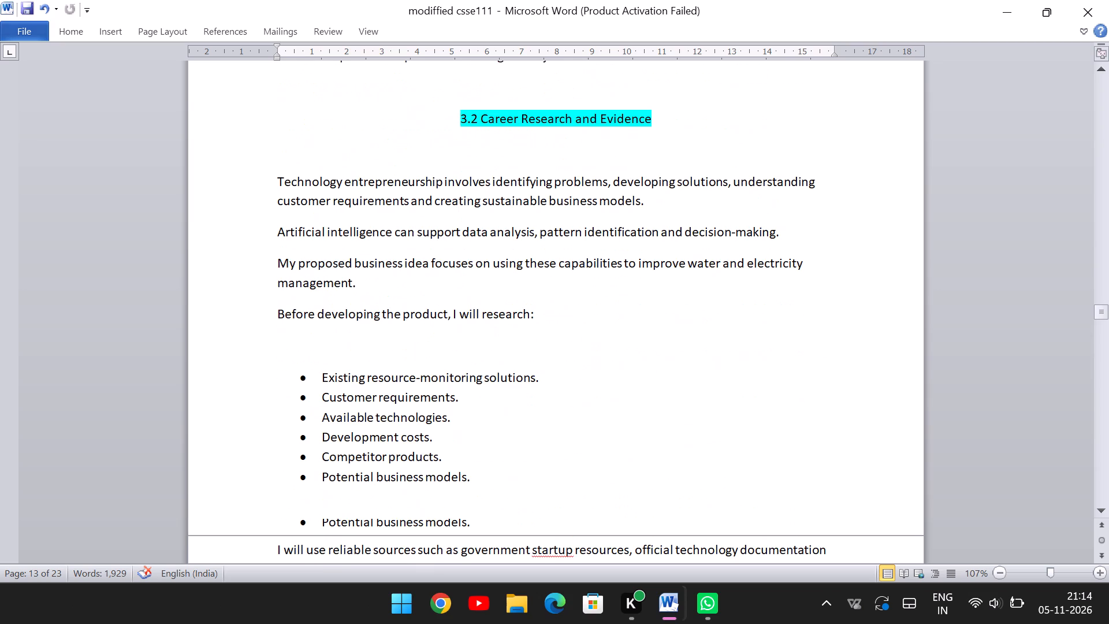
scroll(516, 179, "down", 4)
scroll(420, 244, "down", 1)
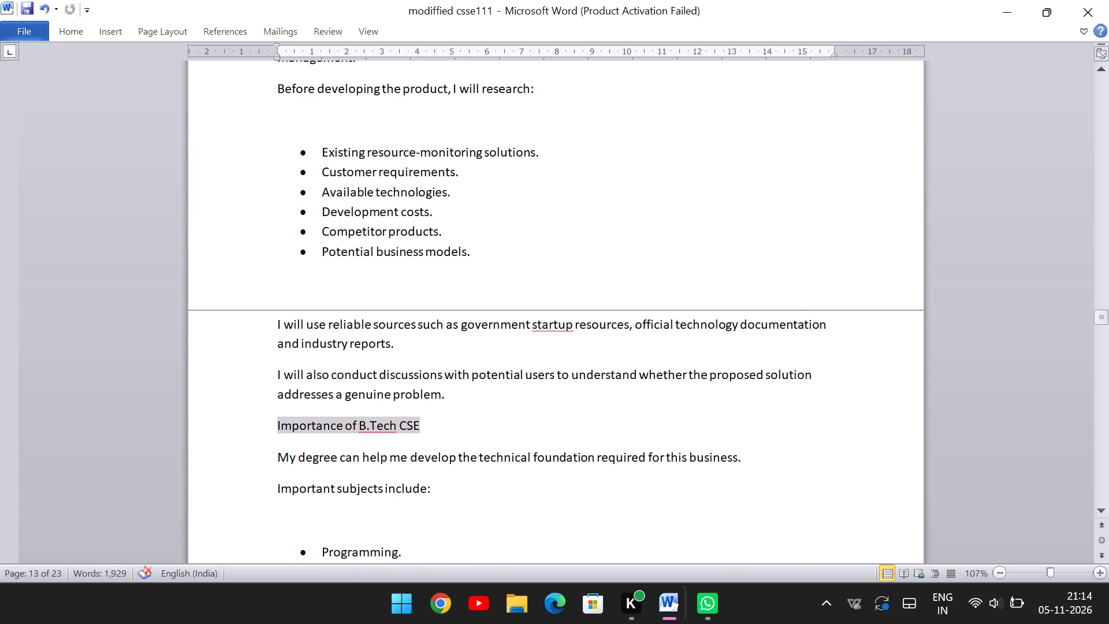
scroll(413, 252, "down", 2)
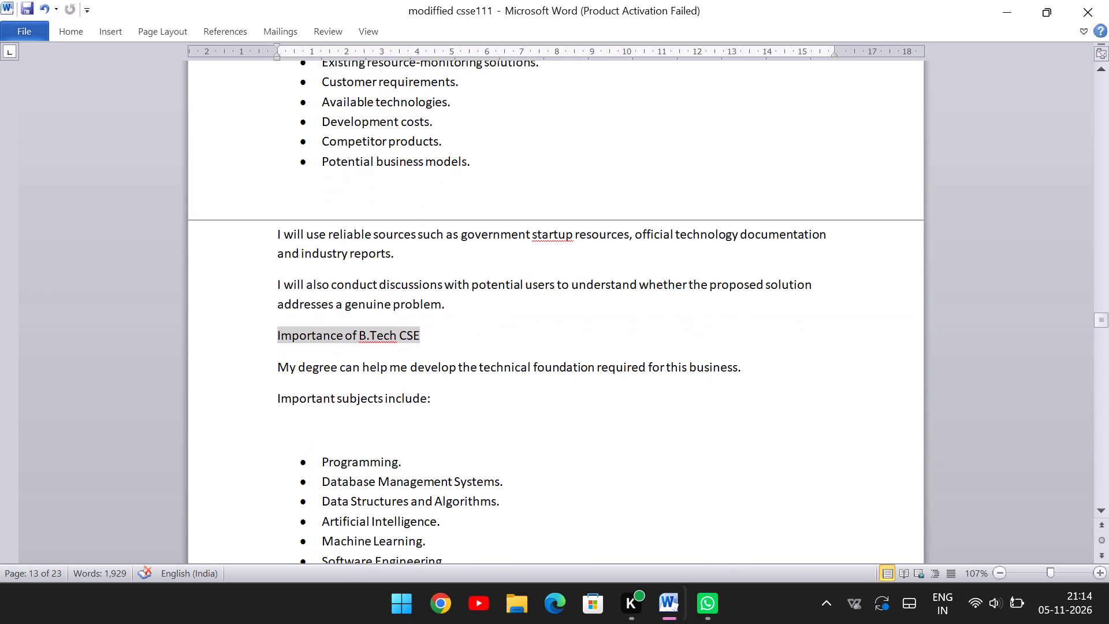
scroll(410, 255, "up", 4)
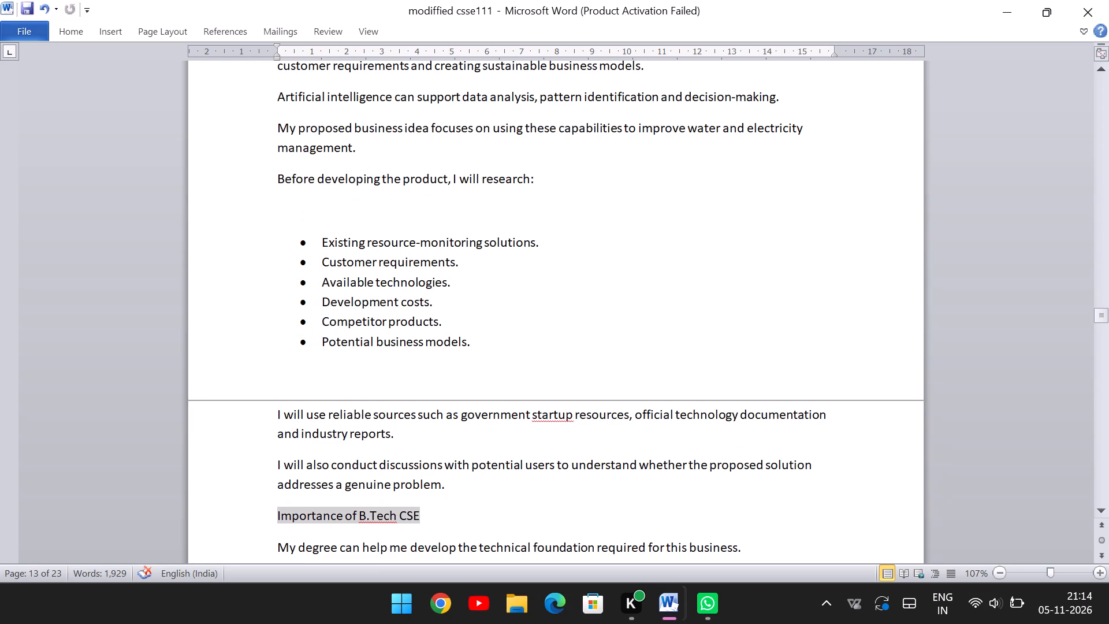
left_click(322, 215)
key("BackSpace")
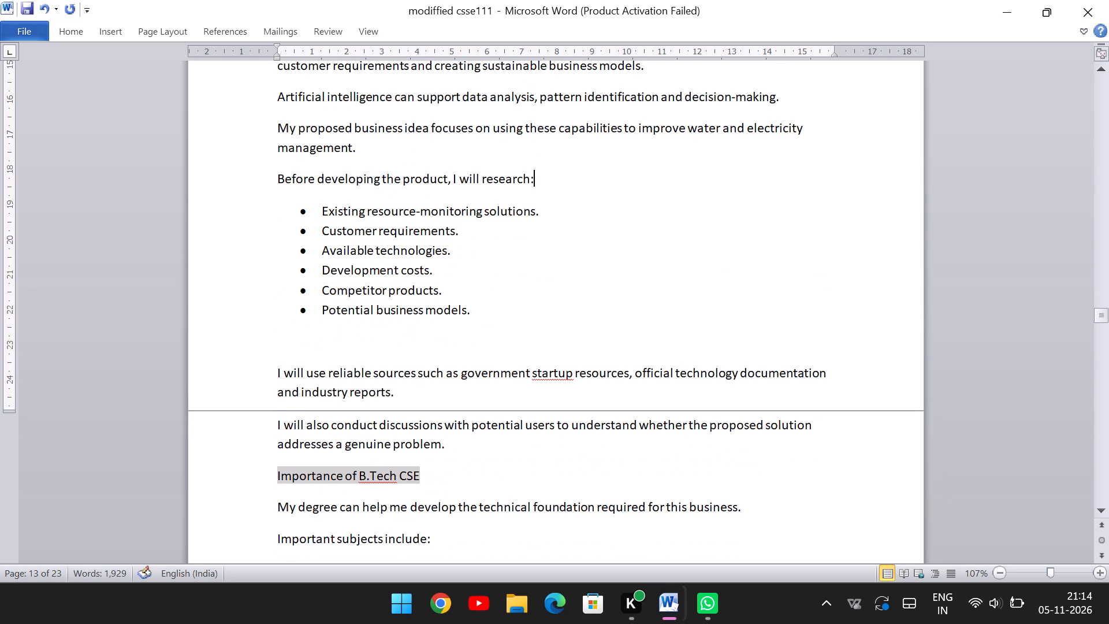
Delete the blank line below the section 3.2 research bullet list and the full stop after "Potential business models".
left_click(319, 349)
key("BackSpace")
key("BackSpace")
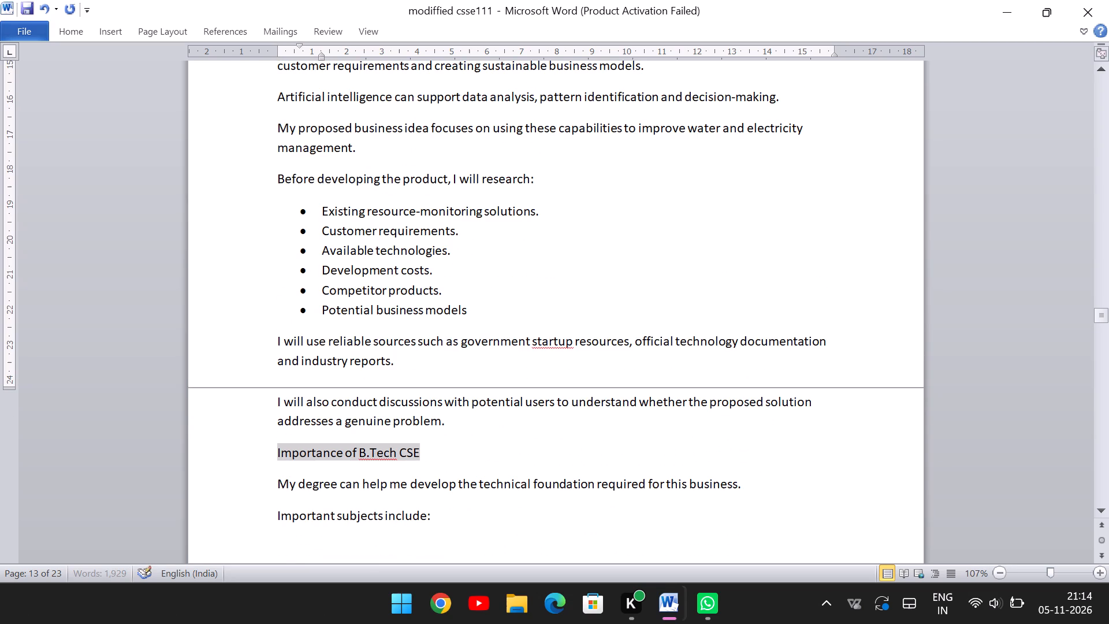
Insert blank lines below the "Potential business models" bullet to push the paragraph about reliable sources onto the next page.
key("Return")
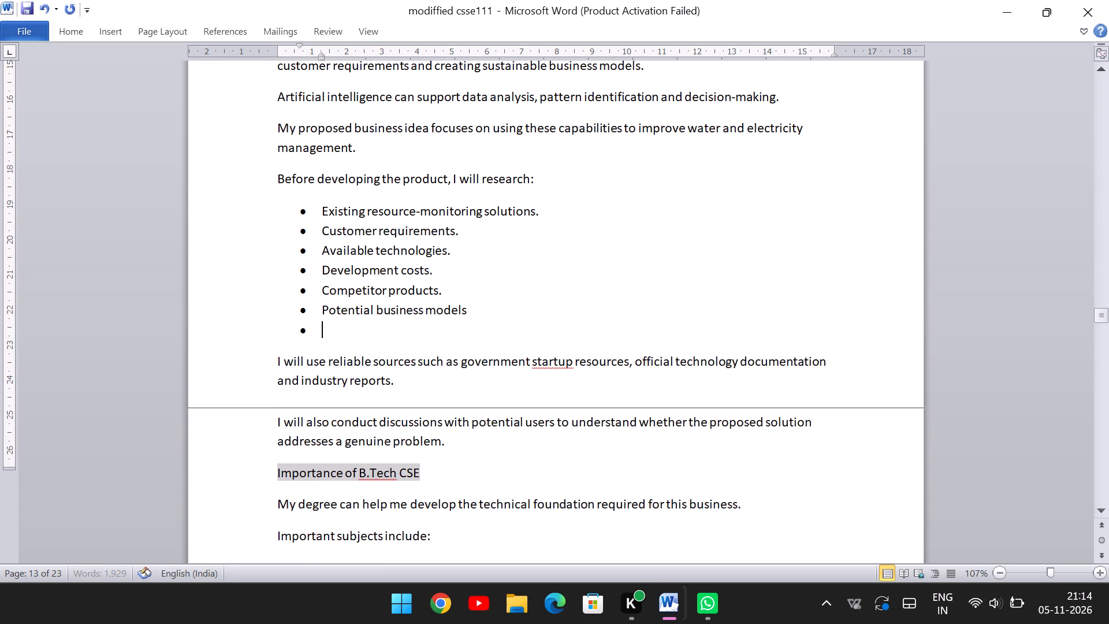
key("Return")
key("Return")
key("Return")
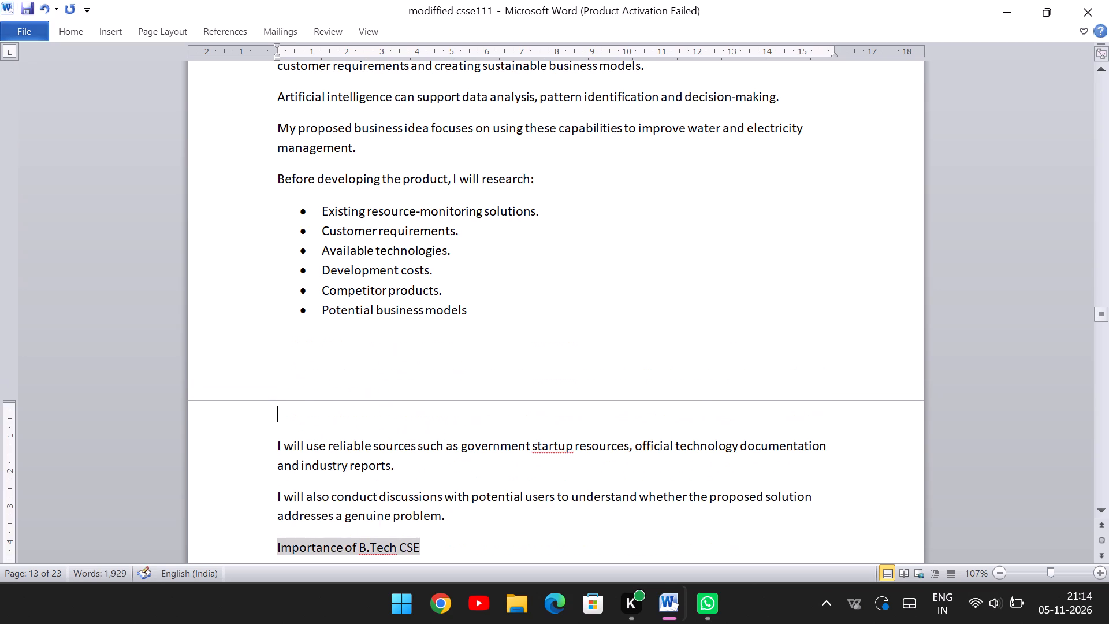
Delete the blank line between "Important subjects include:" and its bullet list.
scroll(324, 347, "down", 3)
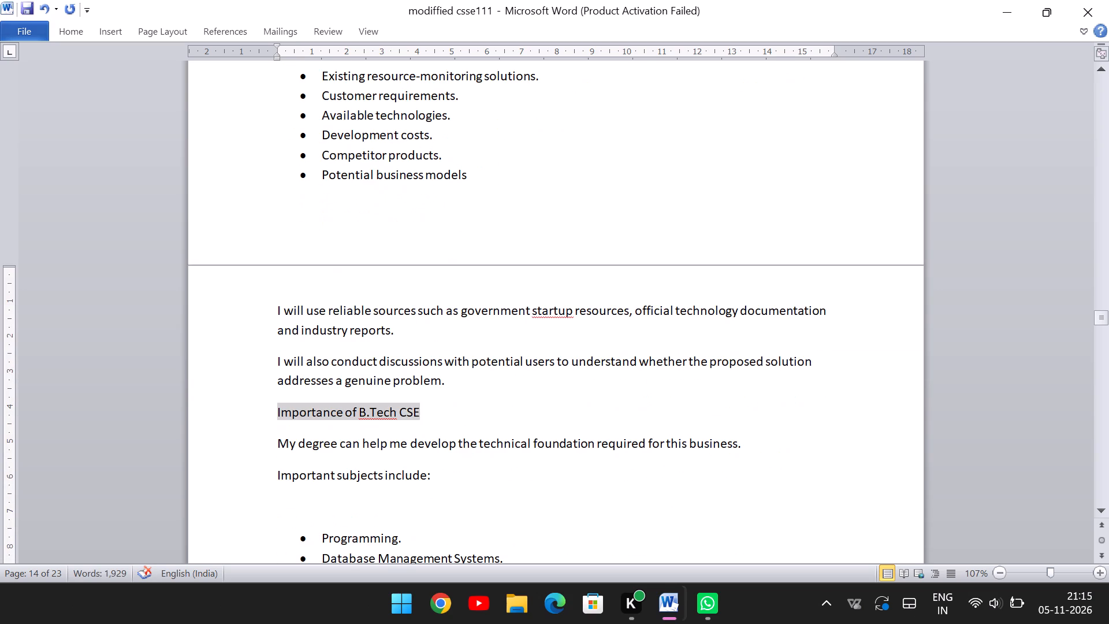
scroll(382, 389, "down", 3)
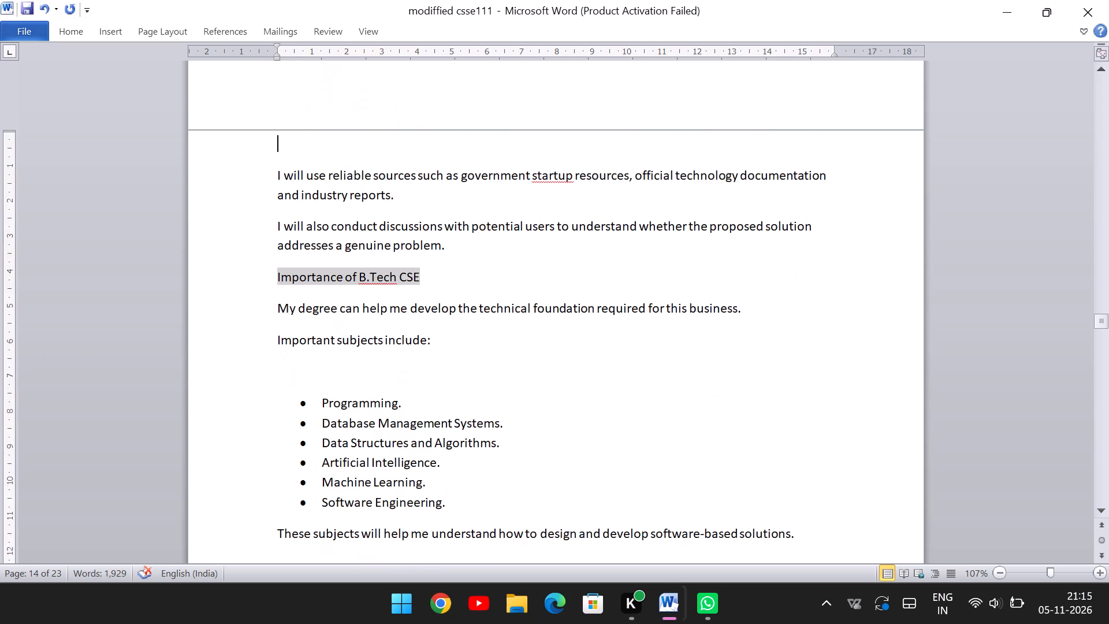
scroll(347, 396, "down", 1)
left_click(297, 330)
key("BackSpace")
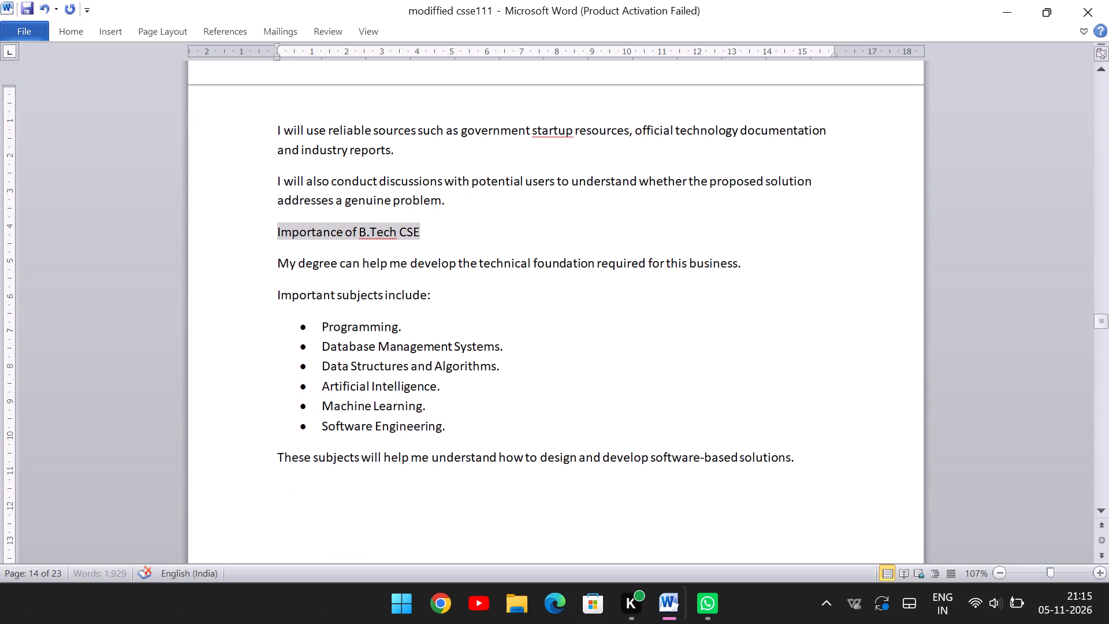
Insert a blank line above the 3.3 Future Opportunities heading.
scroll(328, 311, "down", 13)
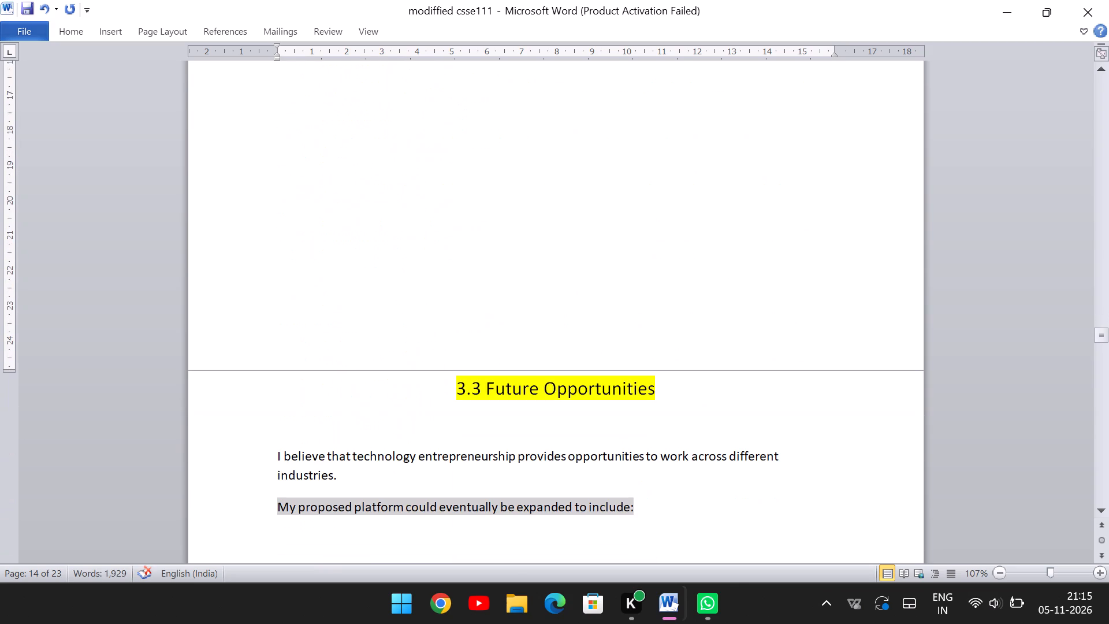
left_click(480, 330)
key("Return")
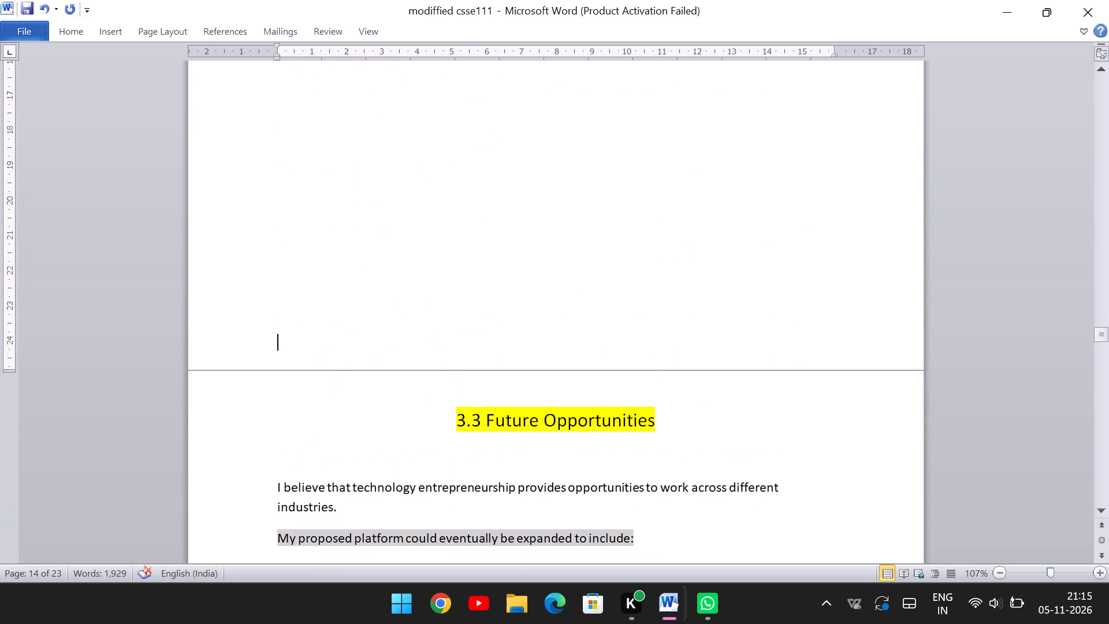
Remove the number 3.3 from the Future Opportunities heading.
scroll(480, 330, "down", 2)
left_click_drag(481, 326, 450, 325)
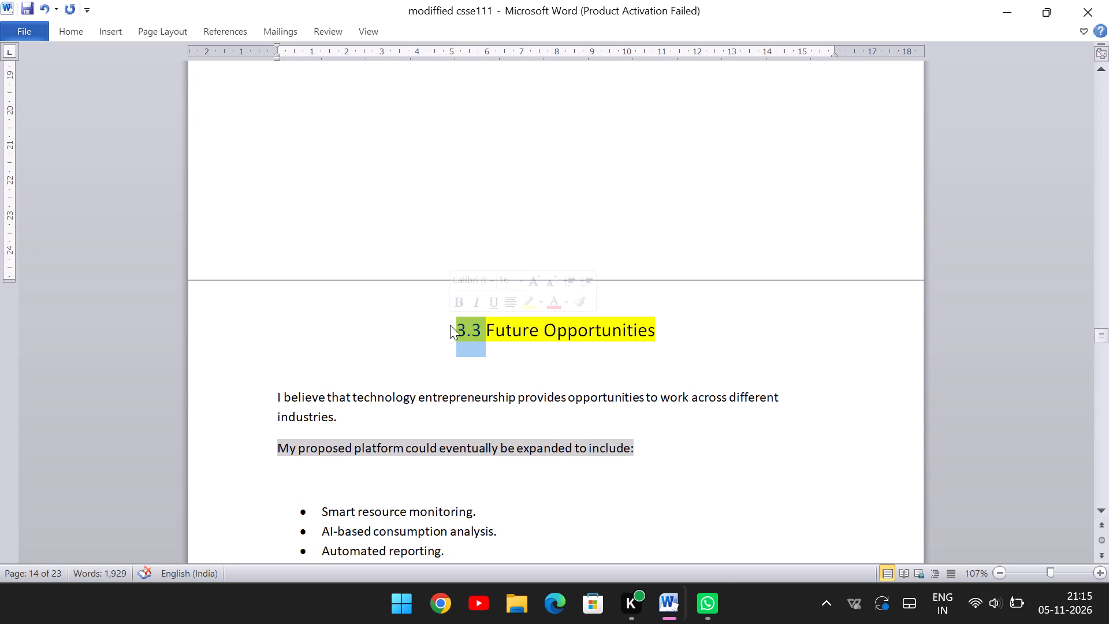
key("BackSpace")
Remove the number 3.4 from the Conclusion heading.
scroll(450, 325, "down", 9)
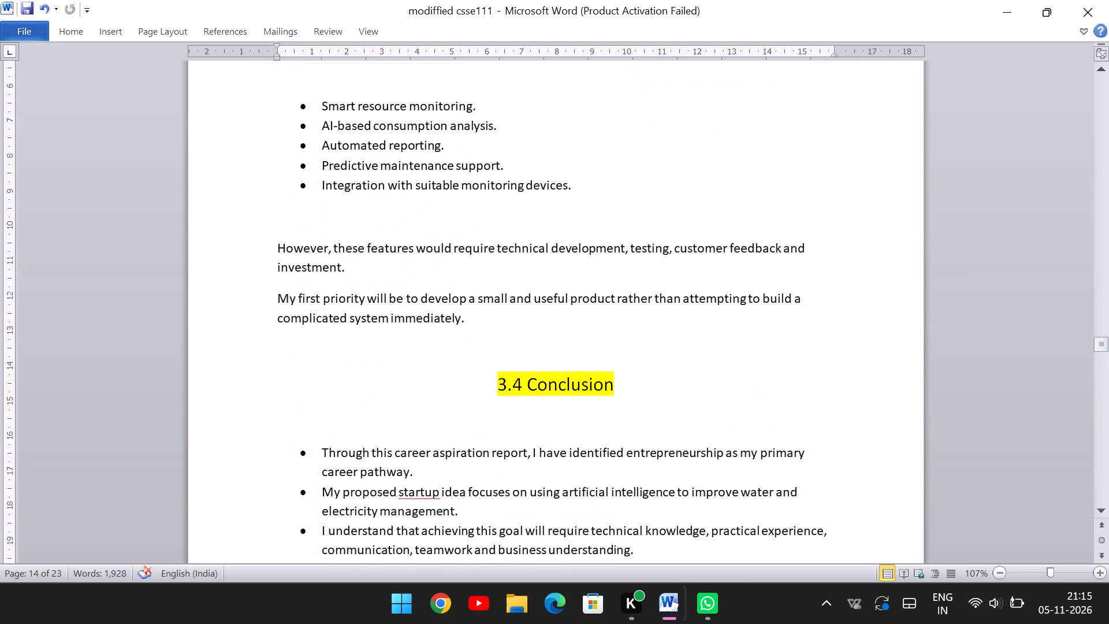
left_click_drag(525, 385, 497, 381)
key("BackSpace")
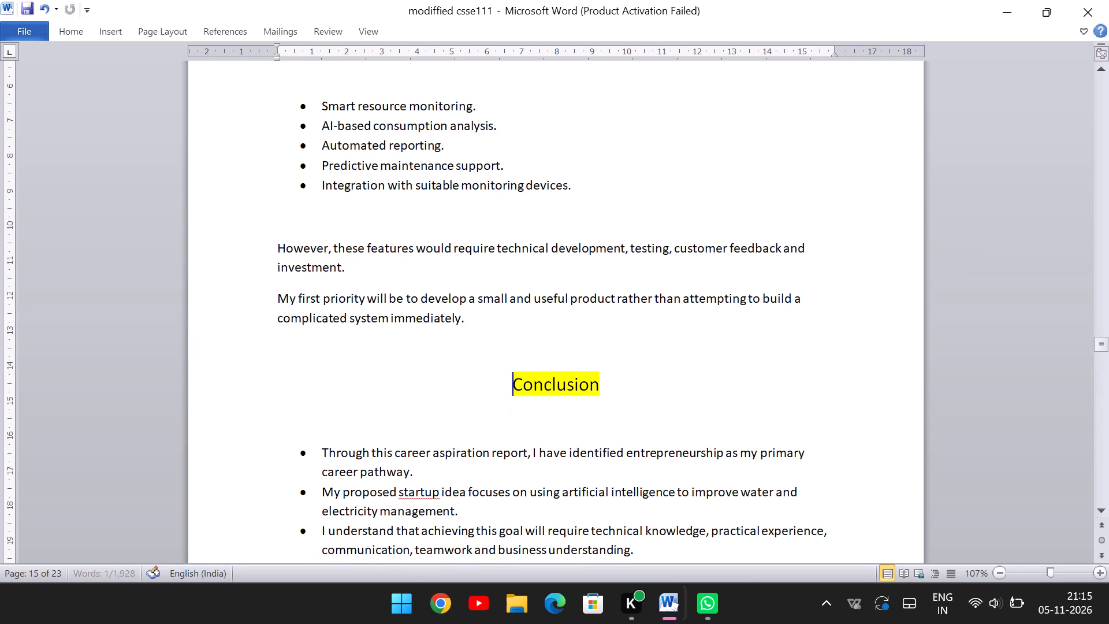
Review the headings and spacing from the Conclusion through References and Section 4 to the Git Hub Profile section.
scroll(497, 381, "down", 13)
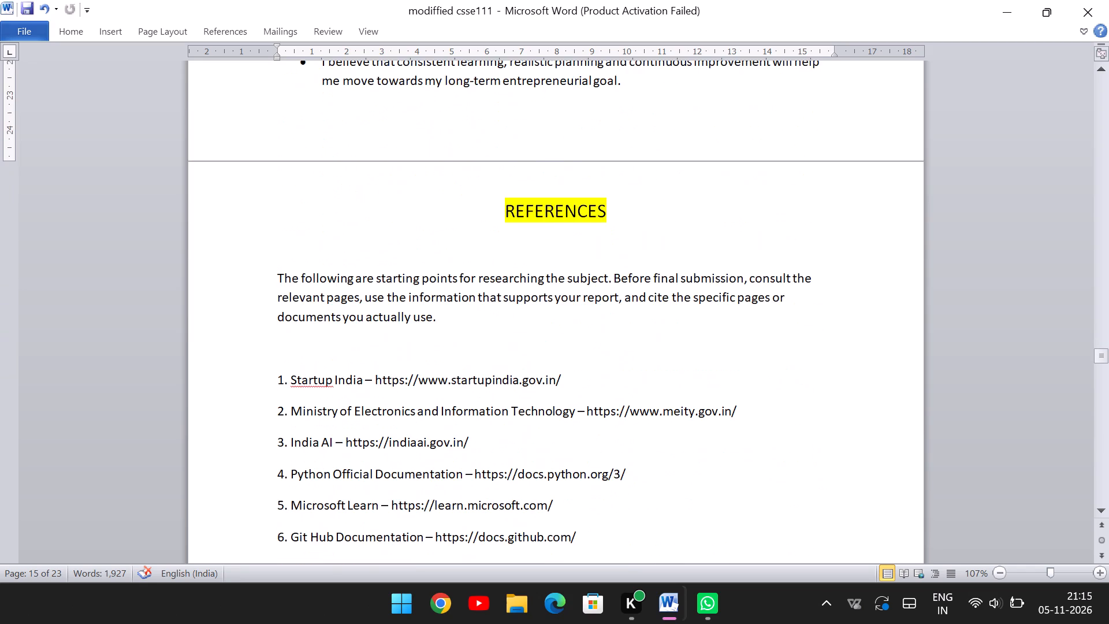
scroll(494, 381, "down", 1)
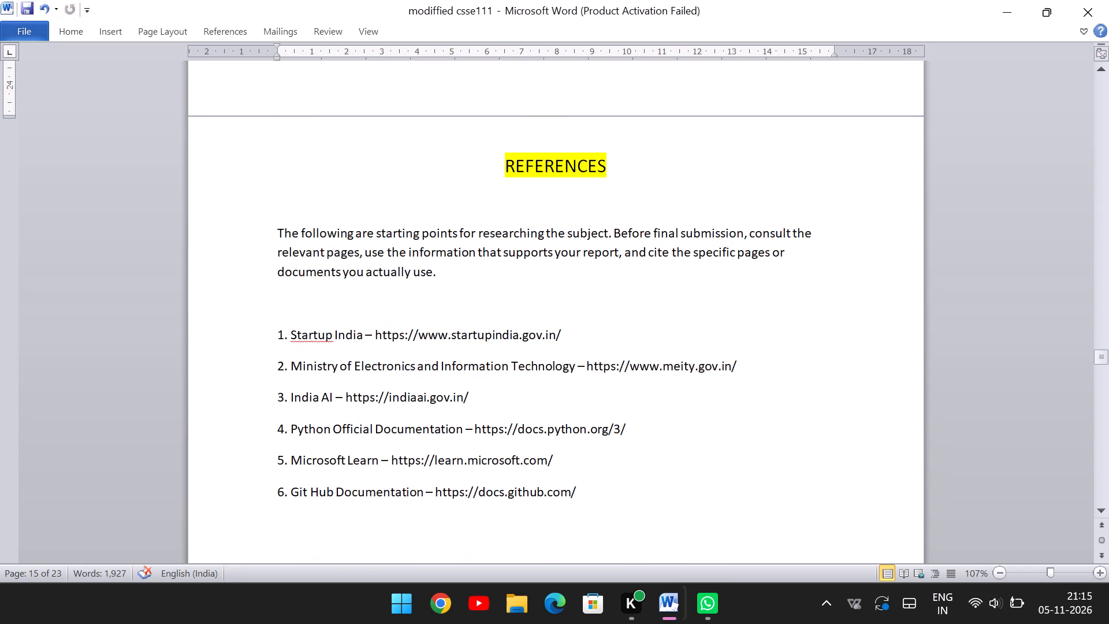
scroll(266, 266, "down", 14)
scroll(321, 264, "down", 3)
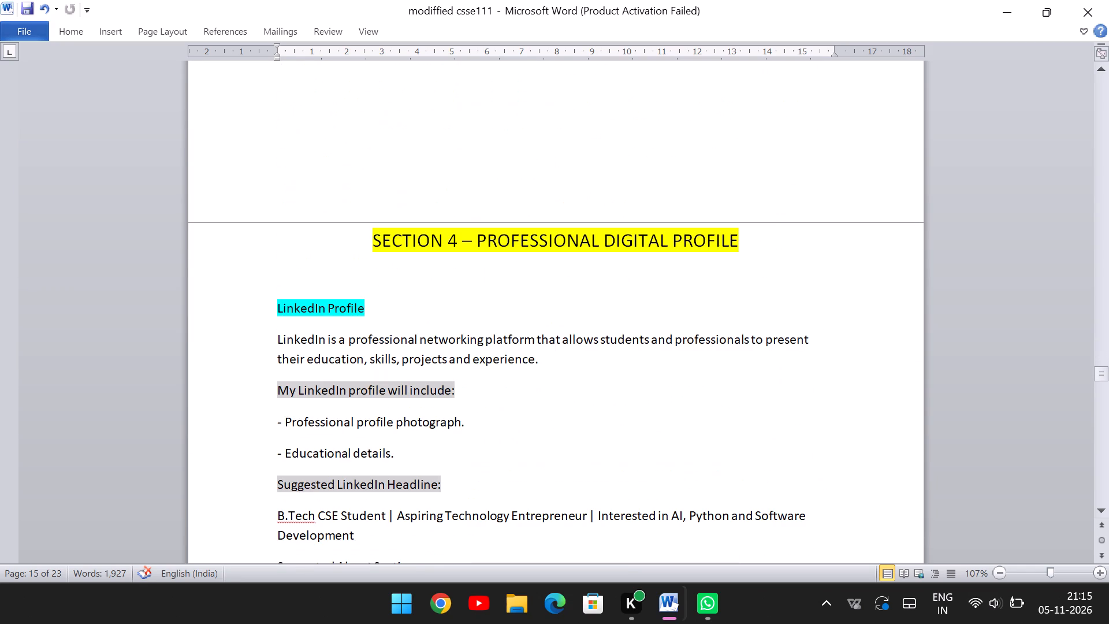
scroll(580, 248, "down", 2)
scroll(310, 346, "down", 1)
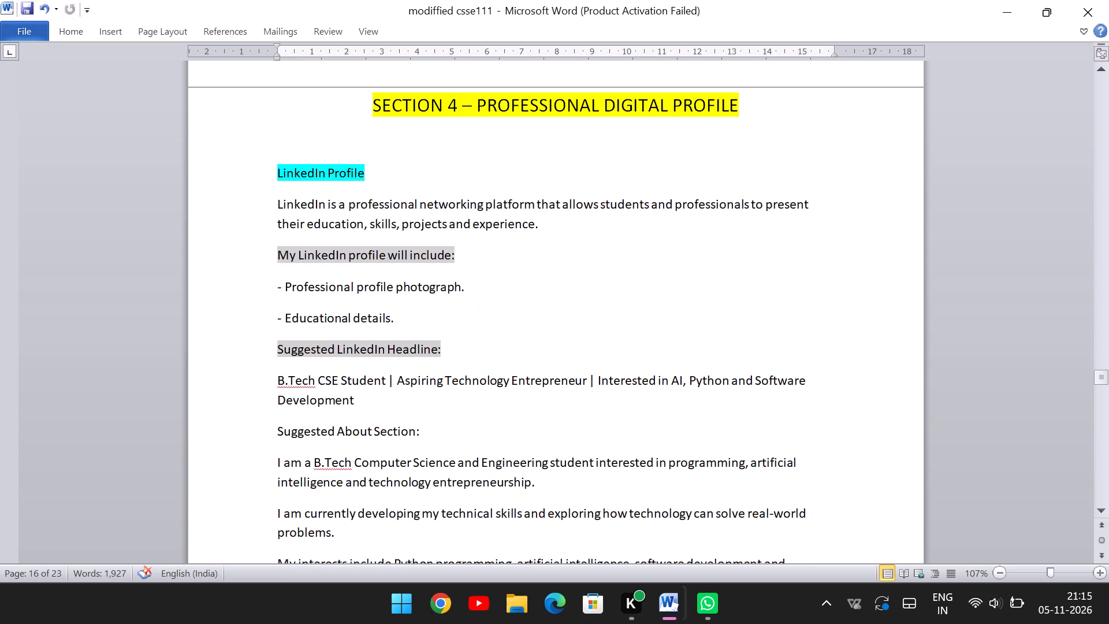
scroll(355, 306, "down", 3)
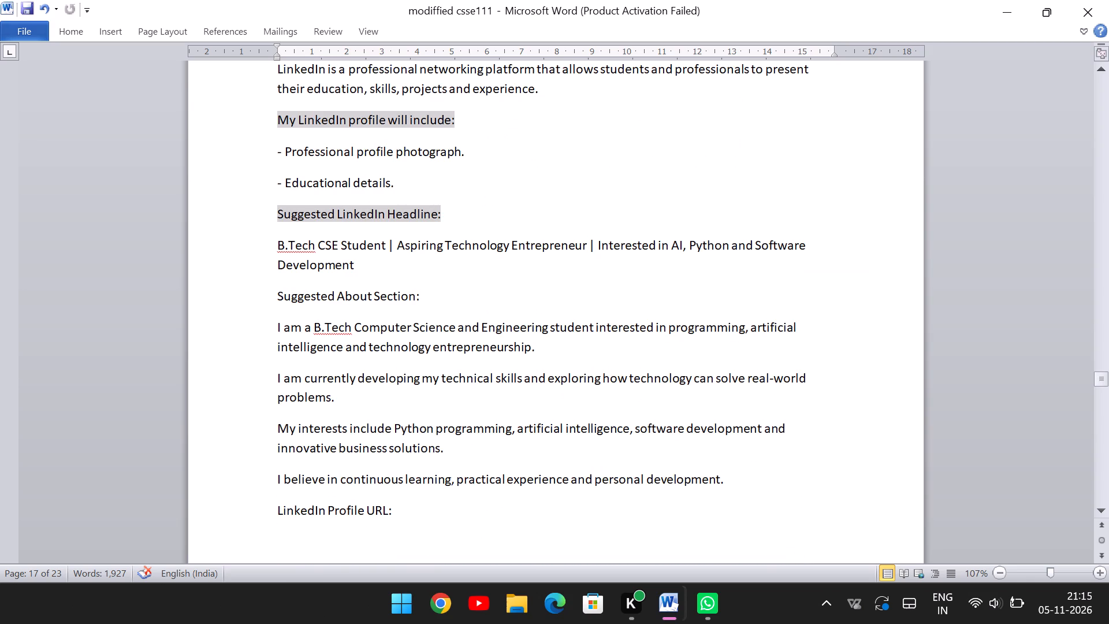
scroll(321, 304, "down", 2)
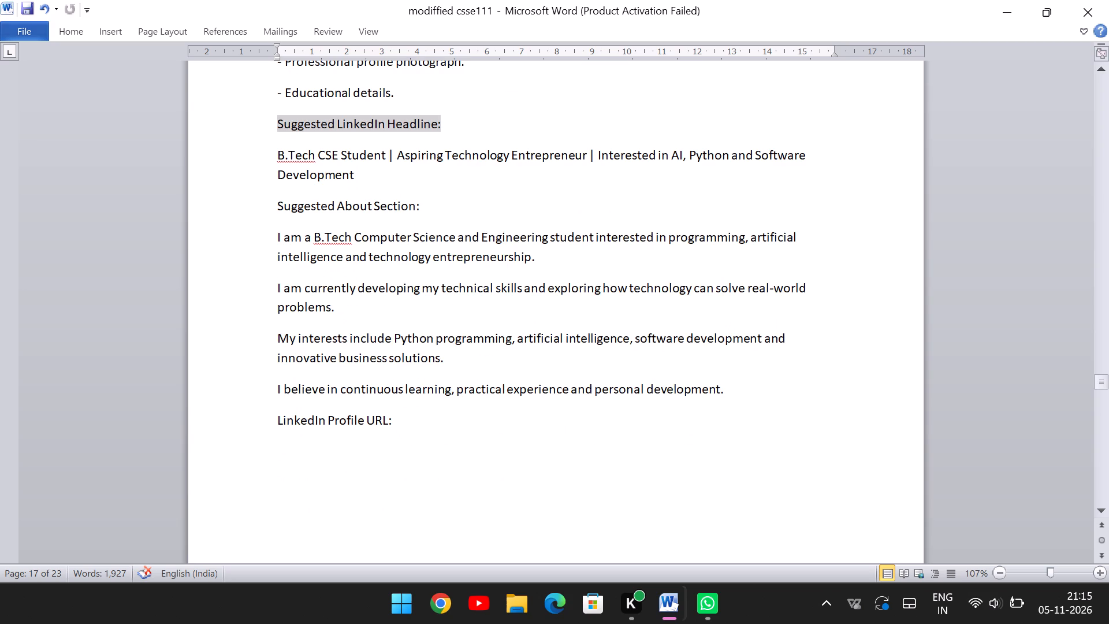
scroll(436, 400, "down", 2)
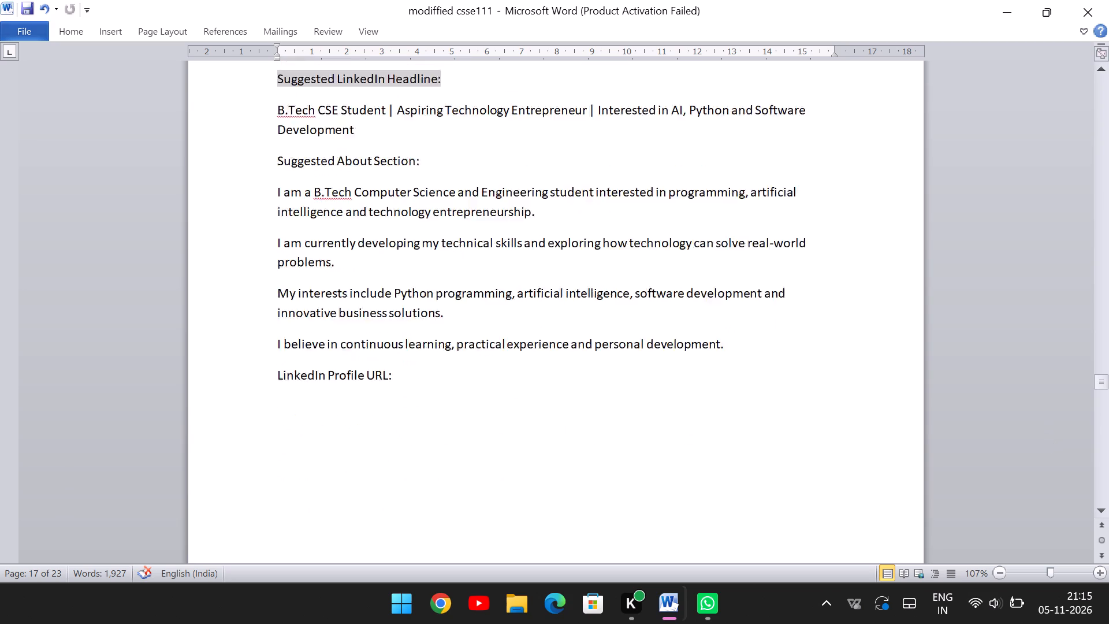
scroll(422, 400, "down", 2)
scroll(273, 417, "down", 7)
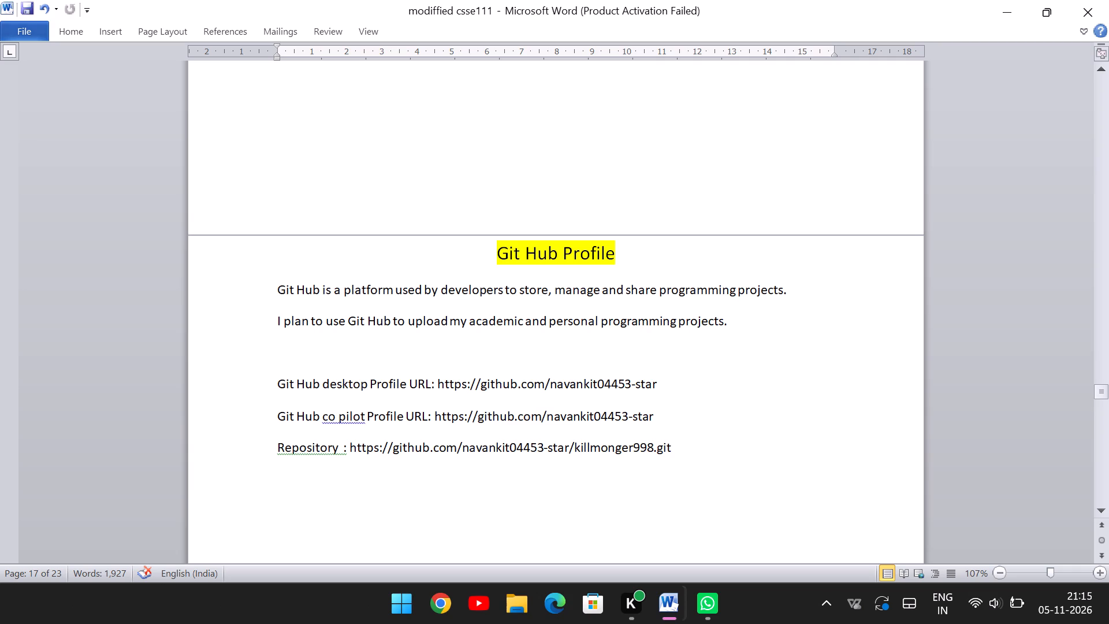
Select text in the "Git Hub co pilot Profile URL" line of the Git Hub Profile section.
left_click_drag(274, 417, 663, 398)
left_click_drag(663, 398, 679, 399)
left_click_drag(277, 414, 387, 406)
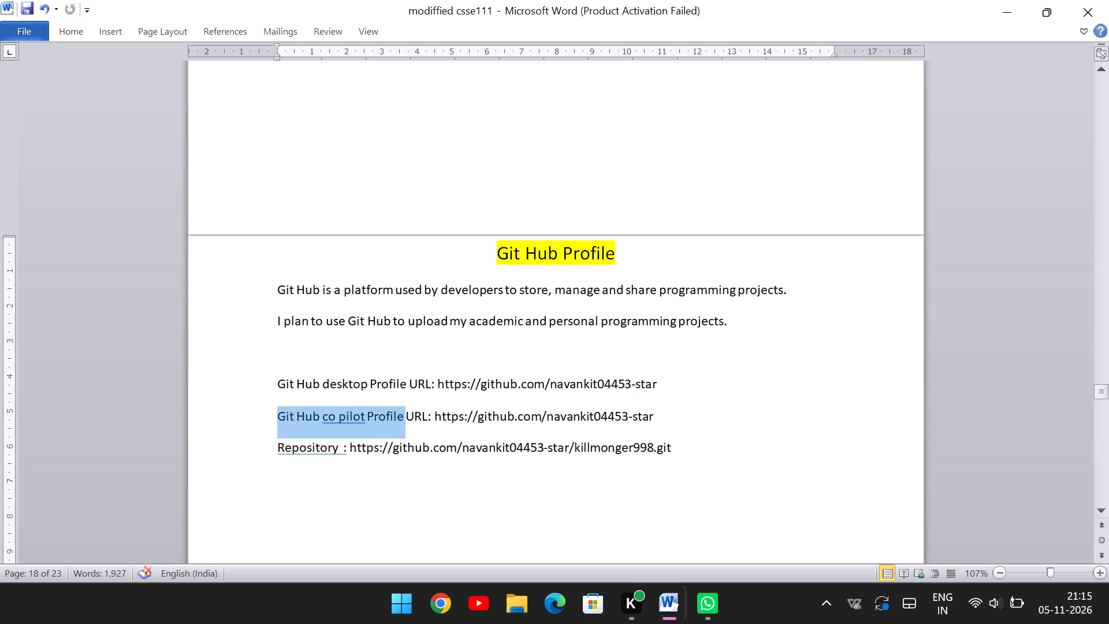
Delete the whole "Git Hub co pilot Profile URL" line from the Git Hub Profile section.
left_click_drag(387, 406, 682, 430)
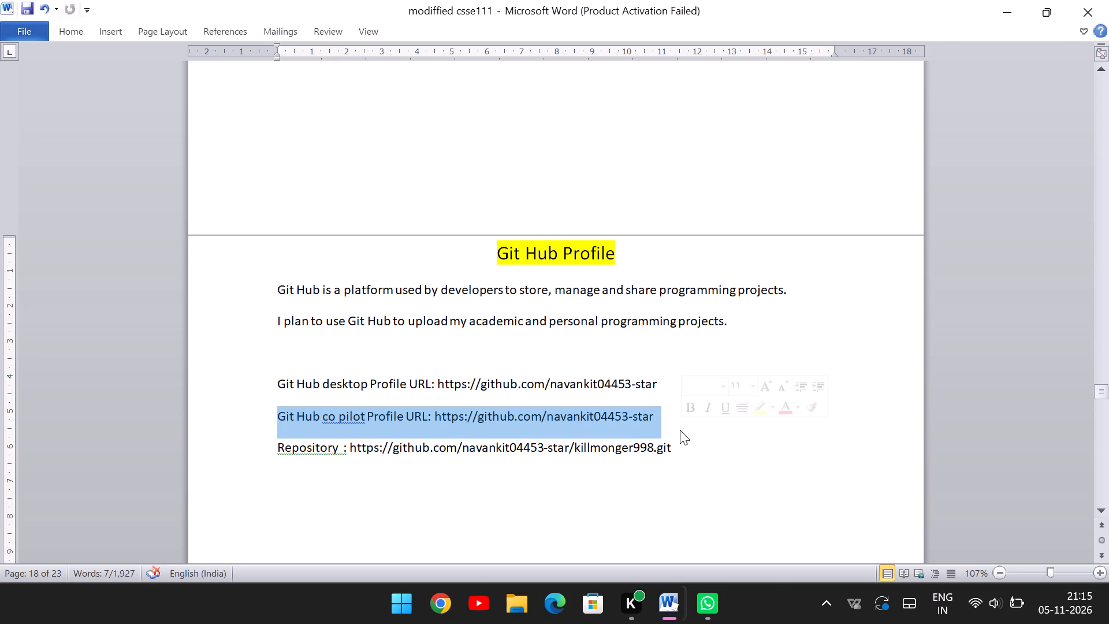
key("BackSpace")
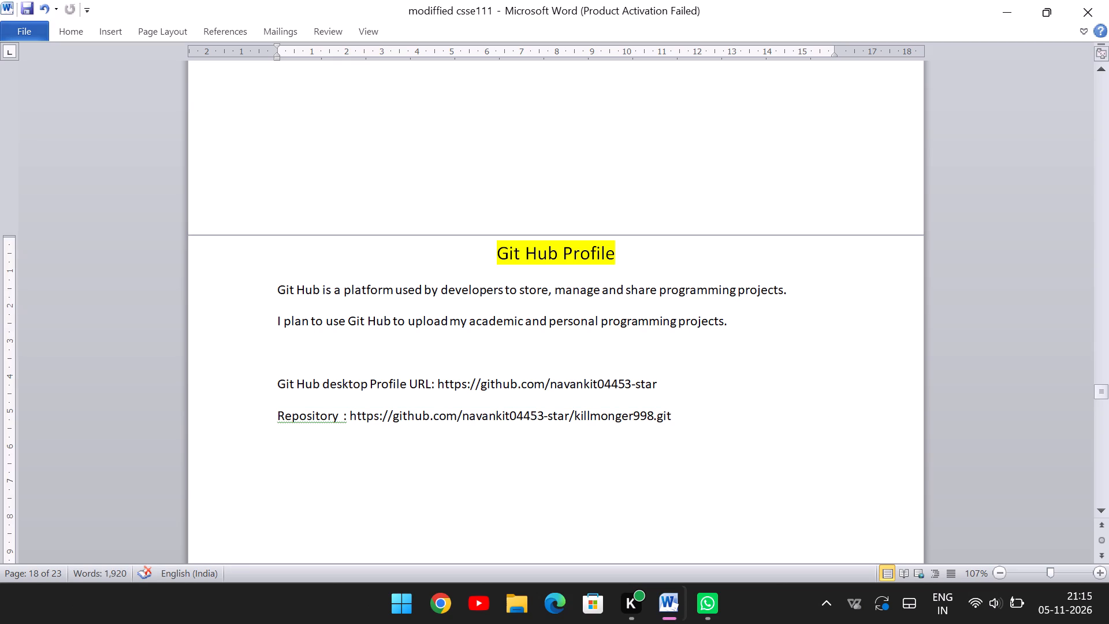
left_click(338, 418)
Review the University Social Media Handles section, its account labels and screenshots, through to the Profile Link Table.
scroll(400, 404, "down", 1)
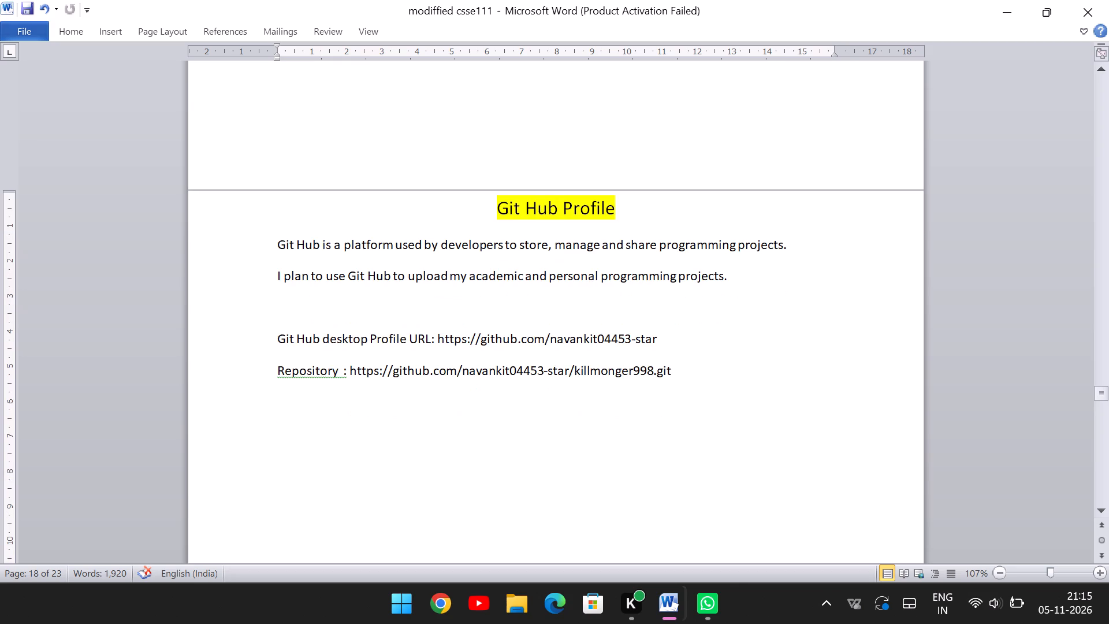
scroll(444, 410, "down", 17)
scroll(444, 411, "down", 5)
scroll(459, 373, "up", 4)
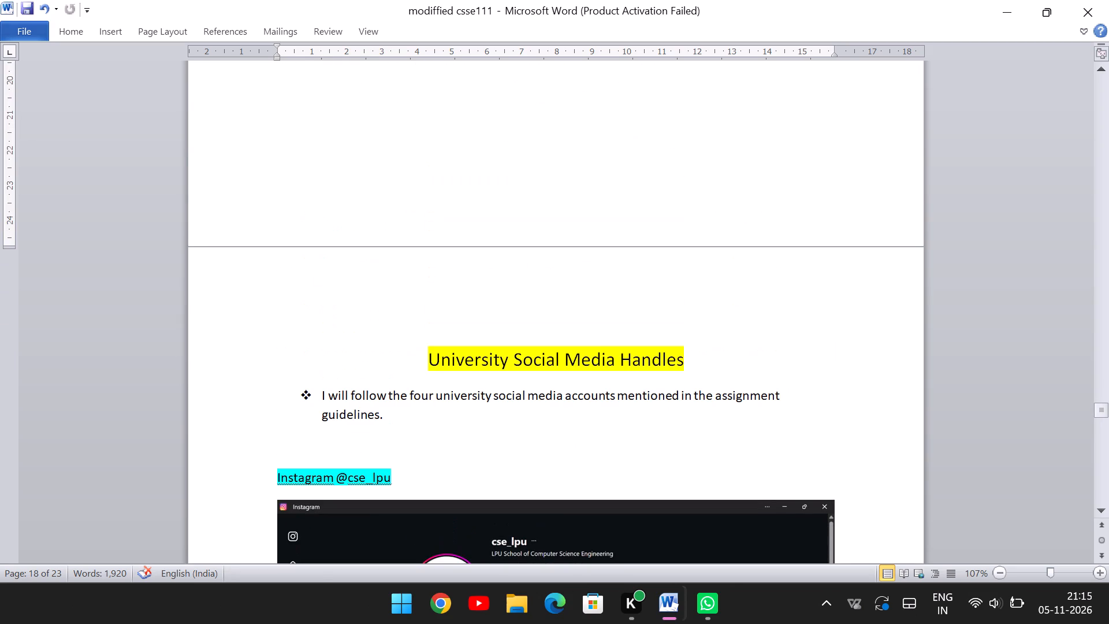
scroll(459, 373, "down", 7)
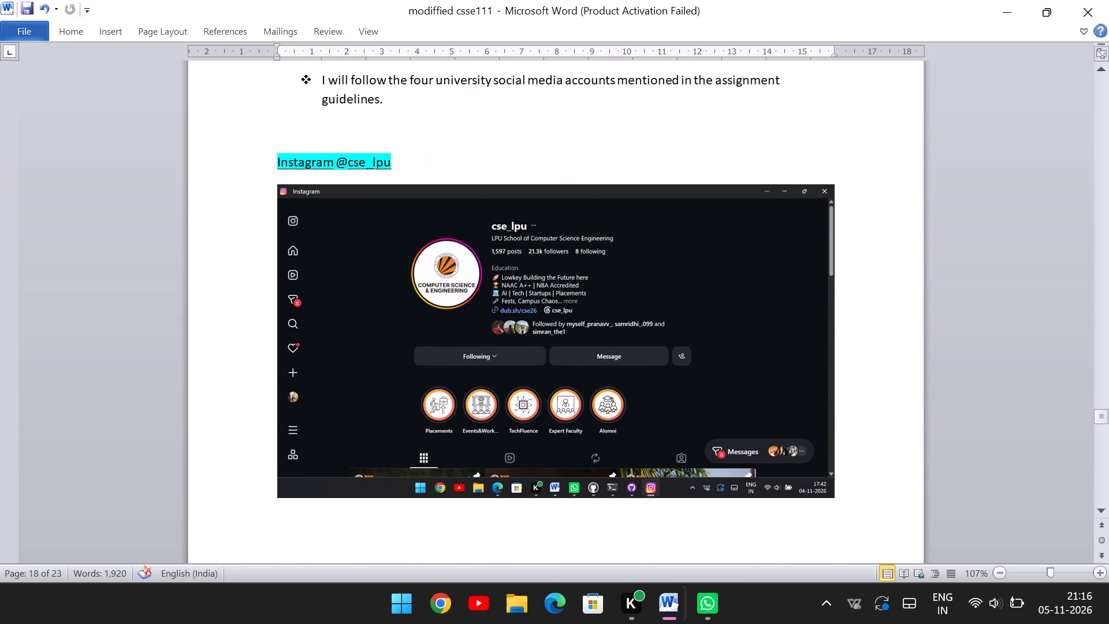
scroll(355, 324, "up", 2)
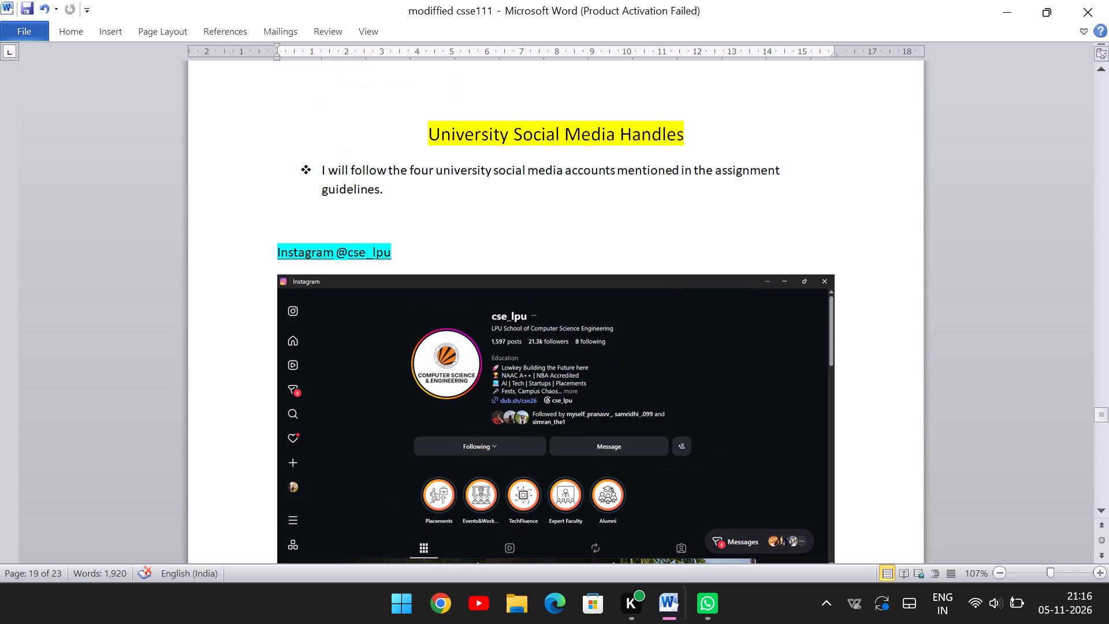
scroll(581, 267, "down", 4)
scroll(556, 283, "up", 1)
scroll(552, 284, "down", 14)
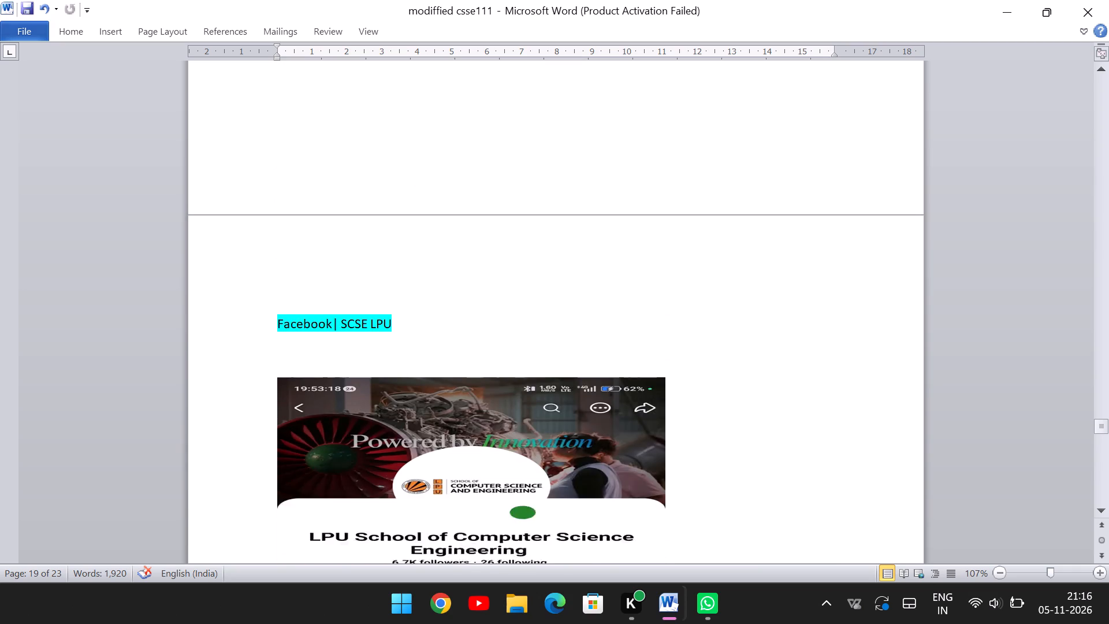
scroll(474, 313, "down", 11)
scroll(473, 313, "down", 19)
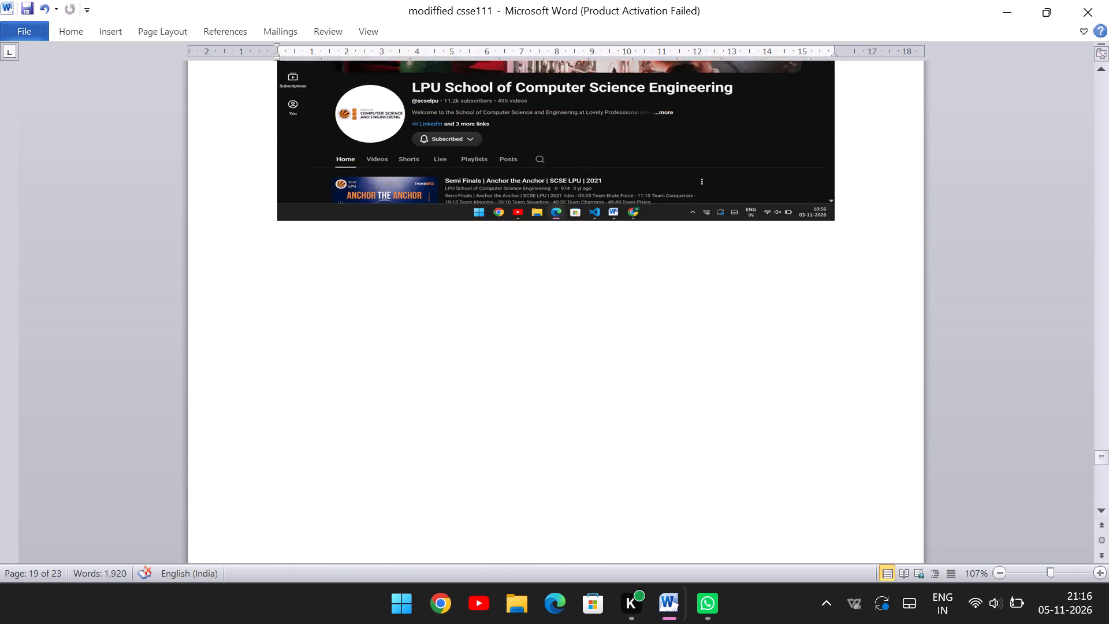
scroll(473, 304, "down", 20)
scroll(473, 304, "down", 8)
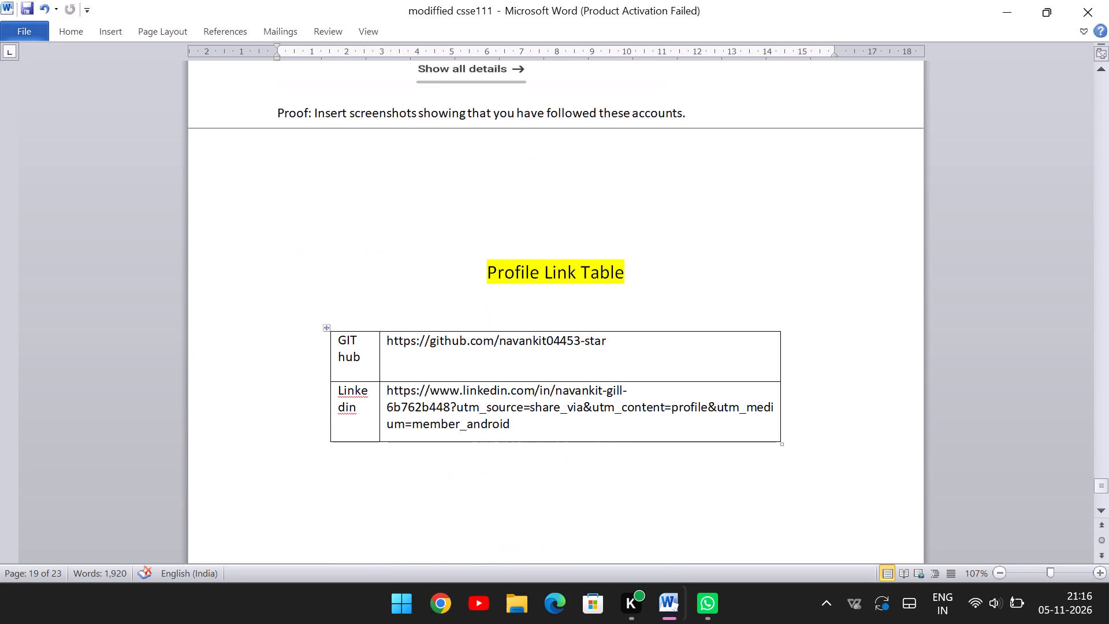
Delete the "Proof: Insert screenshots showing that you have followed these accounts." line above the Profile Link Table section.
scroll(393, 373, "up", 2)
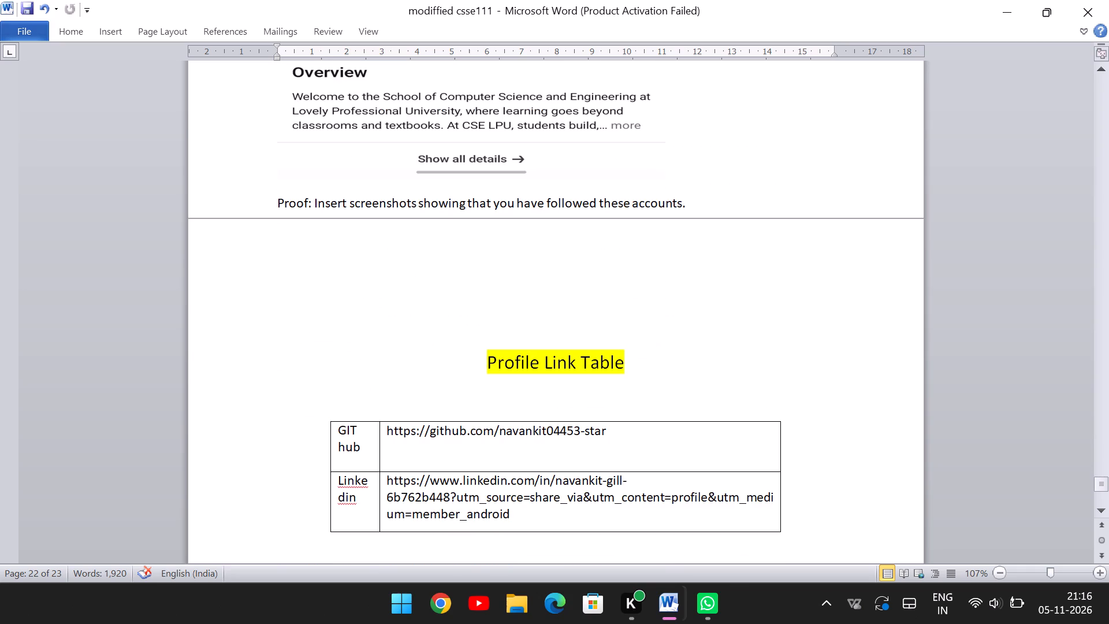
left_click_drag(274, 203, 708, 207)
key("BackSpace")
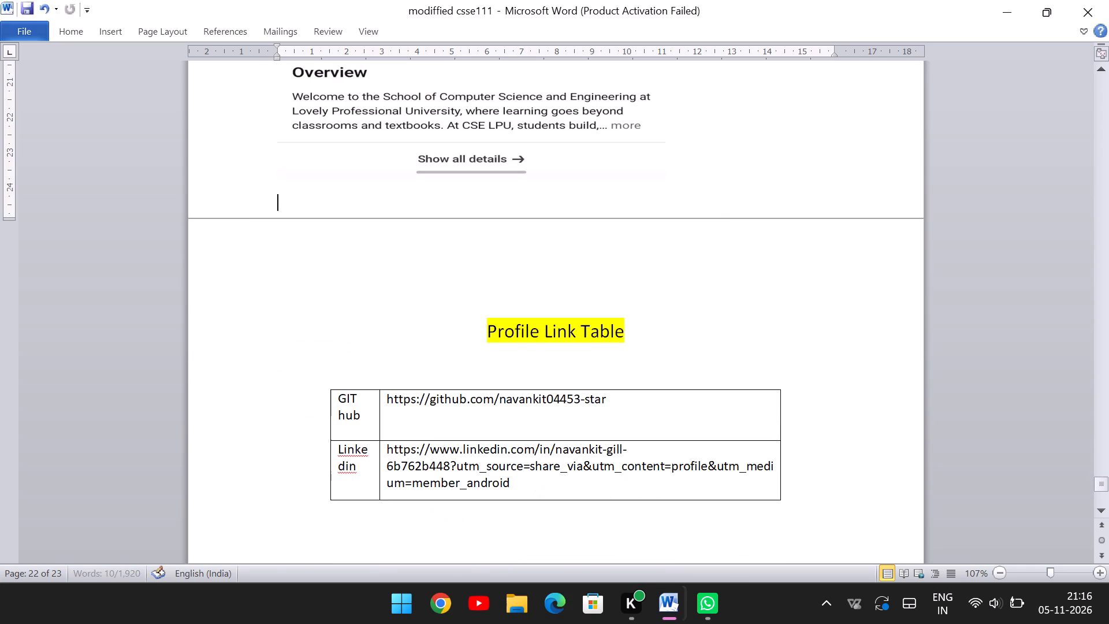
Review the layout from the Profile Link Table to the FINAL DECLARATION section.
scroll(706, 206, "down", 2)
scroll(455, 341, "down", 1)
scroll(373, 351, "down", 2)
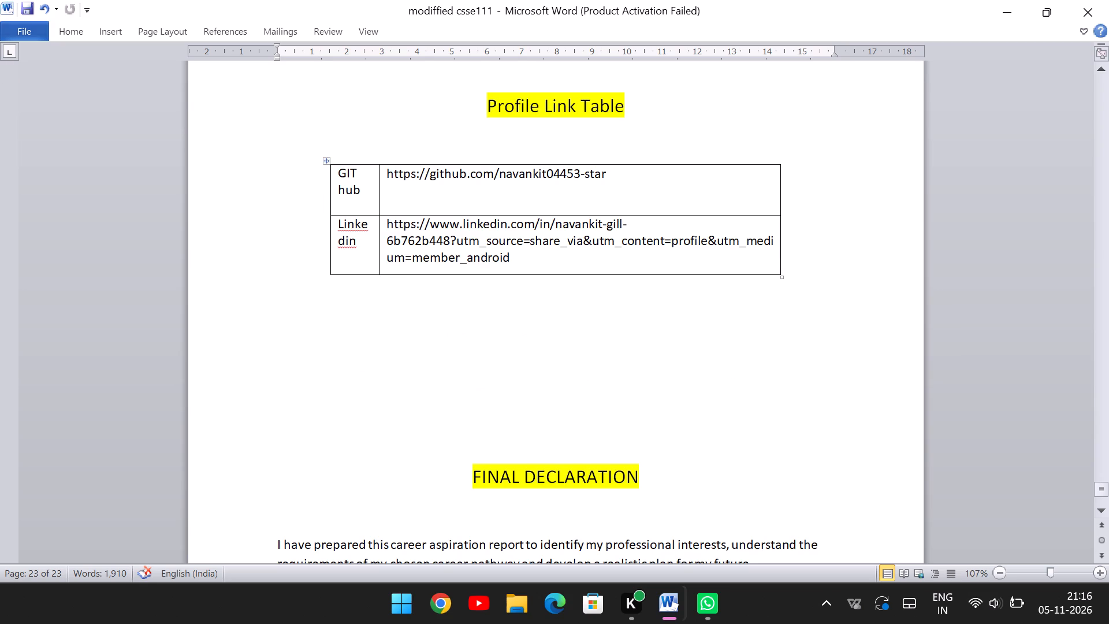
Check the headings and spacing across the report, from the Final Declaration at the end back up to Short-Term Goals.
scroll(522, 306, "down", 4)
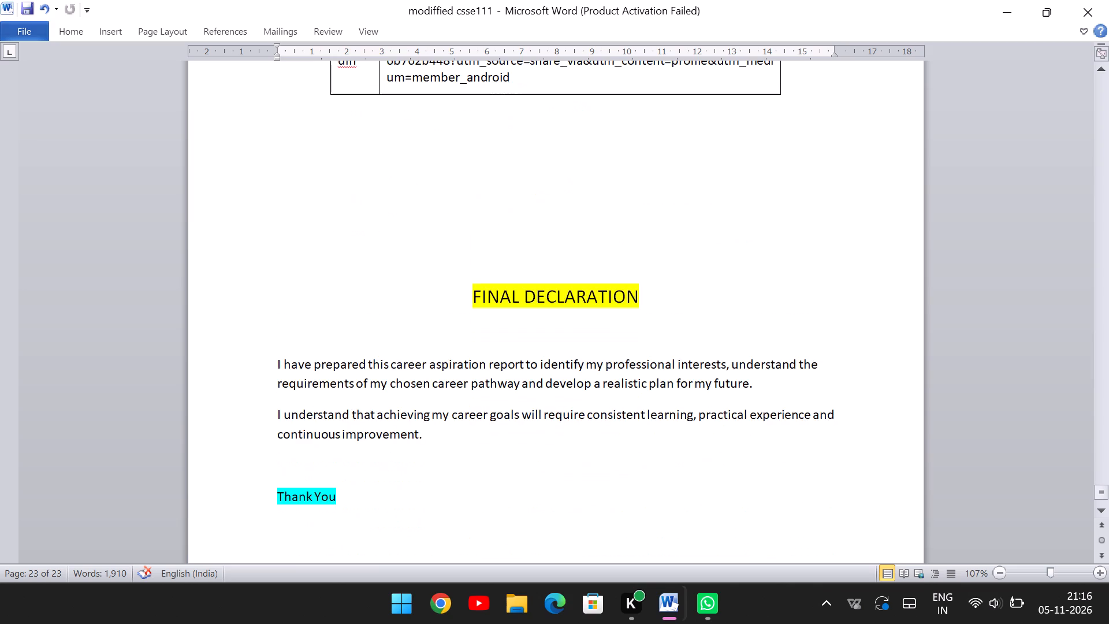
scroll(522, 306, "down", 4)
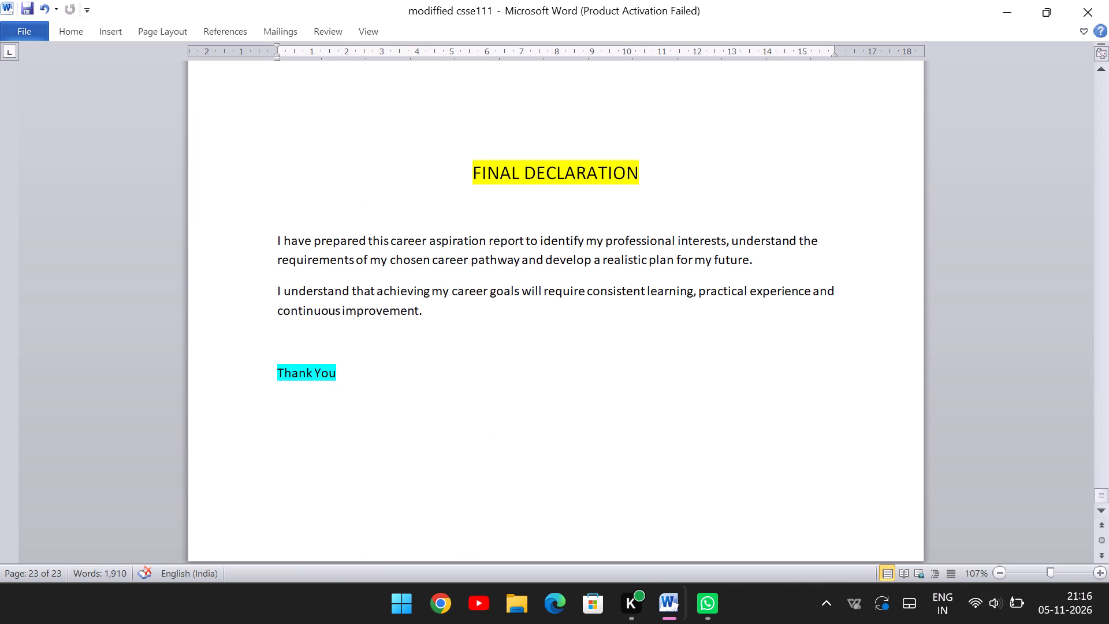
scroll(480, 270, "down", 3)
scroll(390, 310, "up", 20)
scroll(390, 310, "up", 10)
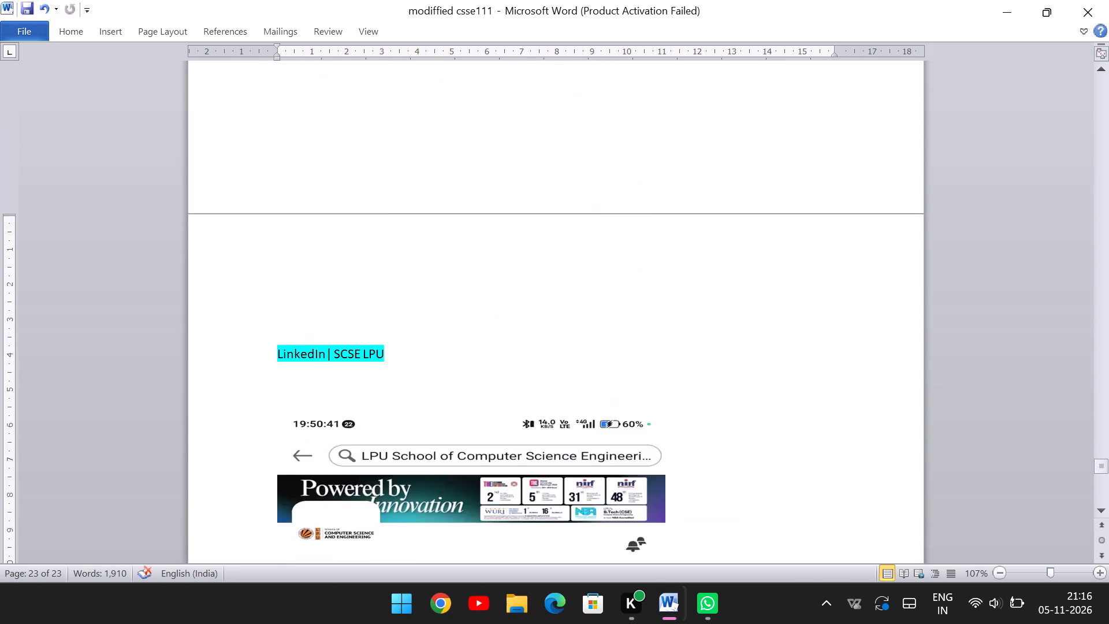
scroll(457, 328, "up", 20)
scroll(457, 328, "up", 20)
scroll(457, 328, "up", 9)
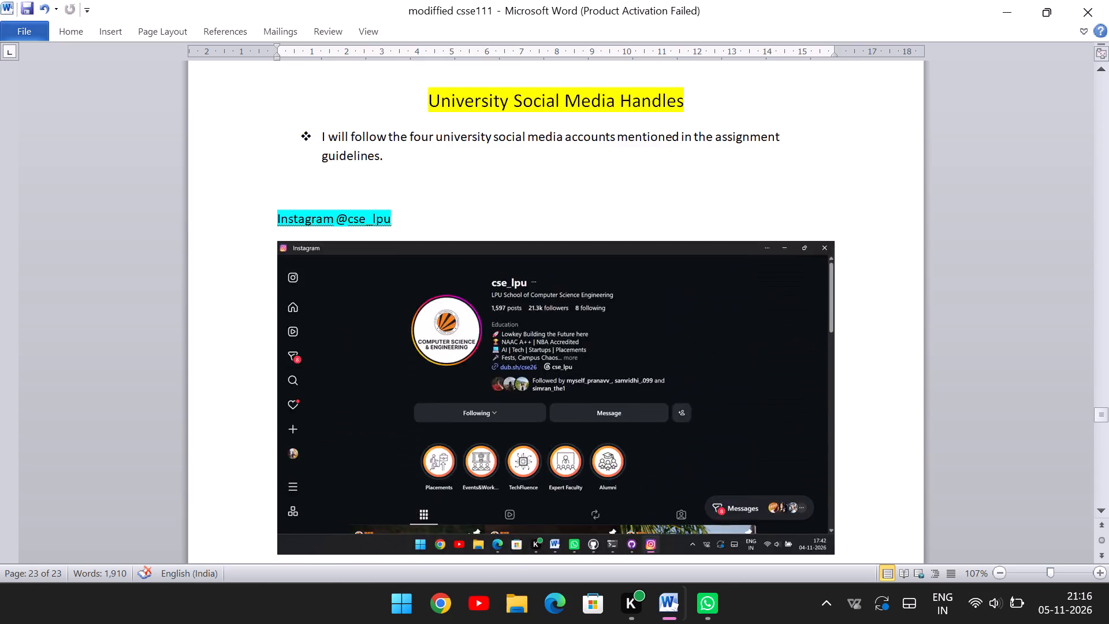
scroll(457, 328, "up", 15)
scroll(457, 328, "down", 2)
scroll(457, 328, "up", 20)
scroll(457, 328, "up", 5)
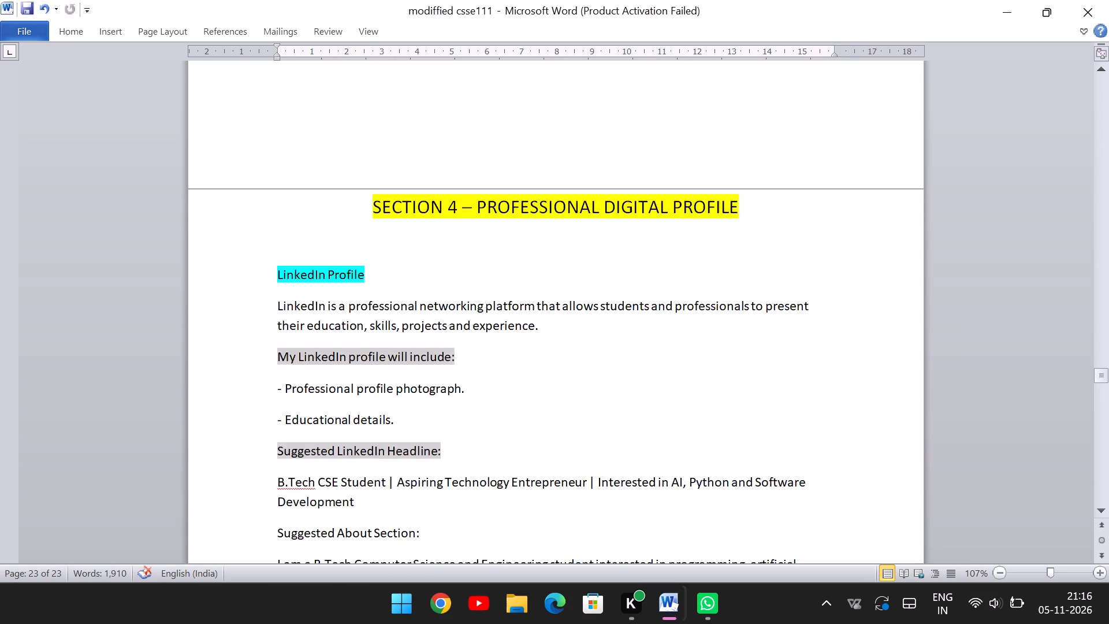
scroll(446, 328, "up", 20)
scroll(446, 328, "up", 19)
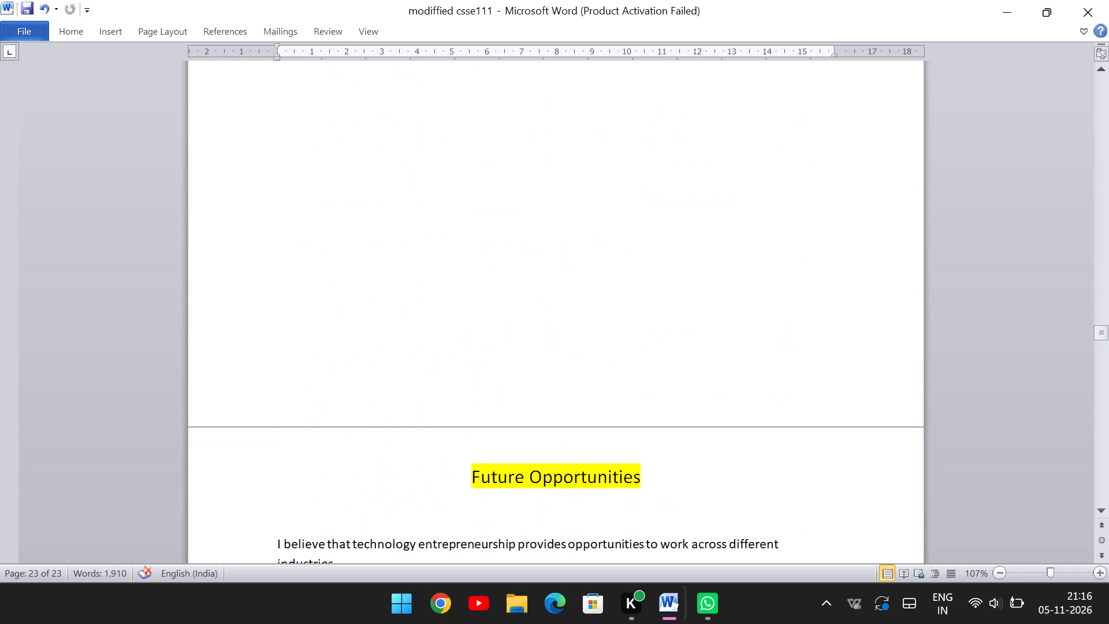
scroll(446, 328, "up", 20)
scroll(446, 328, "up", 18)
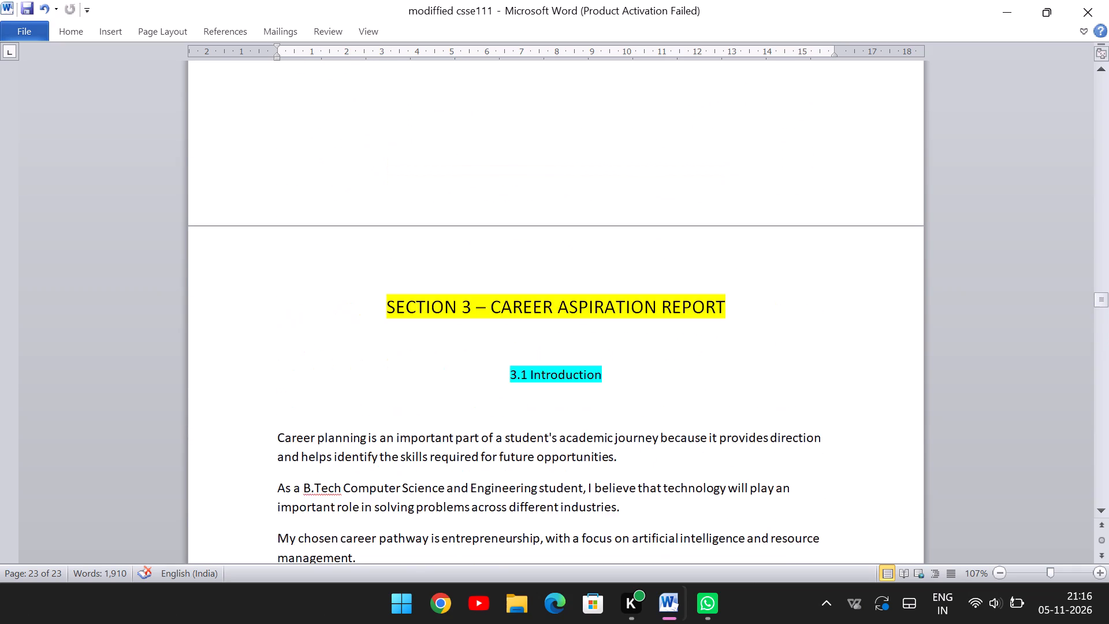
scroll(446, 328, "up", 20)
scroll(446, 328, "up", 18)
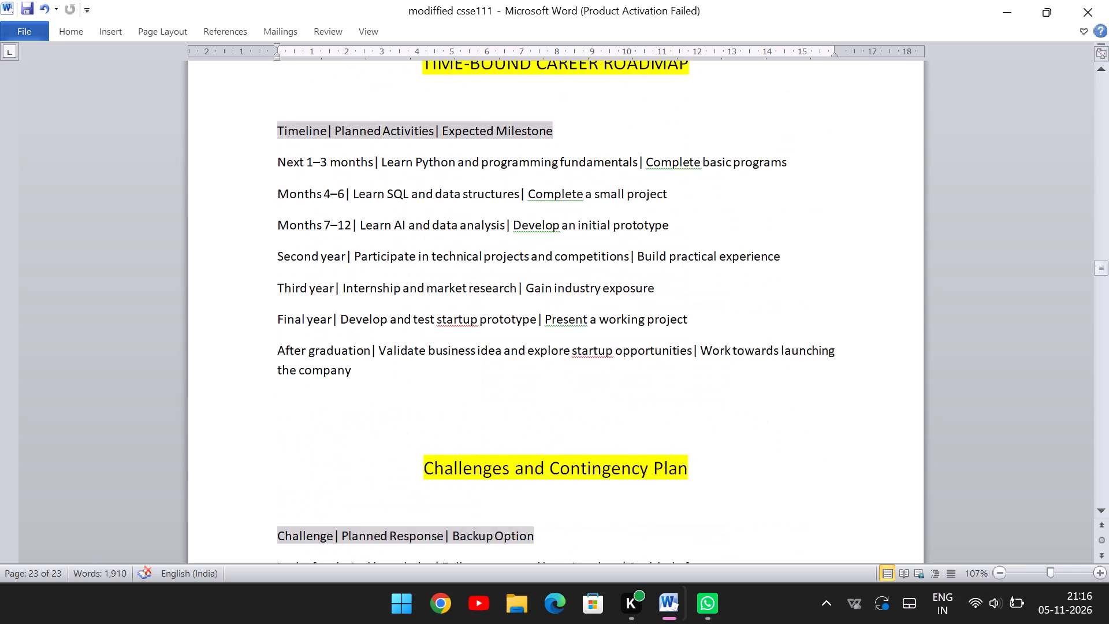
scroll(446, 328, "up", 18)
scroll(446, 328, "up", 14)
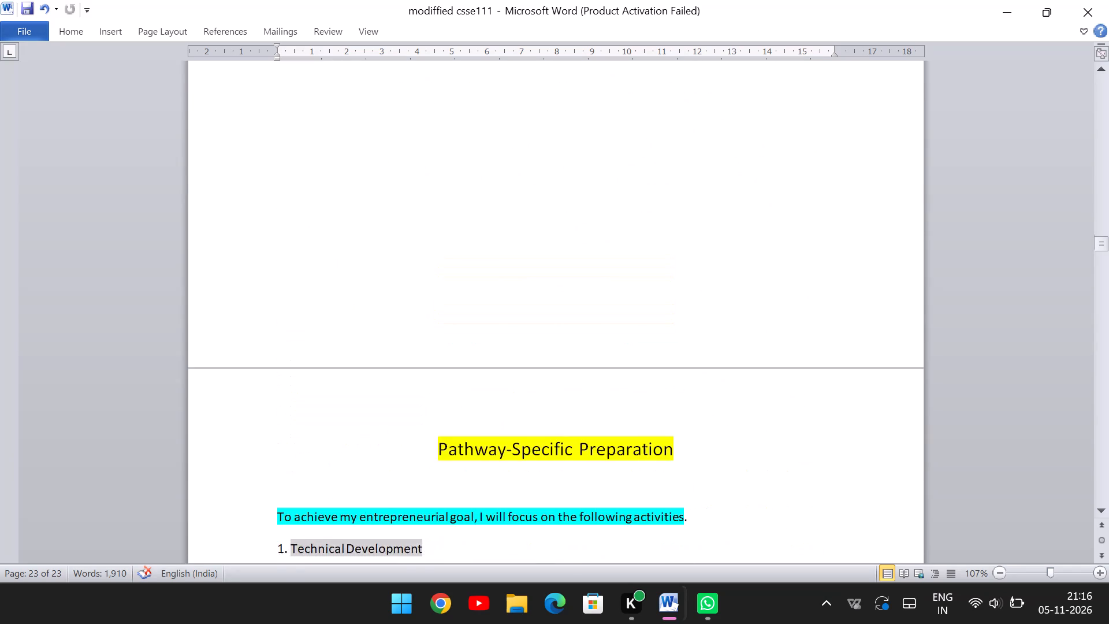
scroll(446, 328, "up", 20)
scroll(446, 328, "up", 9)
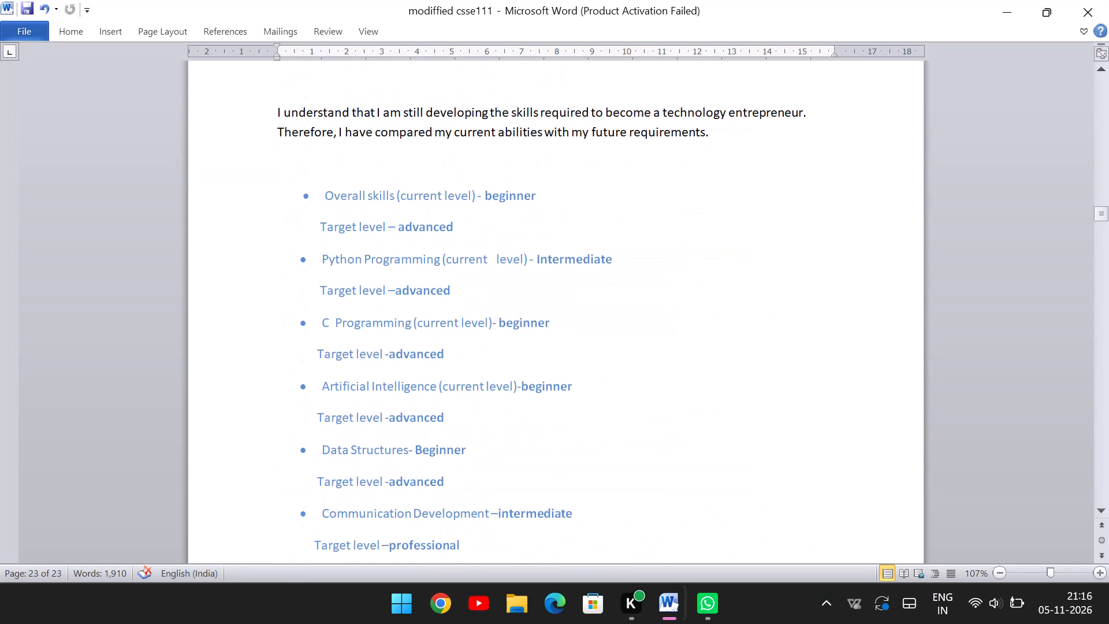
scroll(446, 328, "up", 5)
scroll(446, 328, "down", 10)
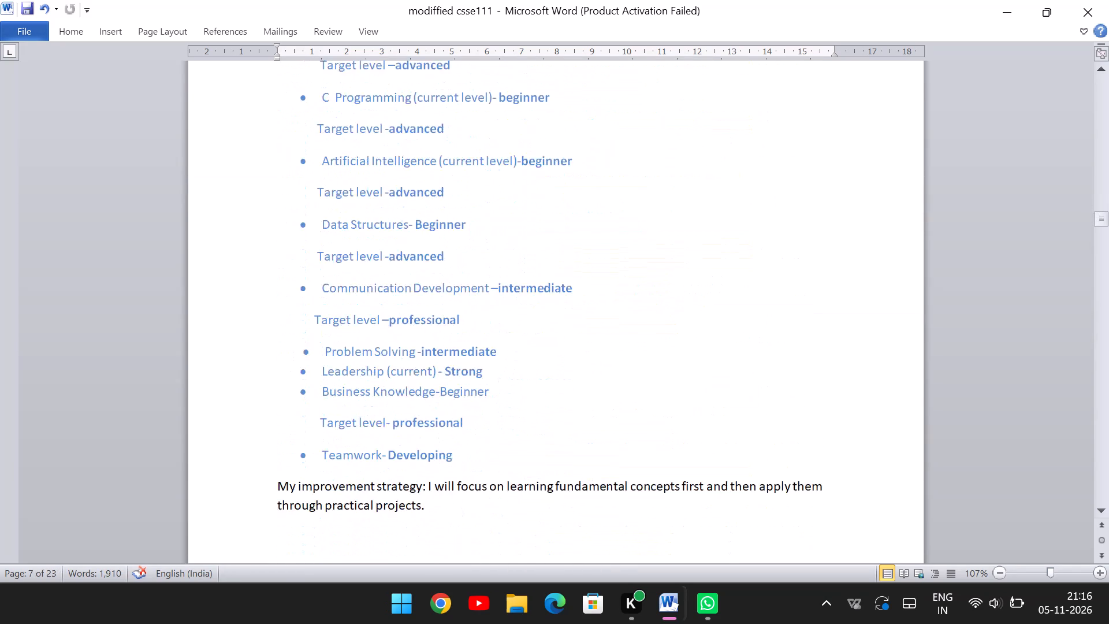
scroll(446, 328, "down", 3)
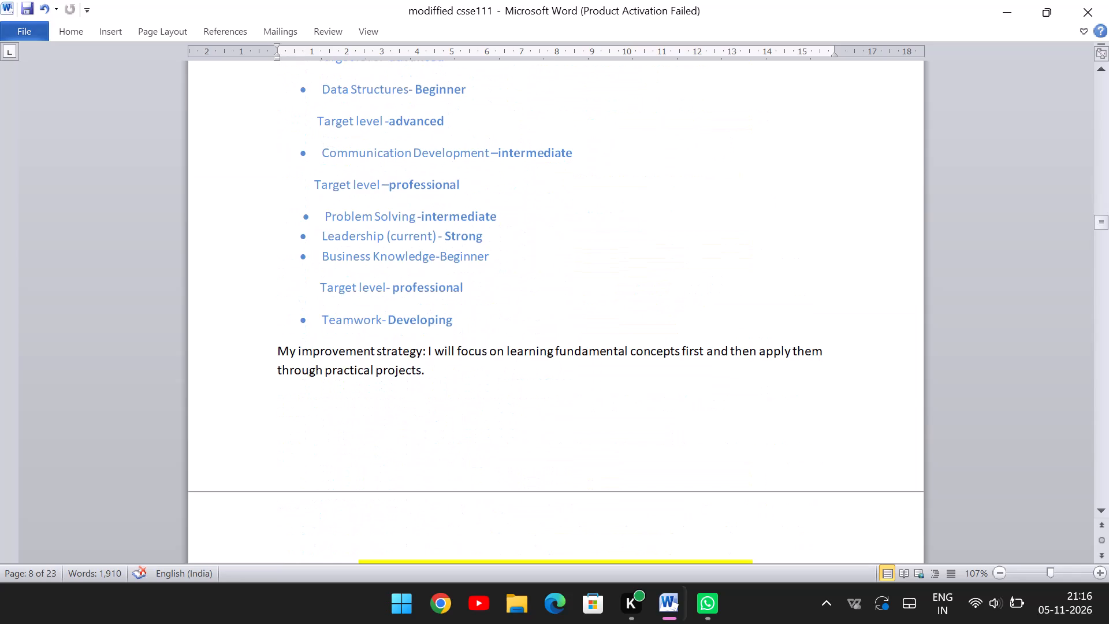
scroll(446, 328, "up", 10)
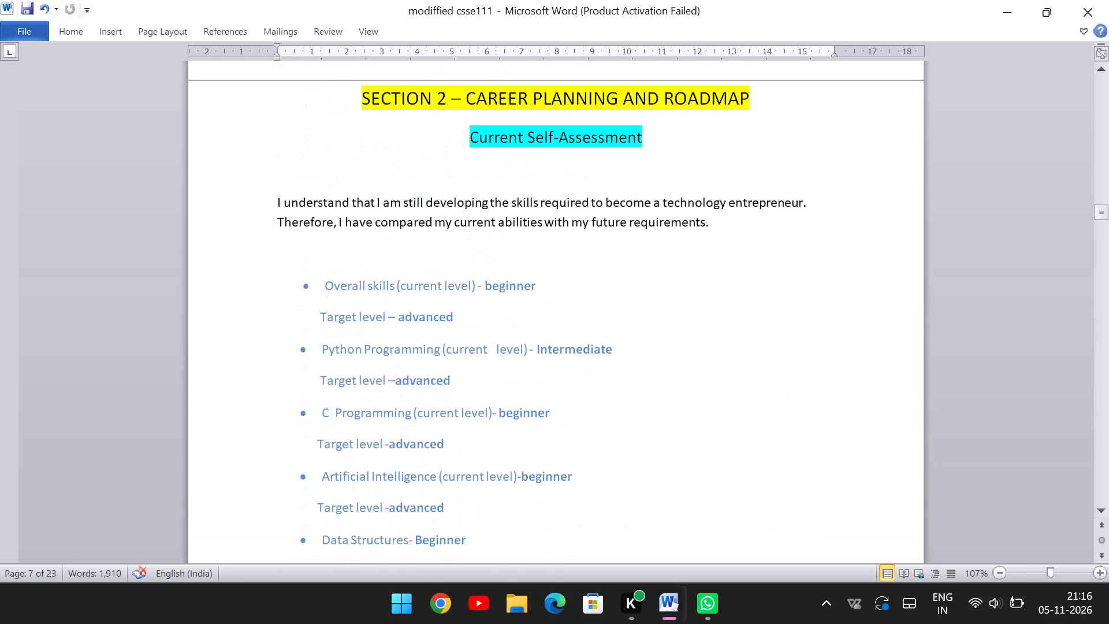
scroll(446, 328, "up", 14)
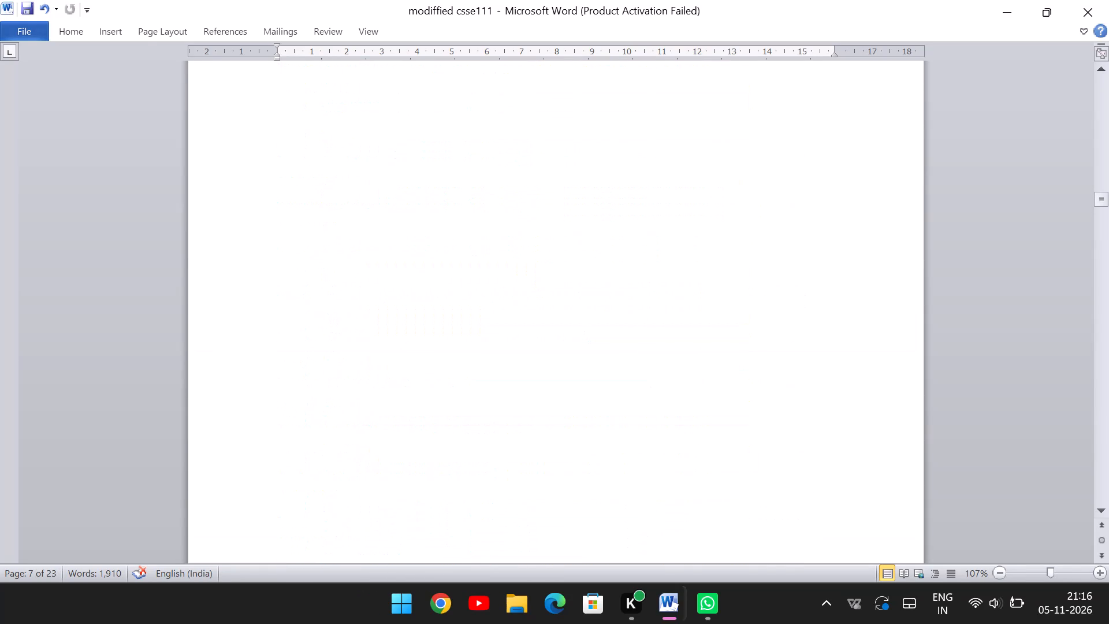
scroll(446, 328, "up", 18)
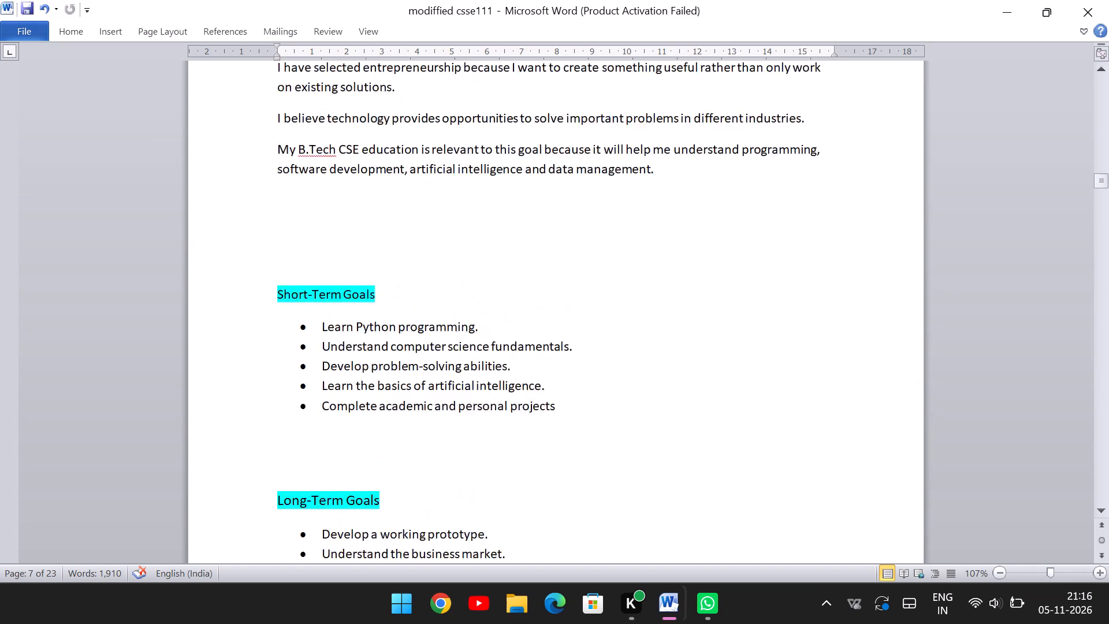
Check the headings and spacing around Long-Term Goals and Expected Challenges, and back up through Section 1 to the opening summary.
scroll(446, 328, "up", 2)
scroll(446, 328, "down", 12)
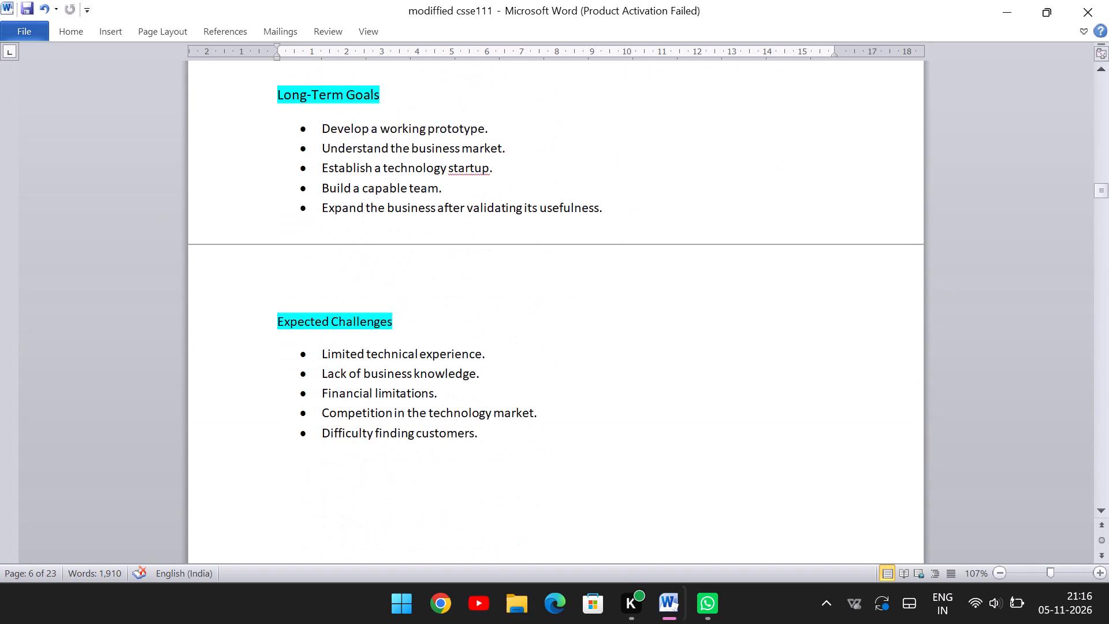
scroll(446, 328, "down", 5)
scroll(446, 328, "up", 20)
scroll(446, 328, "up", 3)
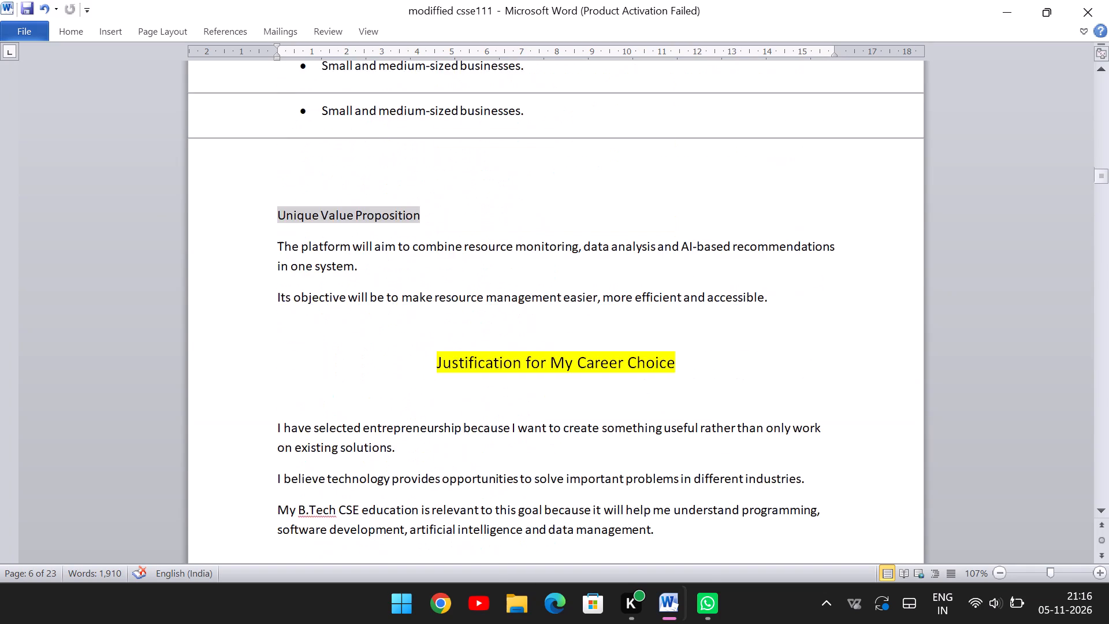
scroll(446, 328, "up", 7)
scroll(446, 328, "down", 9)
scroll(446, 328, "up", 9)
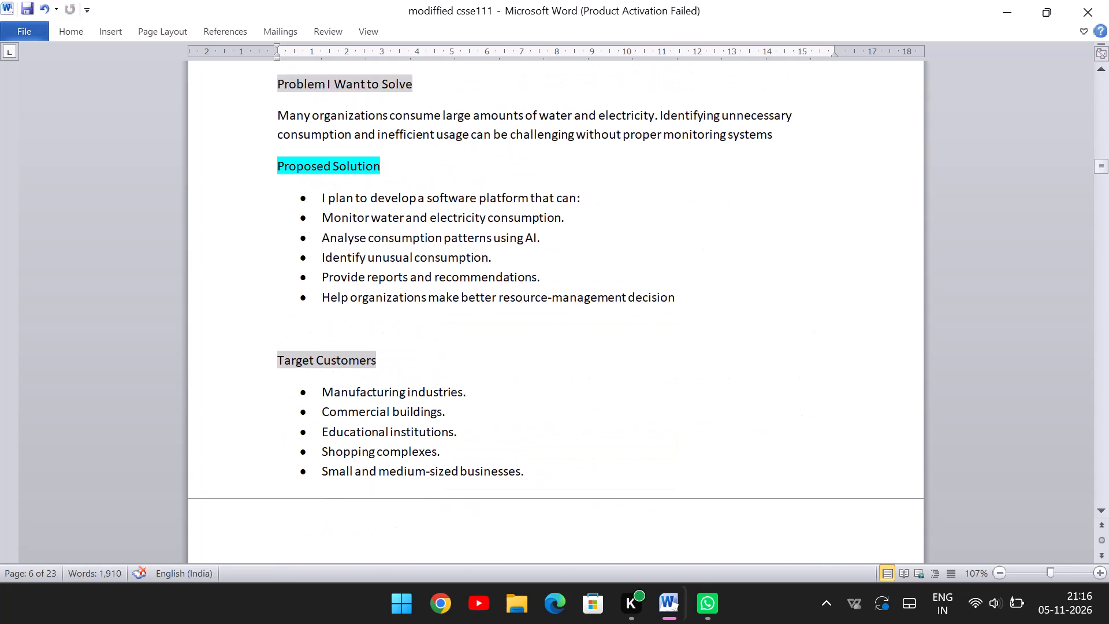
scroll(446, 328, "up", 20)
scroll(446, 328, "up", 10)
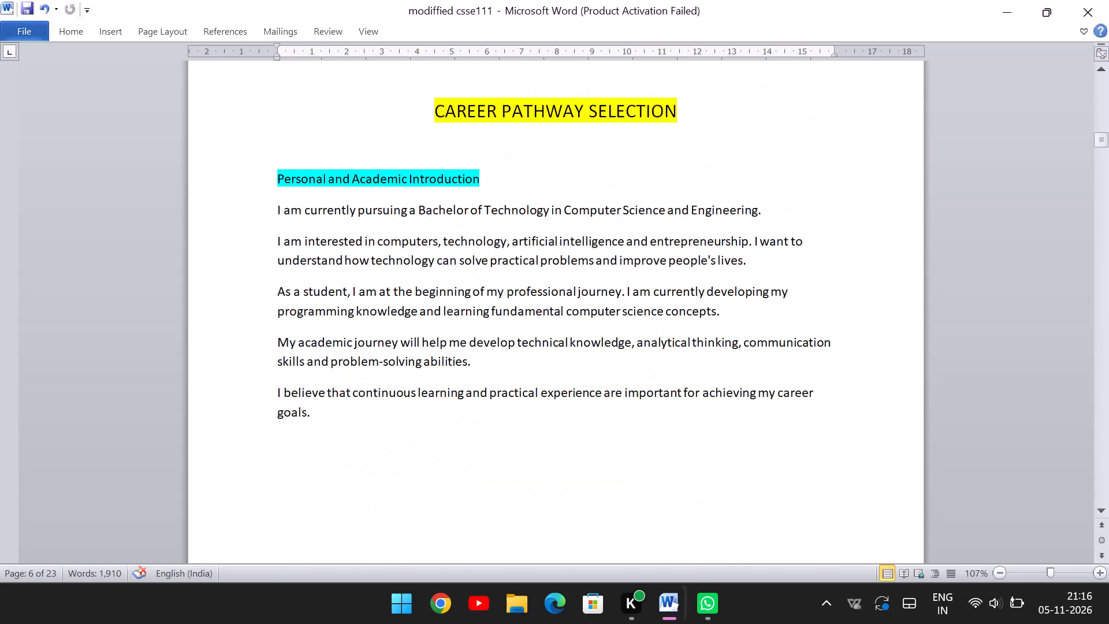
scroll(446, 328, "up", 8)
scroll(446, 328, "up", 16)
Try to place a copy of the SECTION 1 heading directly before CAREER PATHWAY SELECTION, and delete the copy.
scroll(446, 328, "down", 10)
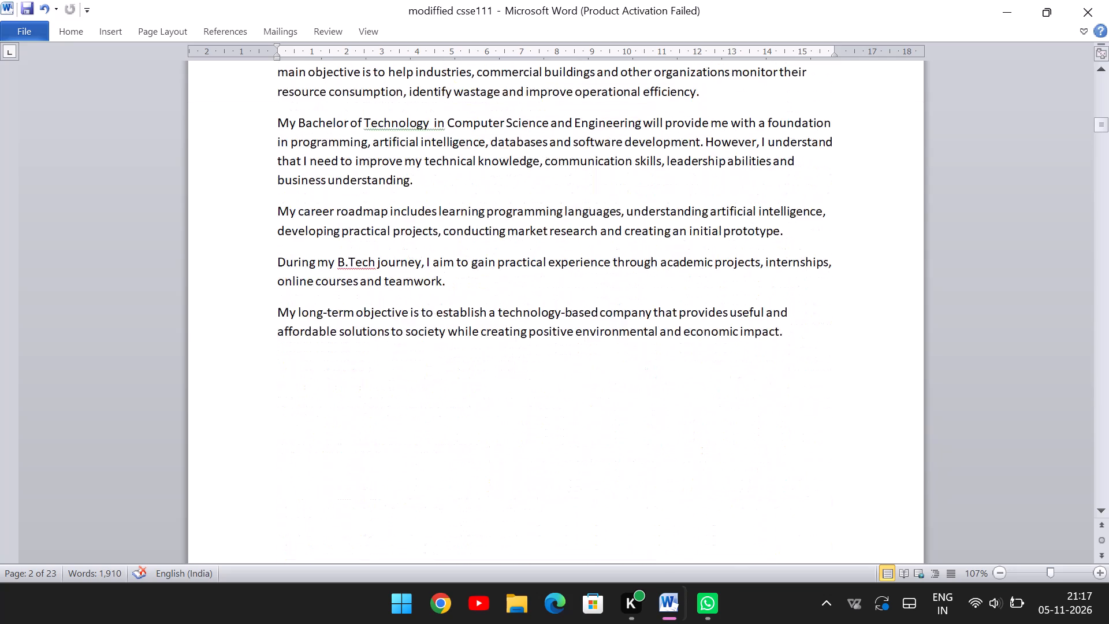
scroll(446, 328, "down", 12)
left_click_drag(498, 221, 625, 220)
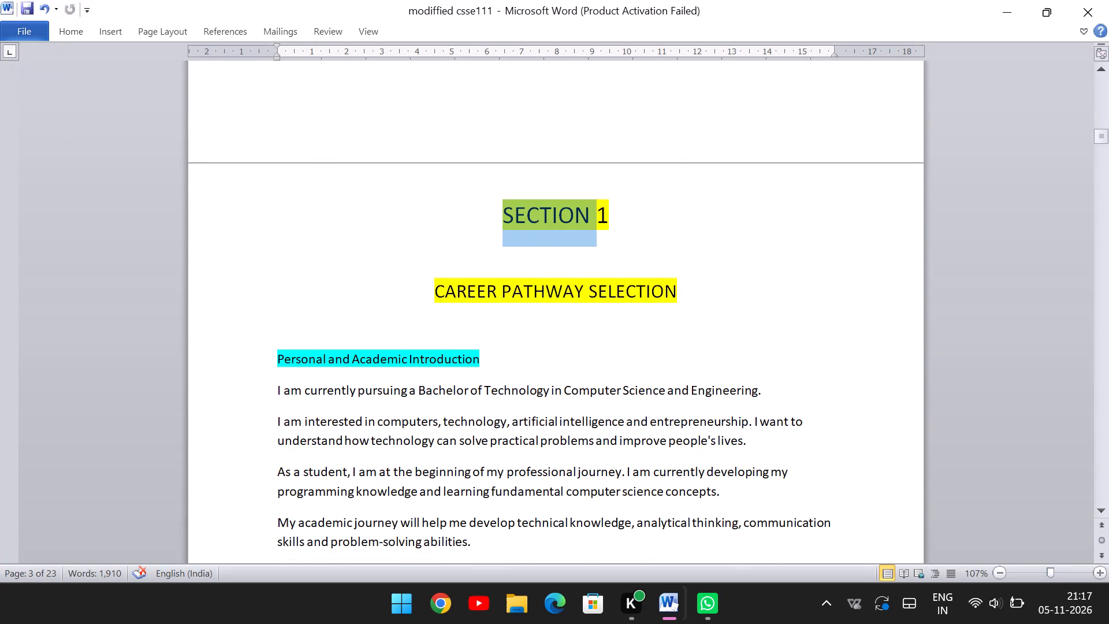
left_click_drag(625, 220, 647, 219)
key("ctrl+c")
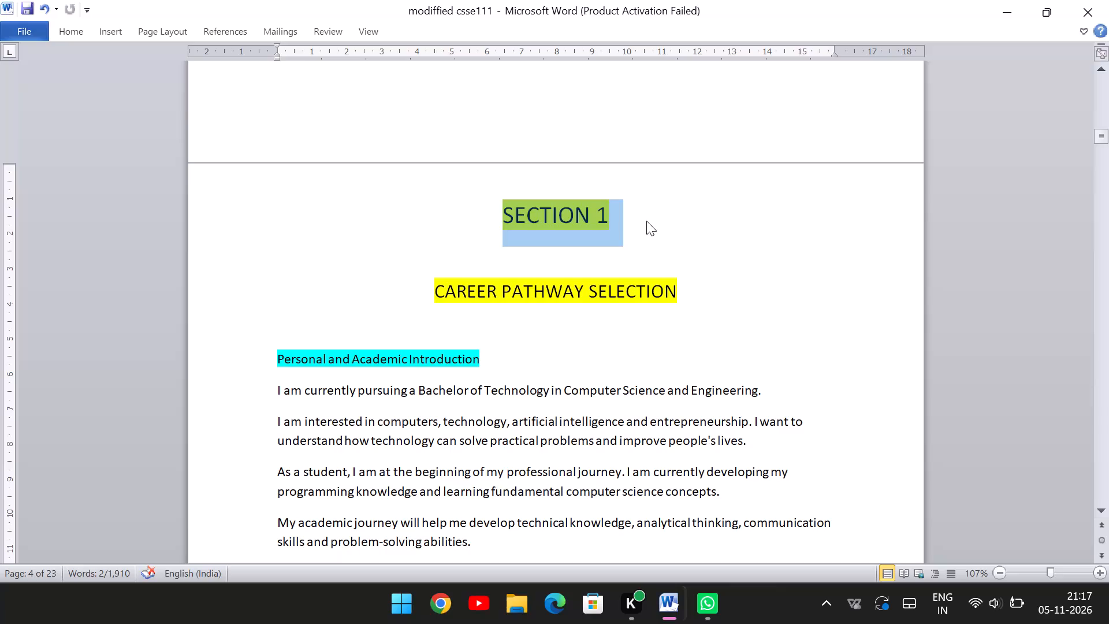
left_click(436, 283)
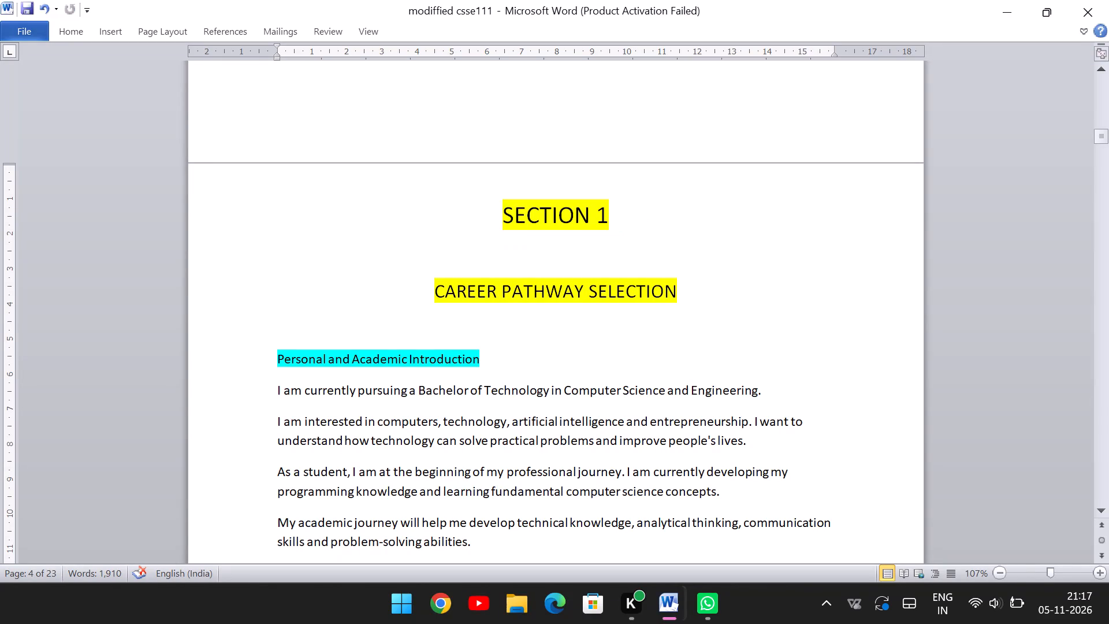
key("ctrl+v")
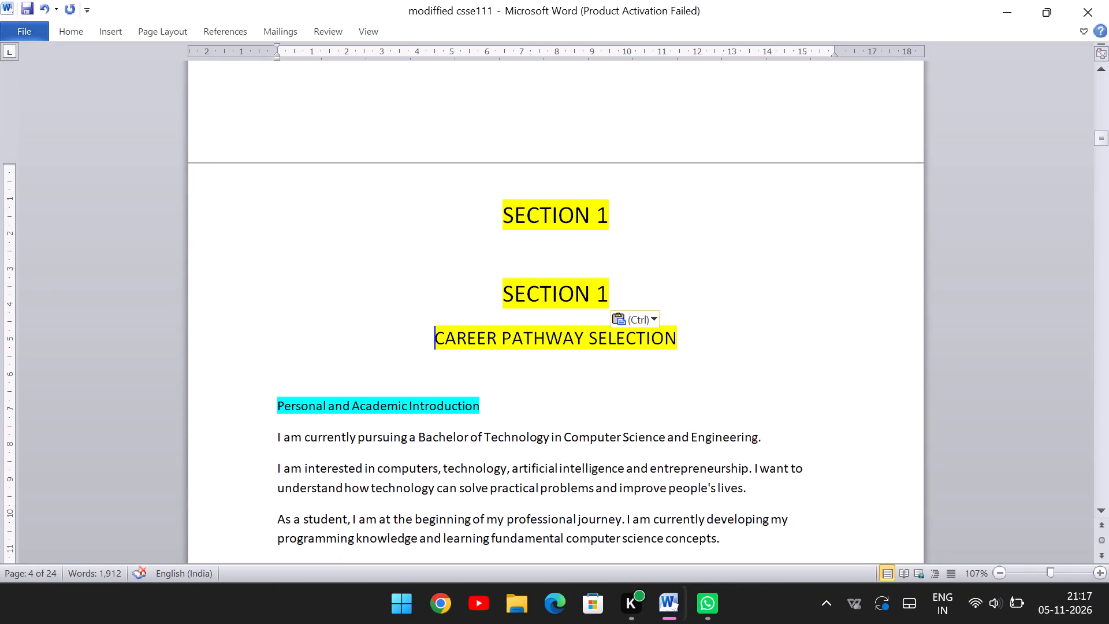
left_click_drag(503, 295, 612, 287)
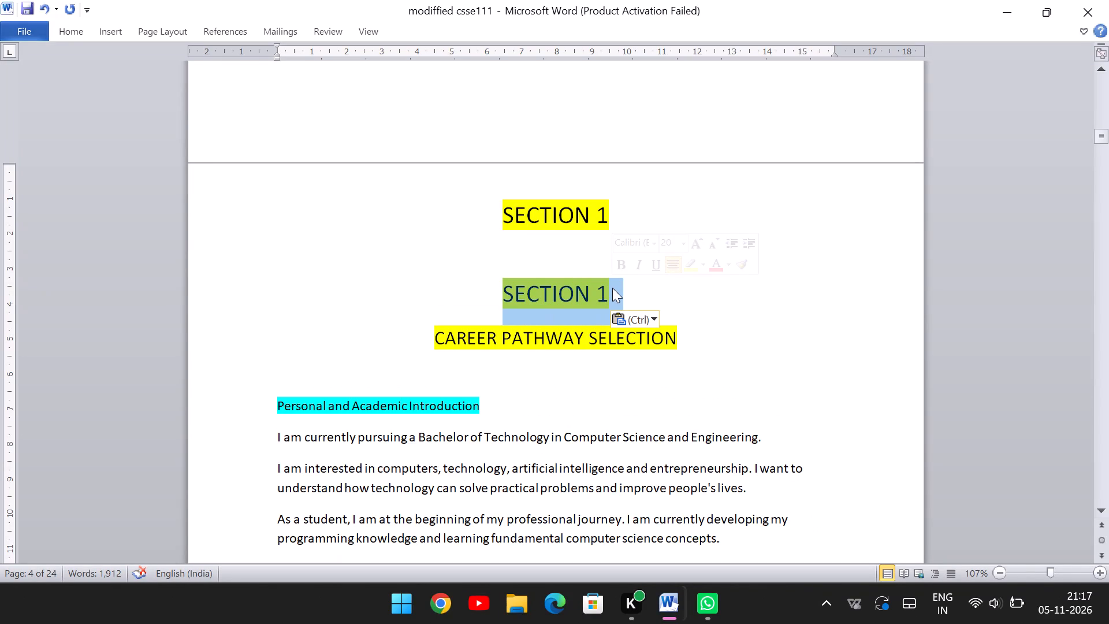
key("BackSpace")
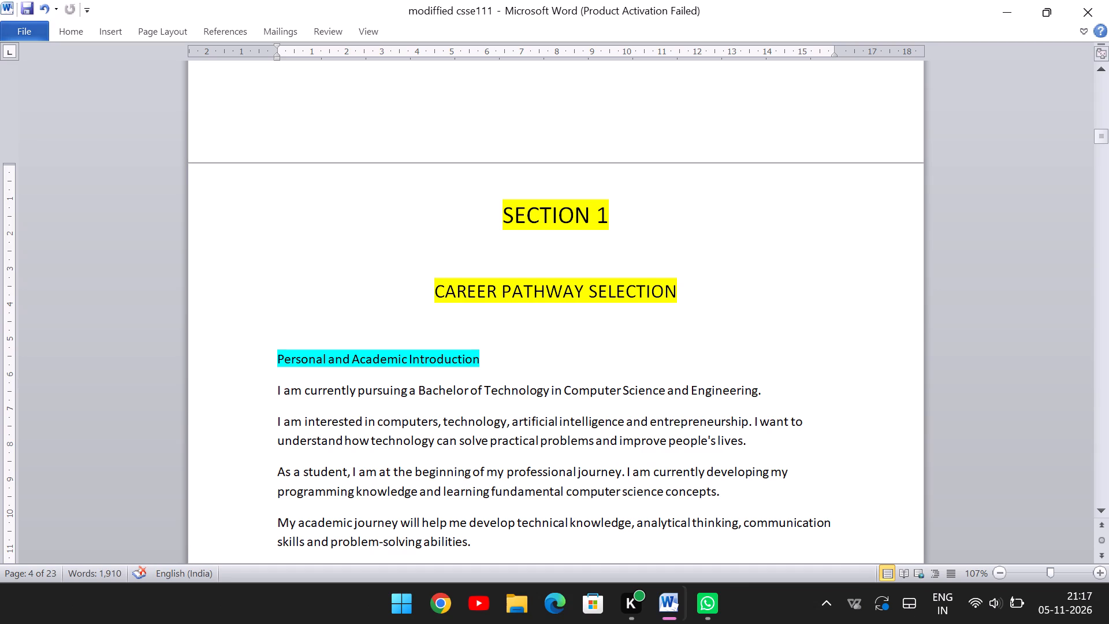
Insert "Section 1-" in front of the CAREER PATHWAY SELECTION heading.
type("sec")
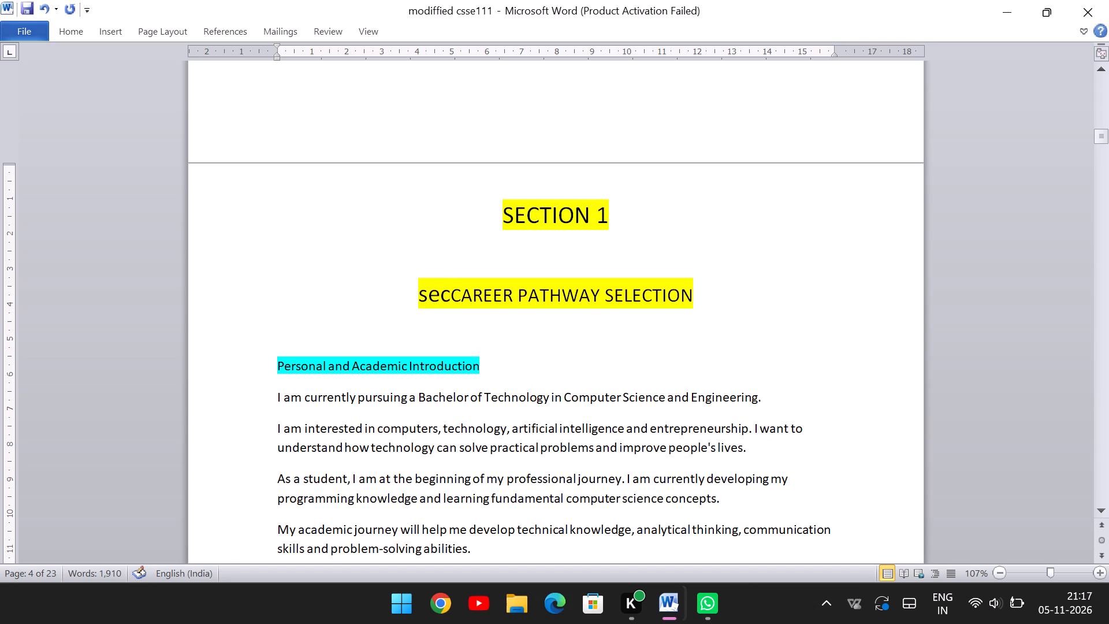
type("ion")
key("space")
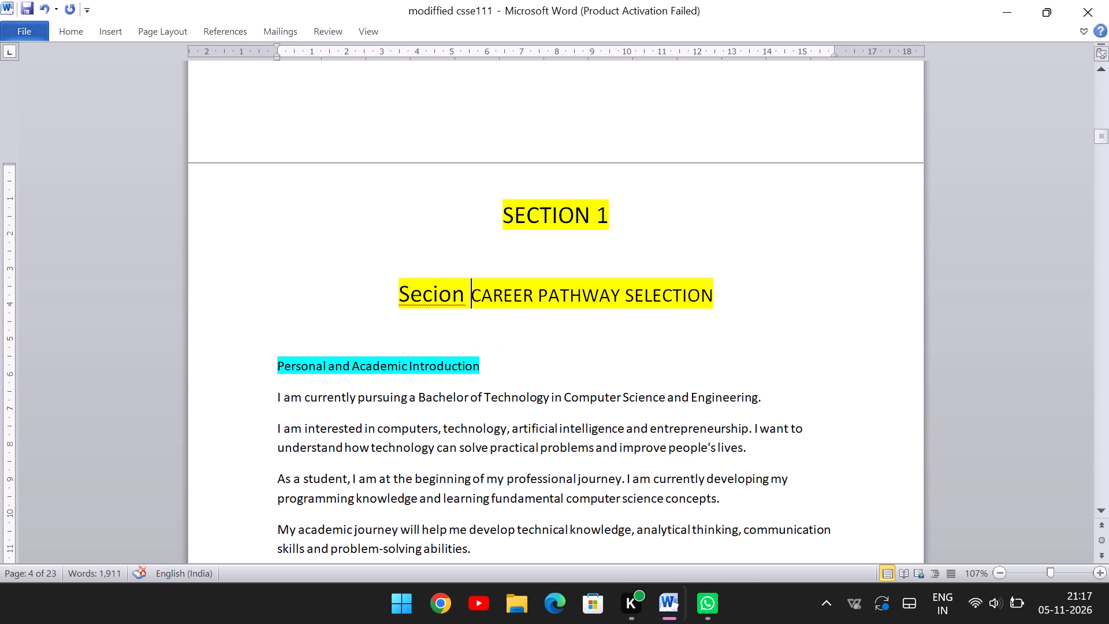
key("BackSpace")
key("BackSpace")
key("BackSpace")
key("BackSpace")
key("BackSpace")
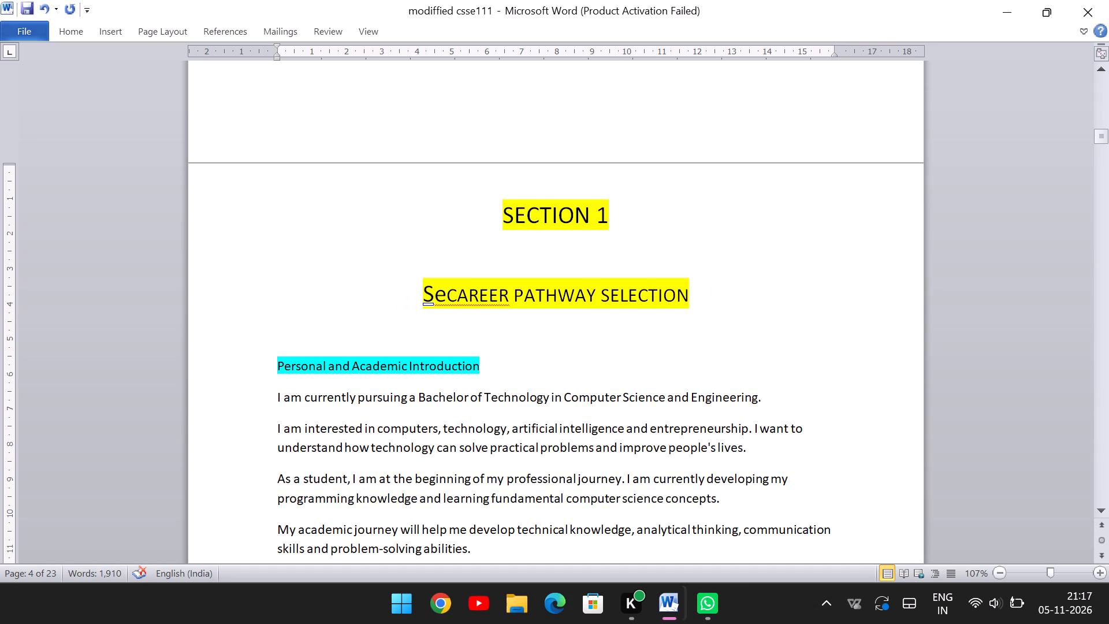
type("ction")
key("space")
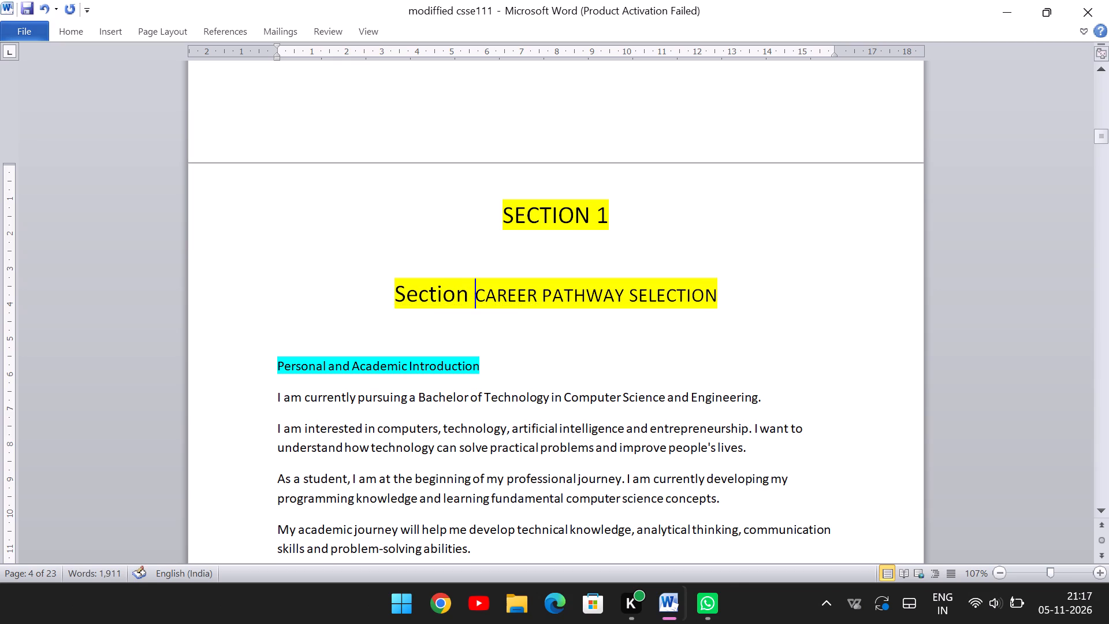
type("1-")
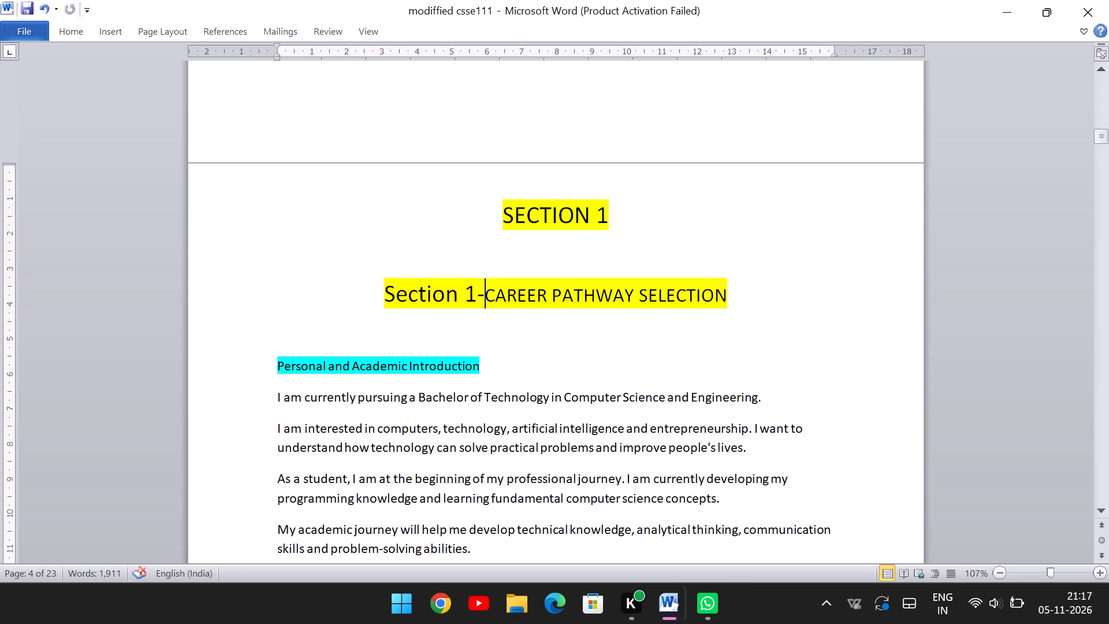
Rewrite the word "Section" in the combined career pathway heading in capitals as "SECTION".
left_click_drag(399, 295, 458, 294)
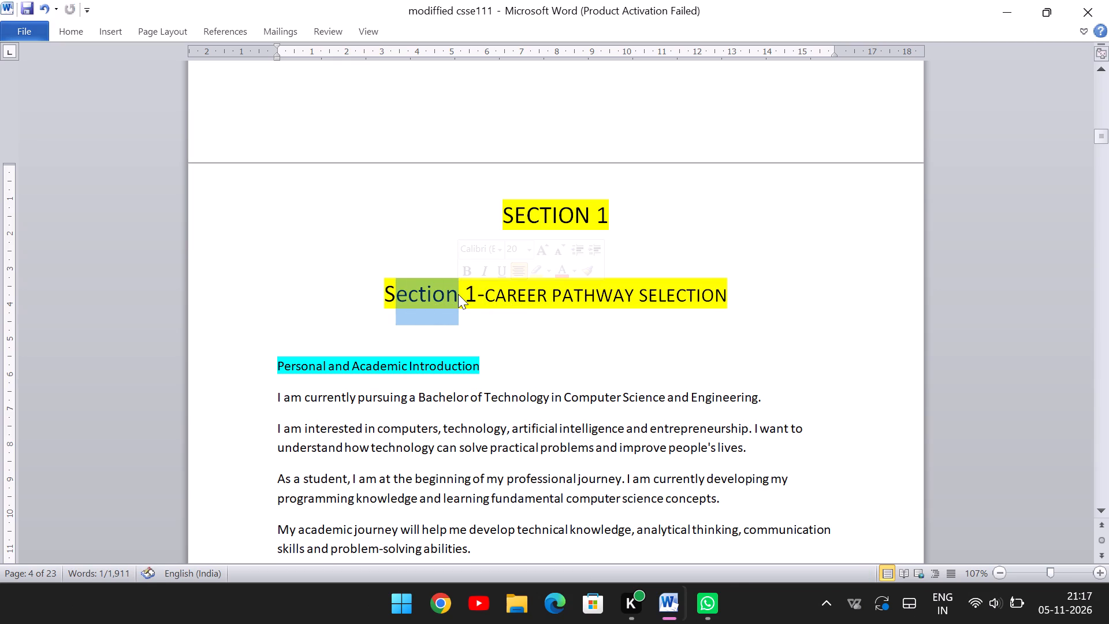
left_click(461, 278)
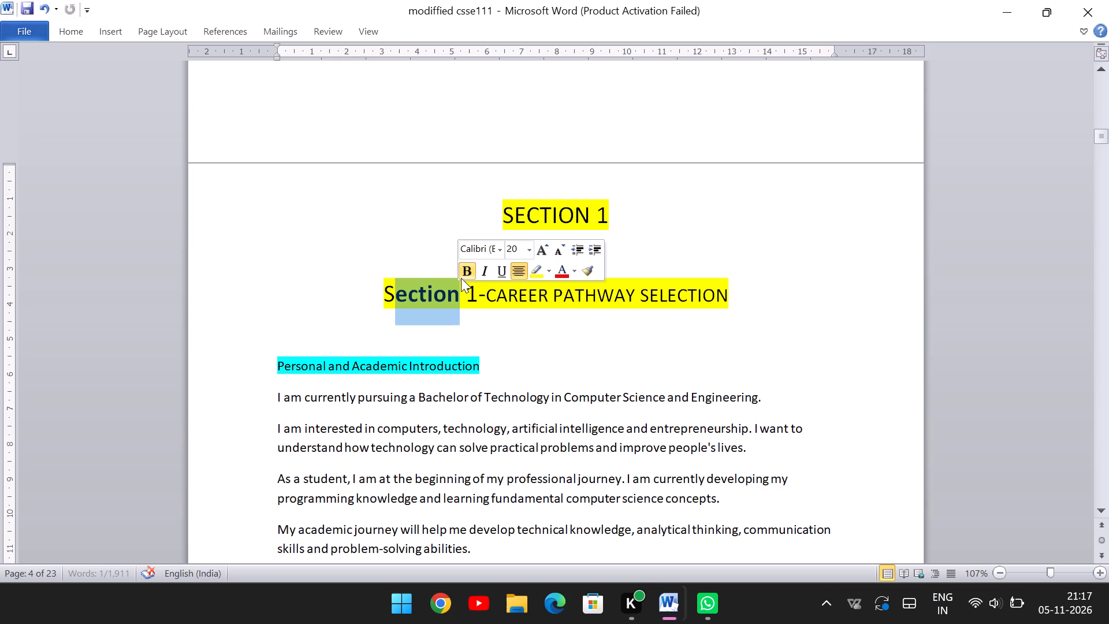
left_click(461, 278)
key("BackSpace")
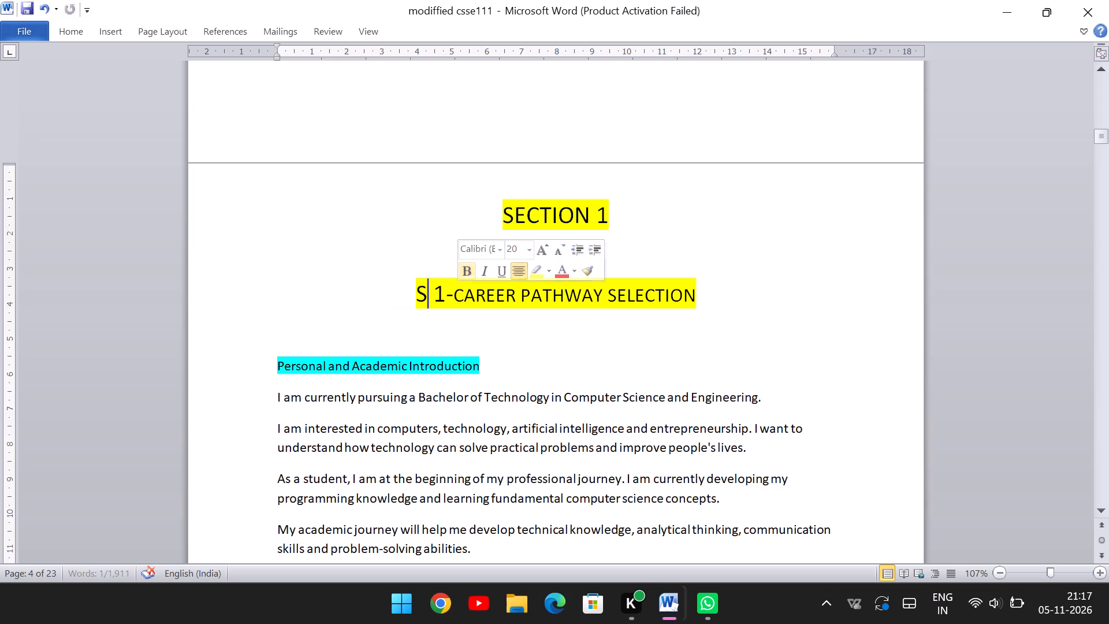
type("ECTION")
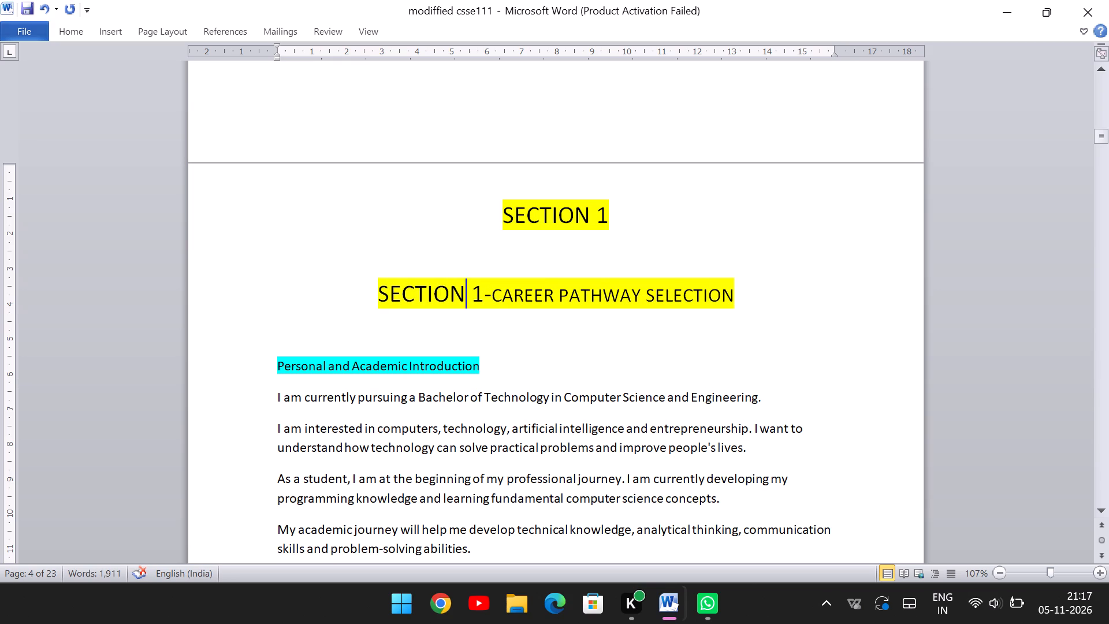
Shrink the "SECTION 1" text in the combined heading by two font sizes to match CAREER PATHWAY SELECTION.
left_click_drag(481, 295, 478, 295)
left_click_drag(478, 295, 425, 291)
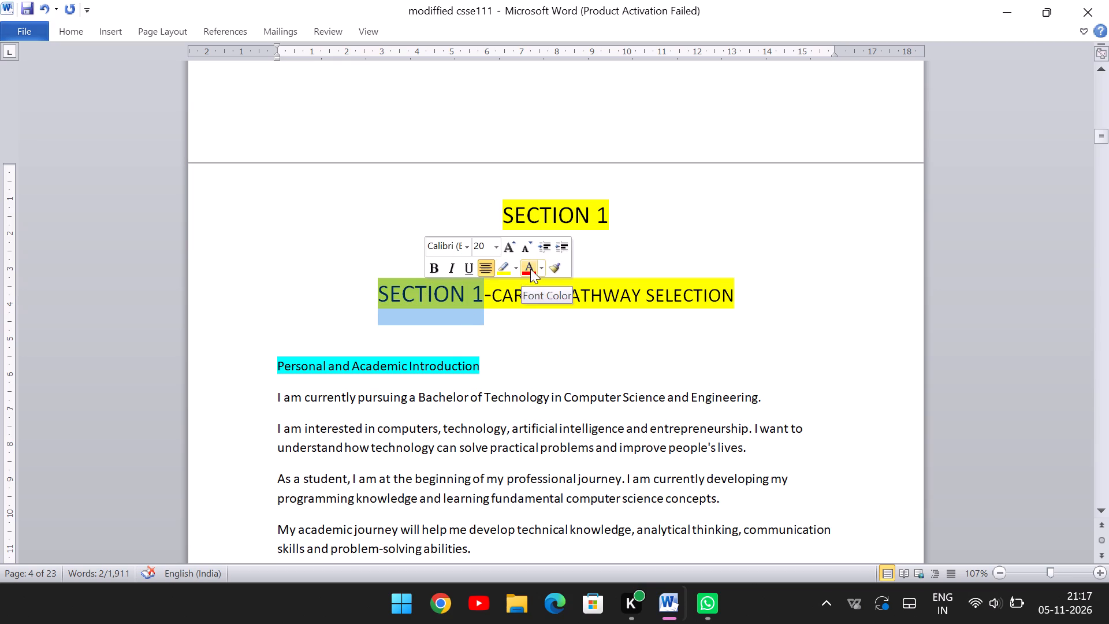
left_click(524, 247)
left_click(524, 247)
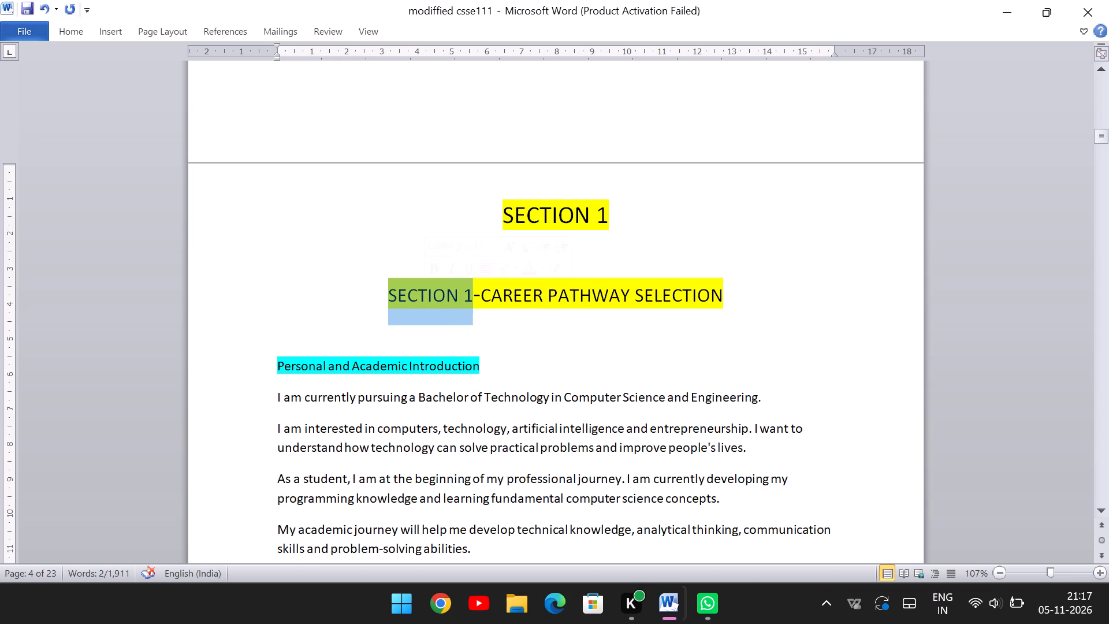
left_click(531, 349)
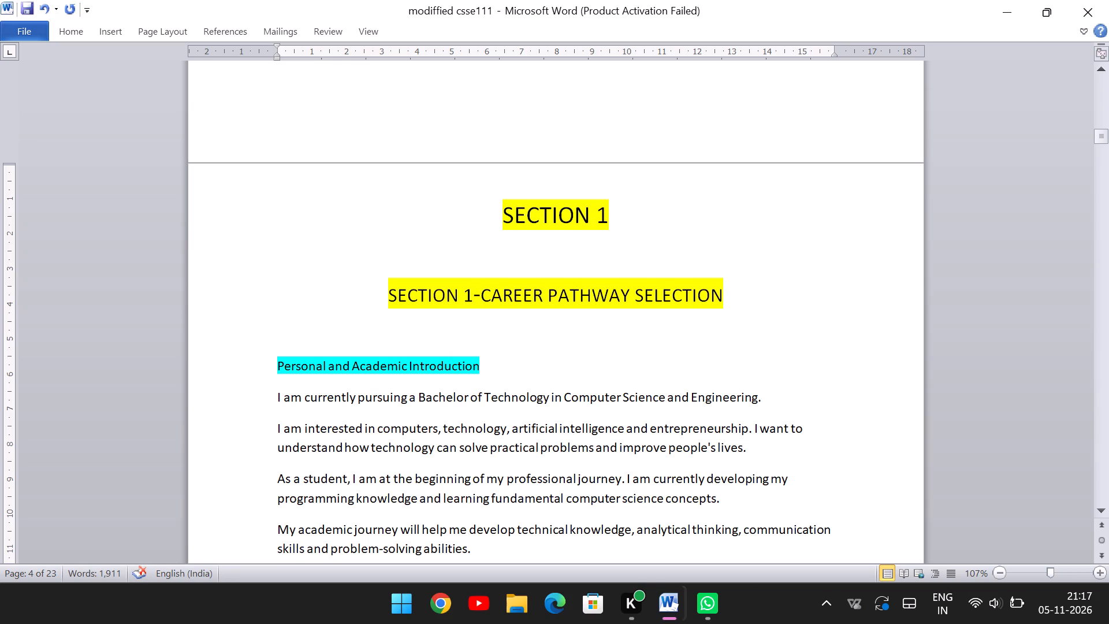
Delete the separate SECTION 1 heading above the combined heading, along with the empty line it leaves.
left_click_drag(487, 218, 668, 203)
key("BackSpace")
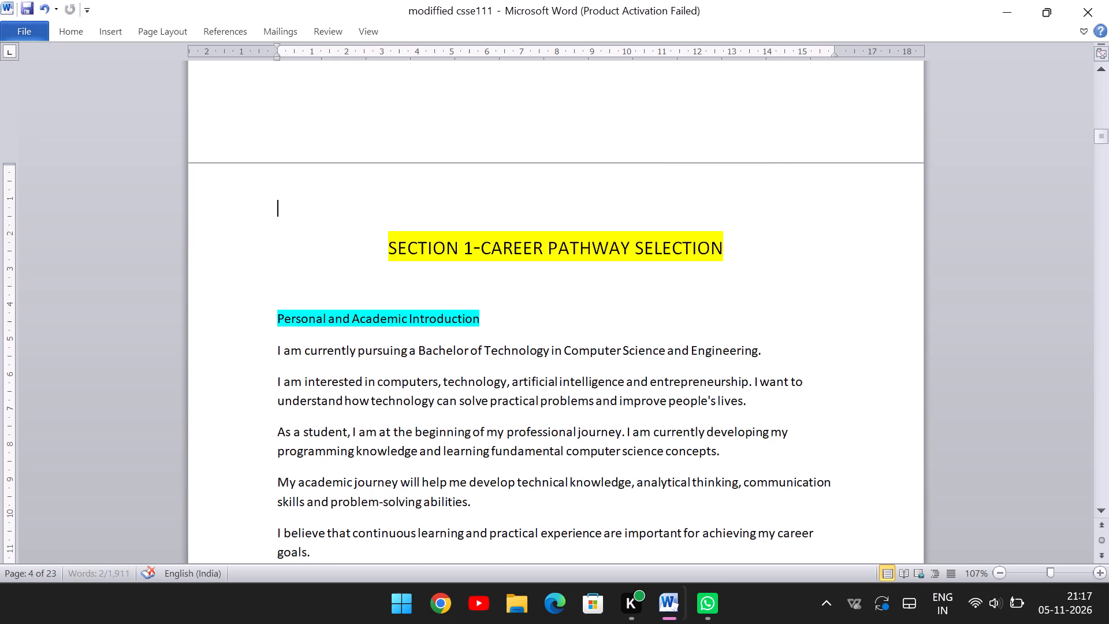
key("BackSpace")
Correct the extra space in the "Proposed Start up Name" line by applying the grammar suggestion "Proposed Start".
scroll(661, 211, "down", 15)
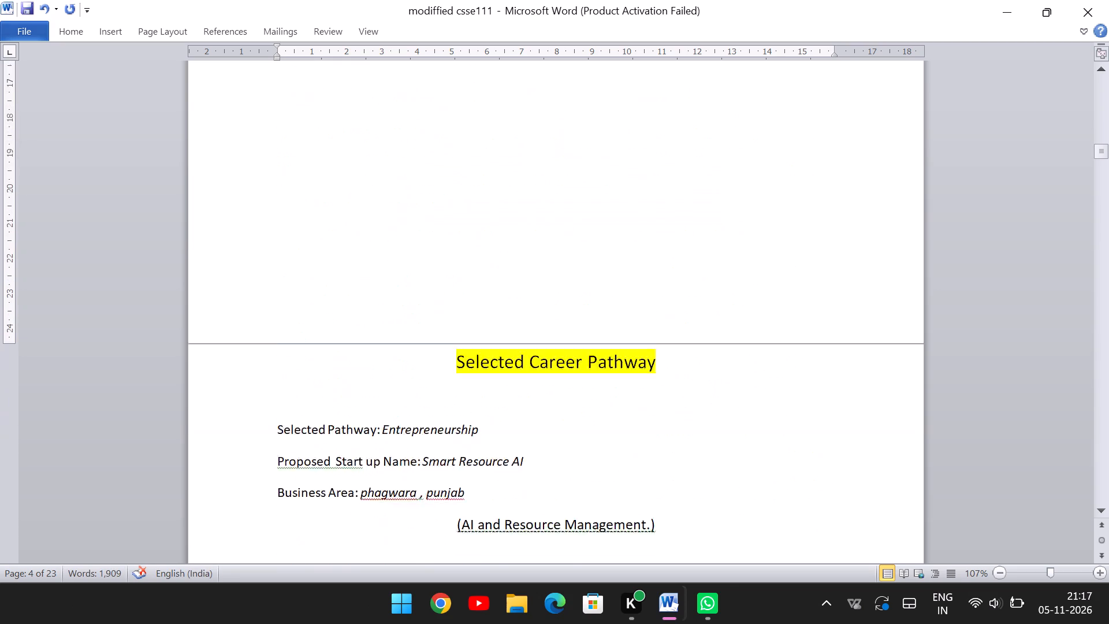
scroll(651, 252, "down", 7)
scroll(616, 255, "up", 4)
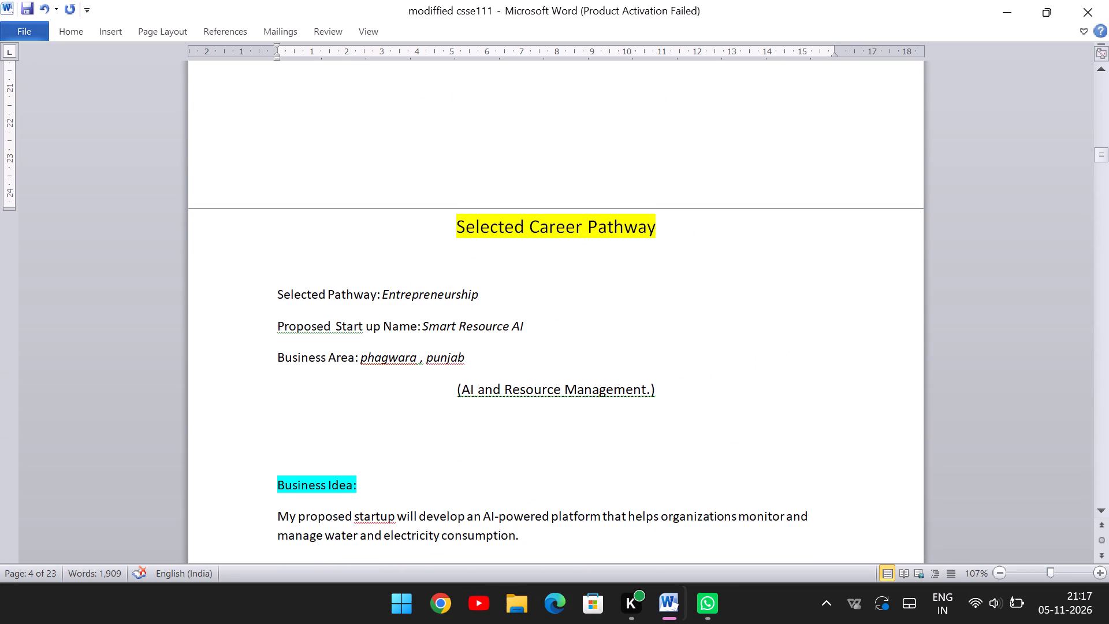
left_click(332, 330)
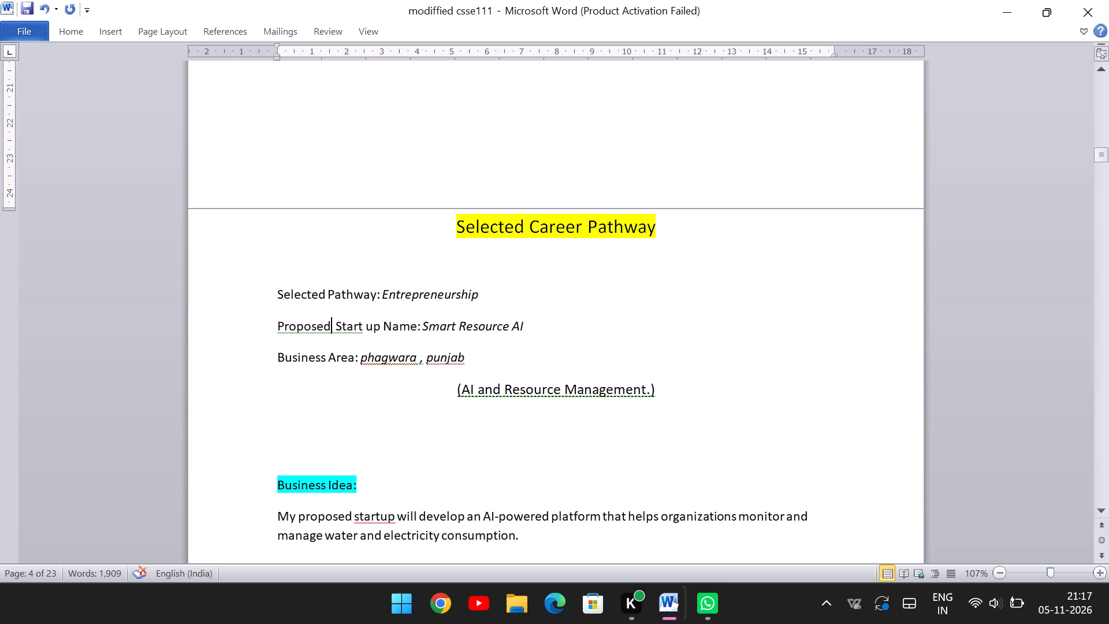
left_click_drag(328, 330, 245, 321)
right_click(332, 332)
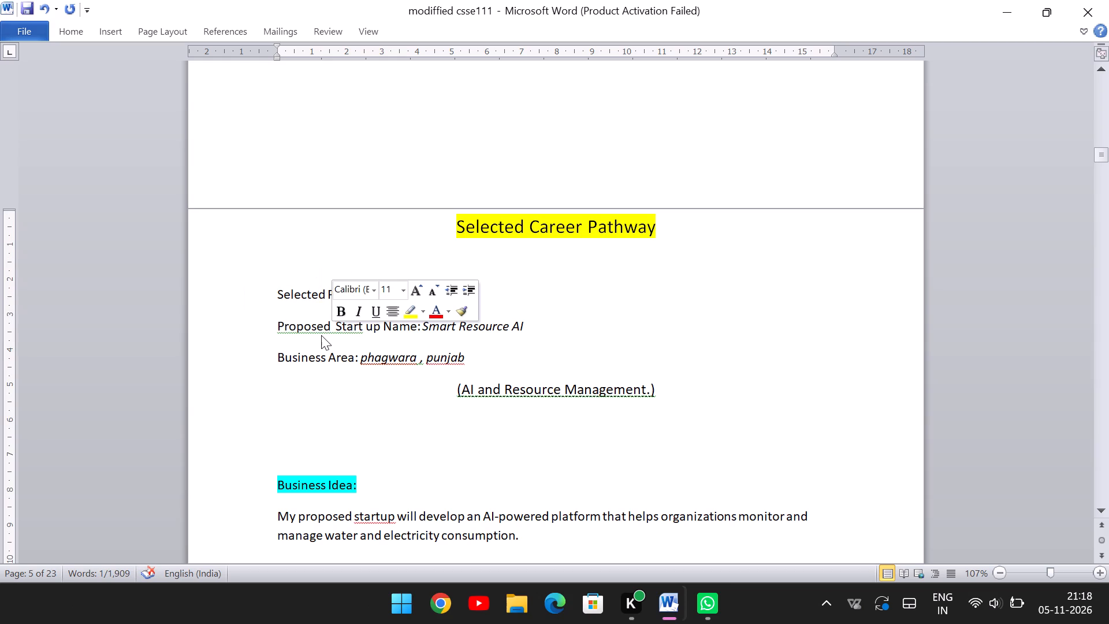
left_click(401, 381)
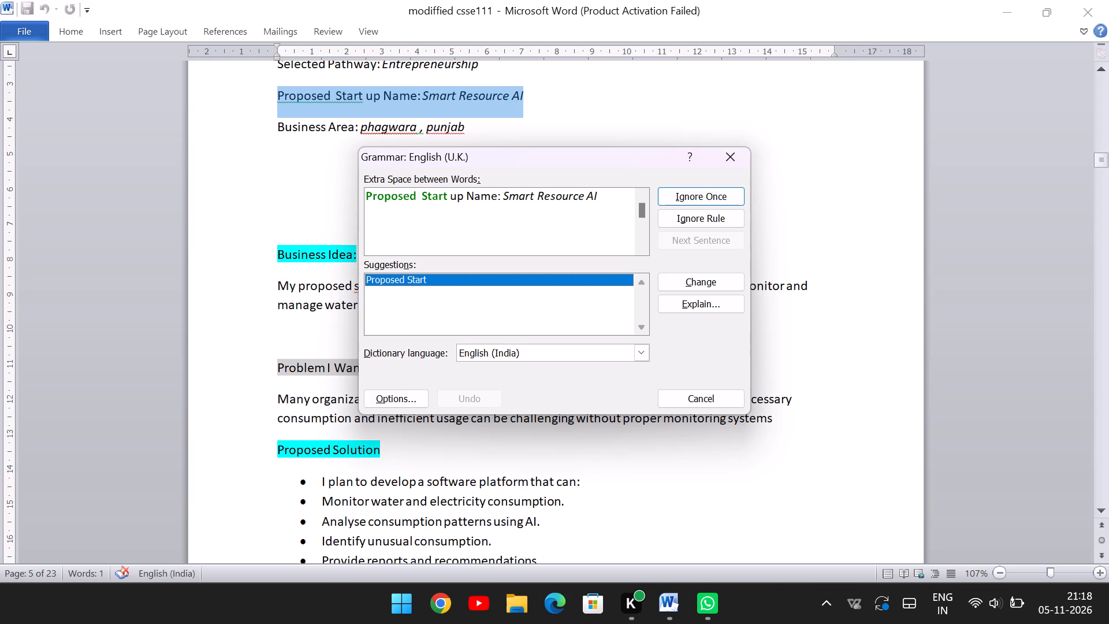
left_click(449, 280)
left_click(686, 280)
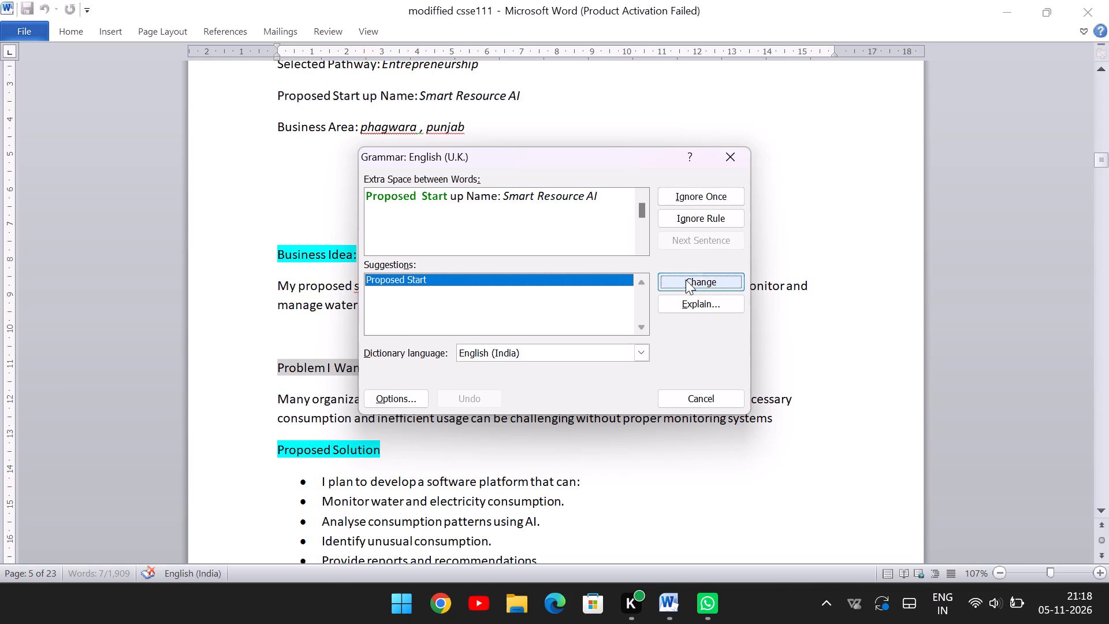
scroll(412, 252, "up", 1)
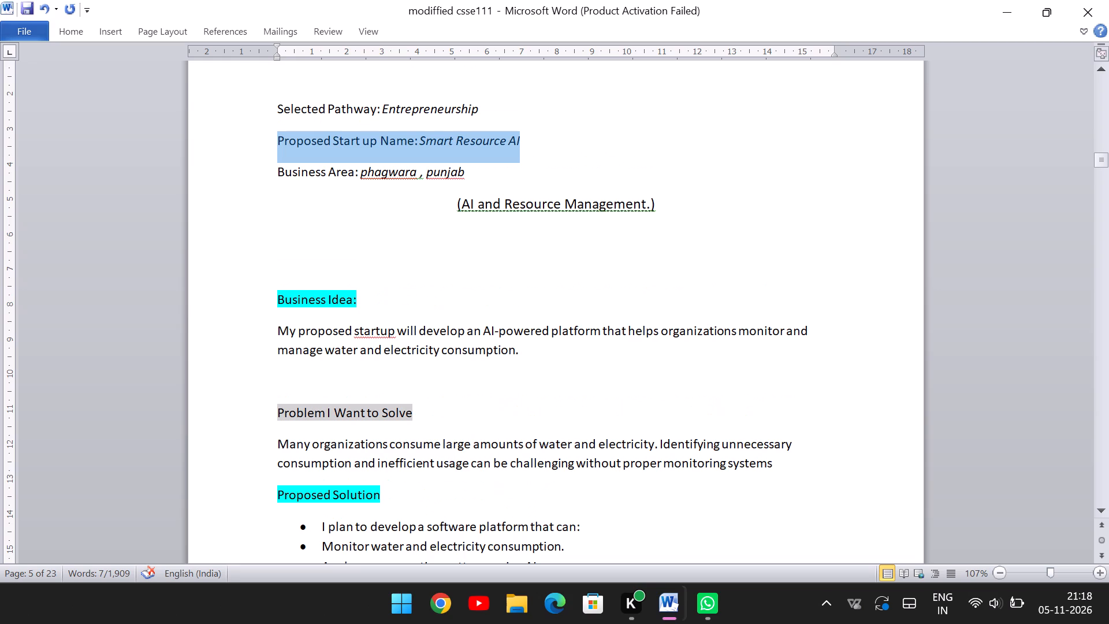
left_click(407, 233)
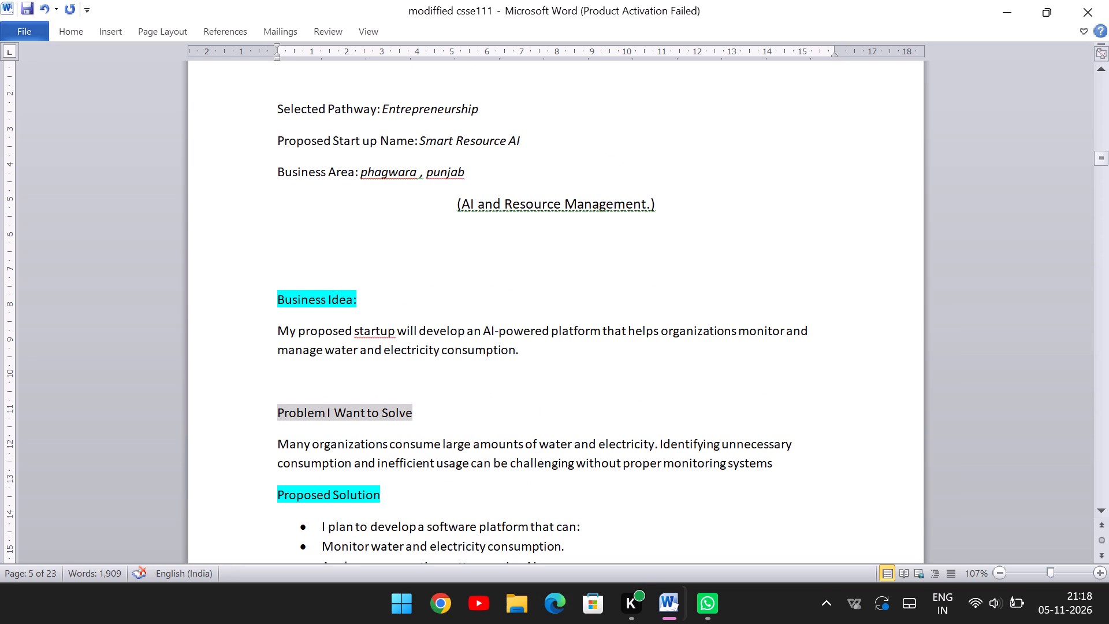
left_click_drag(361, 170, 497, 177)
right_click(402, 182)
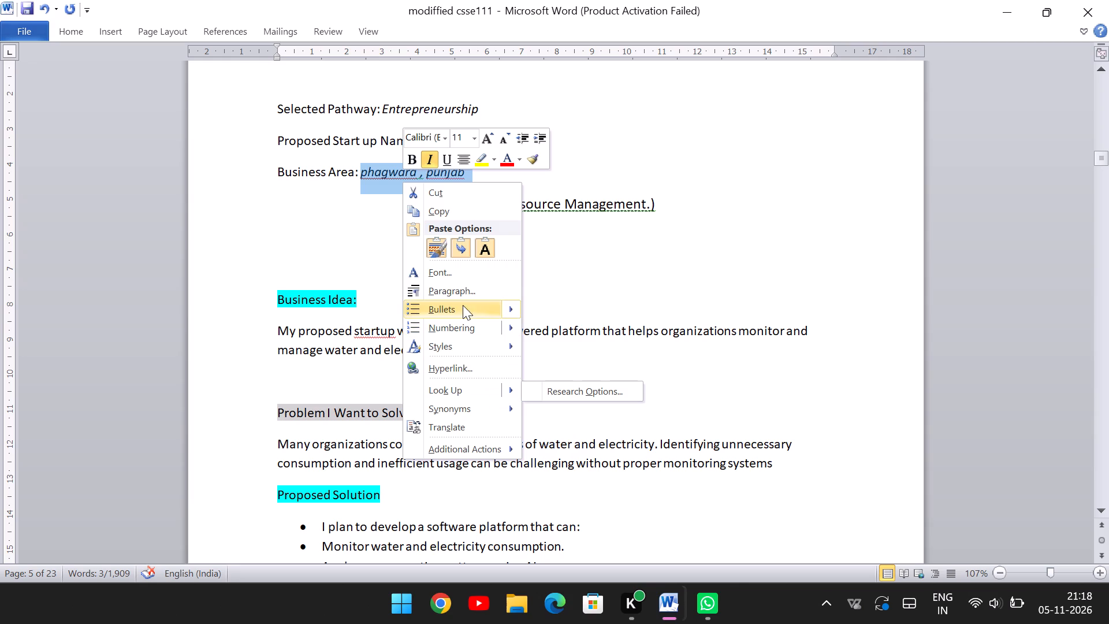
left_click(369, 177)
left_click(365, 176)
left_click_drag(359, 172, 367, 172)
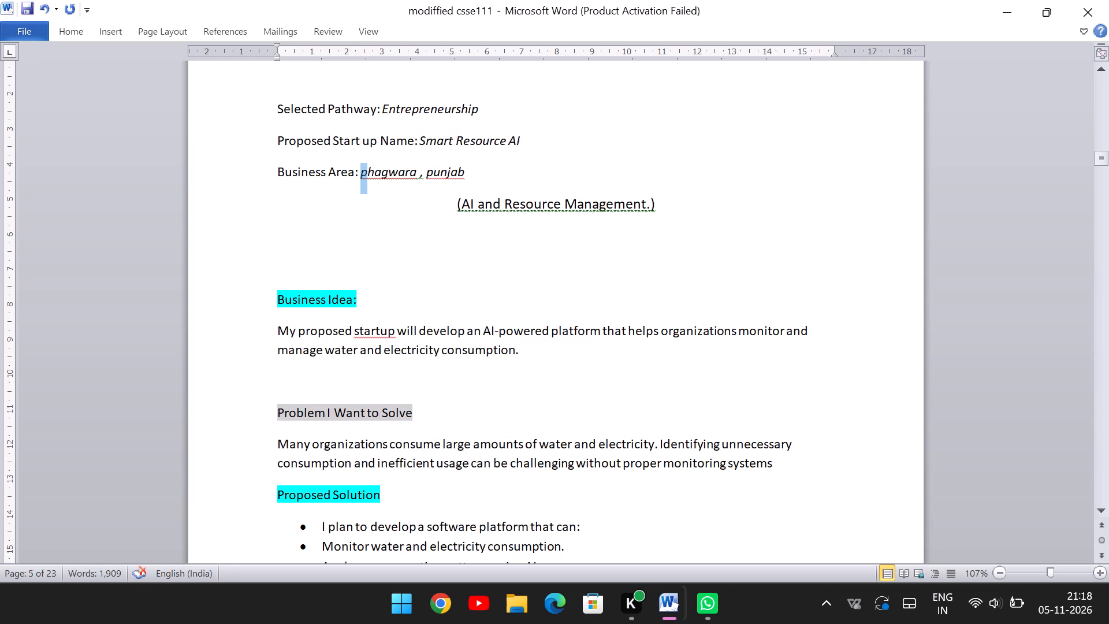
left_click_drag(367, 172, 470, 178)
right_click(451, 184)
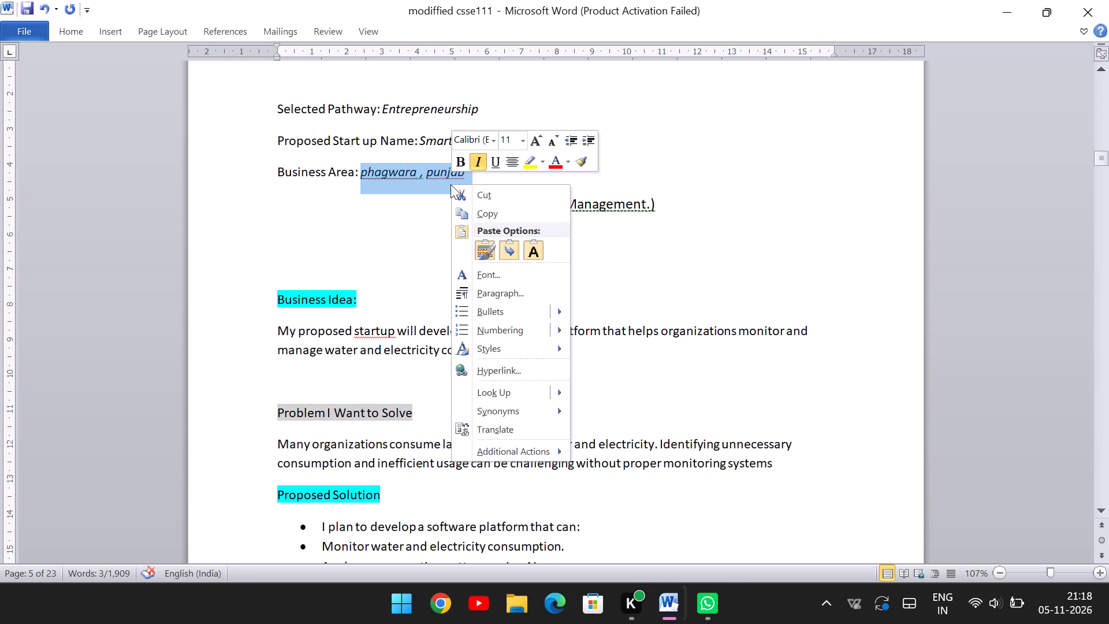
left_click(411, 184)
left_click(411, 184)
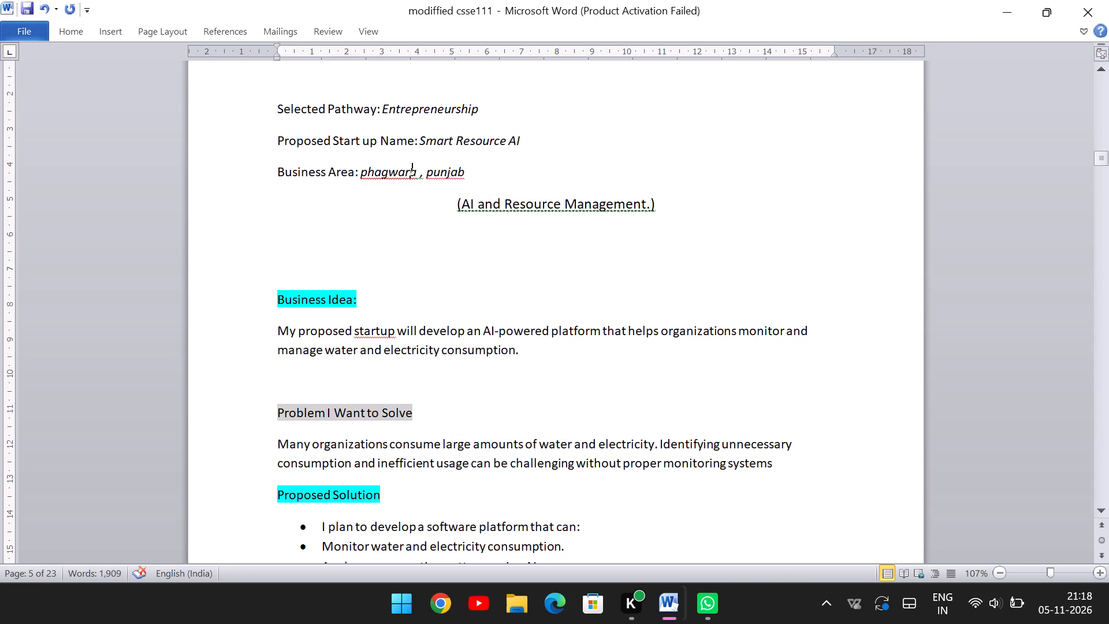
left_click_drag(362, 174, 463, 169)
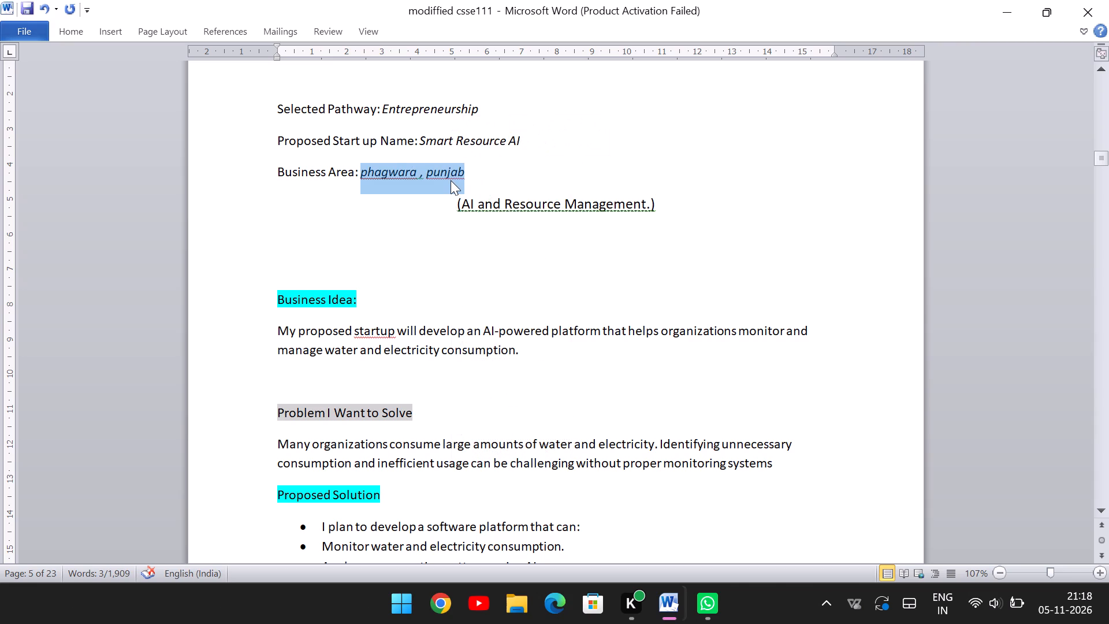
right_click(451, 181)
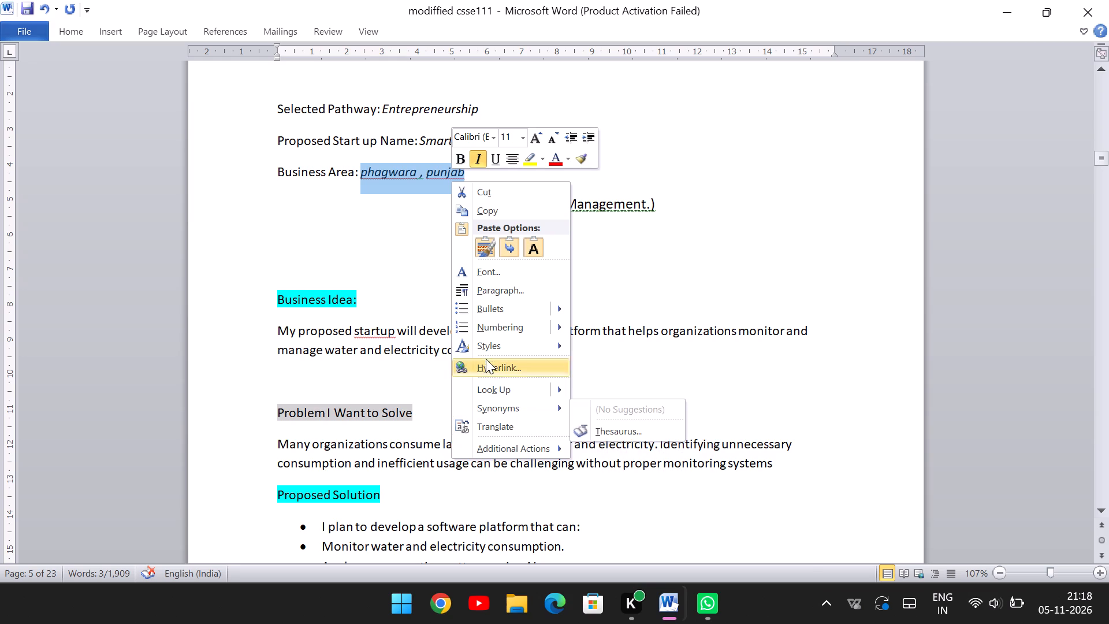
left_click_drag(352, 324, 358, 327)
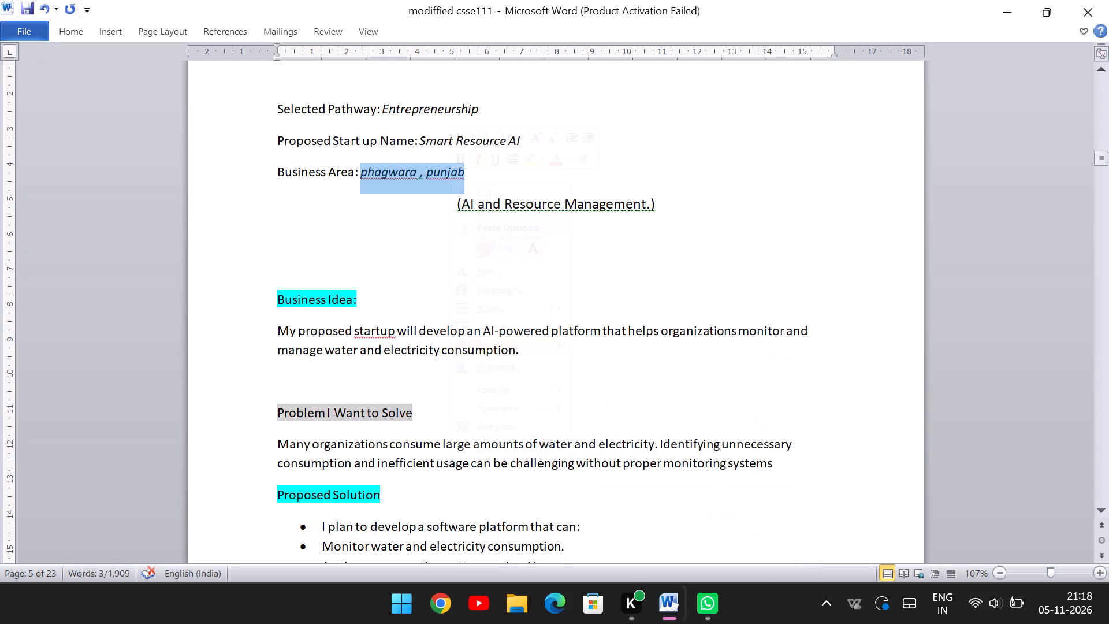
Change "startup" in the Business Idea paragraph to the capitalised two-word form "Start up".
left_click(358, 336)
key("BackSpace")
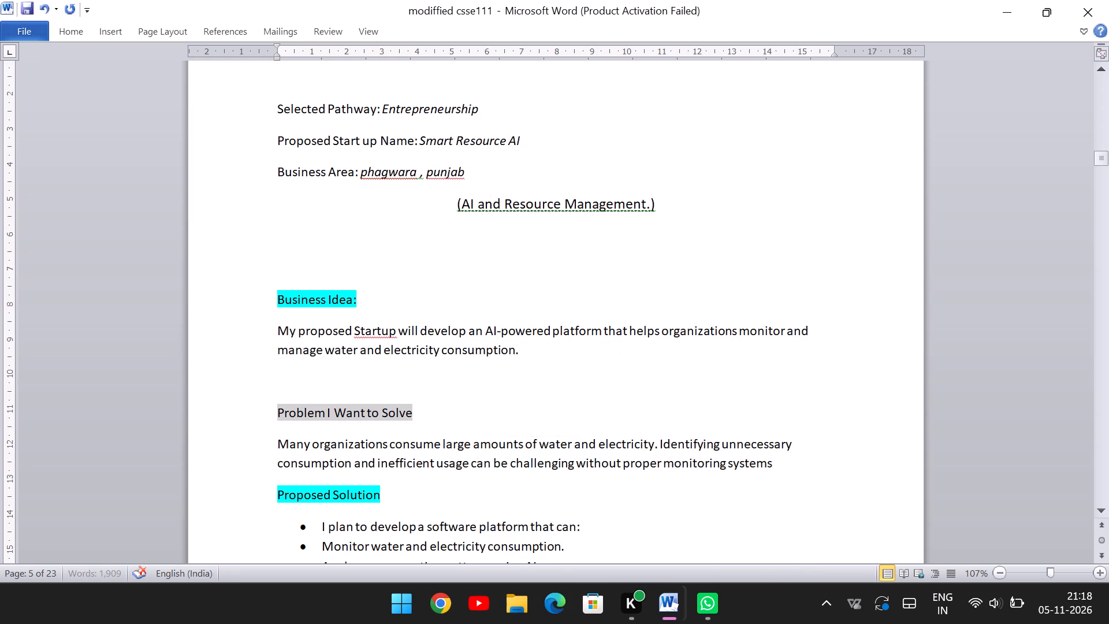
left_click(382, 332)
key("space")
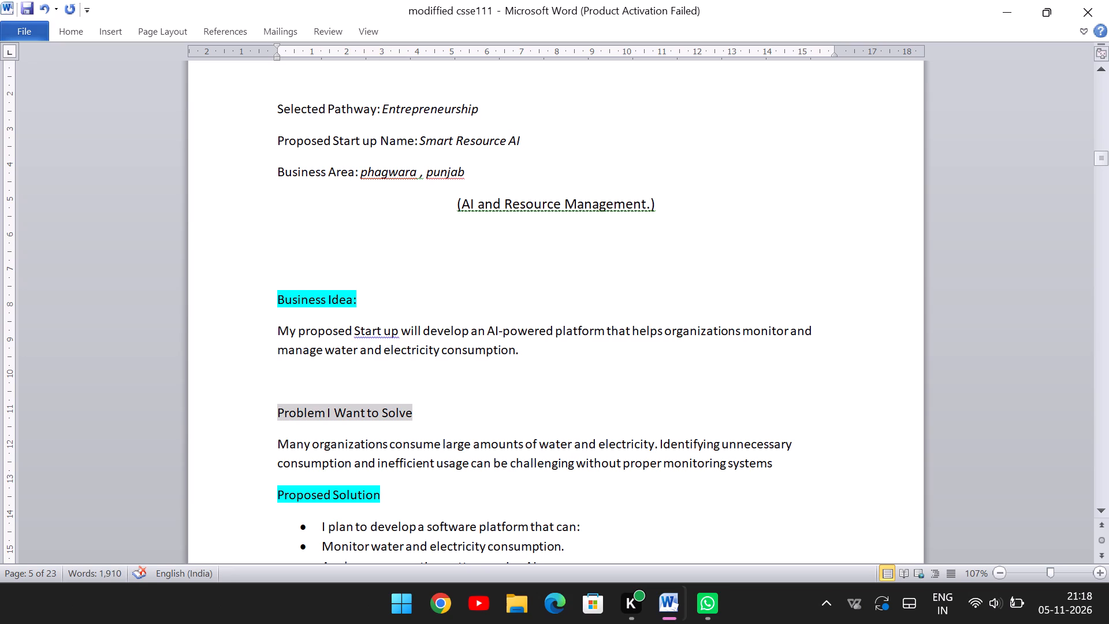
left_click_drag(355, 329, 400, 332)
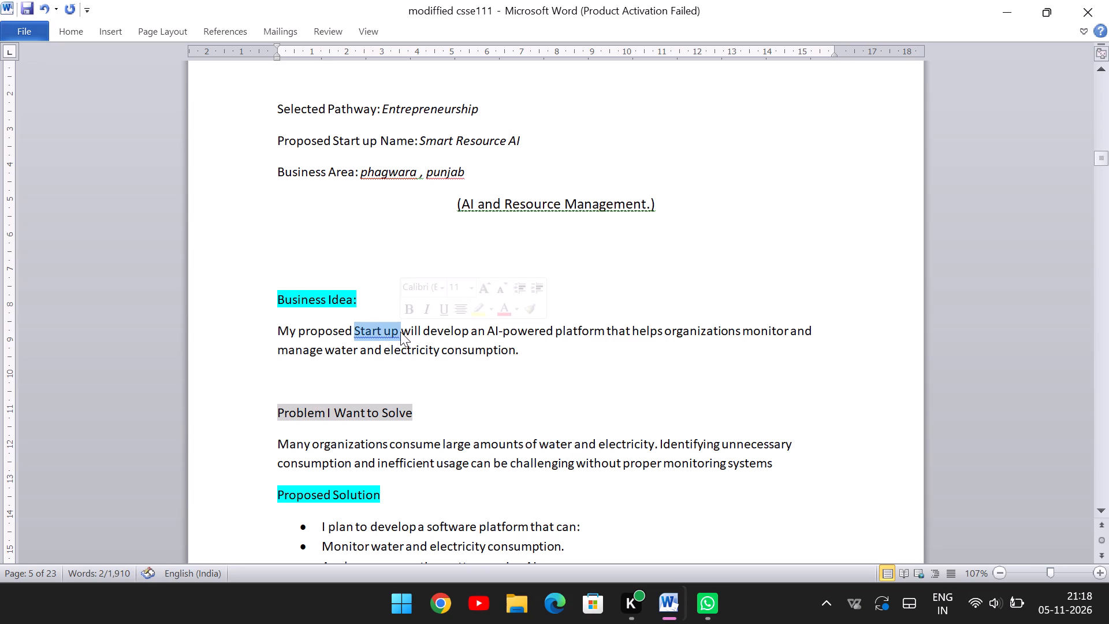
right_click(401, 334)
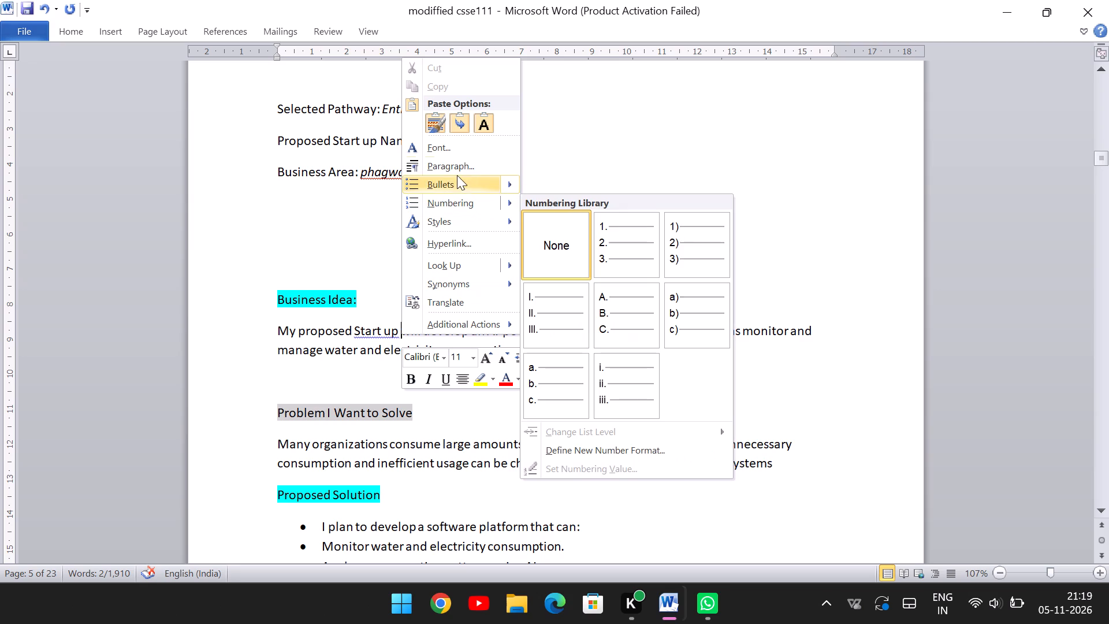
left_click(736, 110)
Insert three empty lines above the "SECTION 2 – CAREER PLANNING AND ROADMAP" heading to move it onto the same page as Current Self-Assessment.
scroll(354, 350, "down", 4)
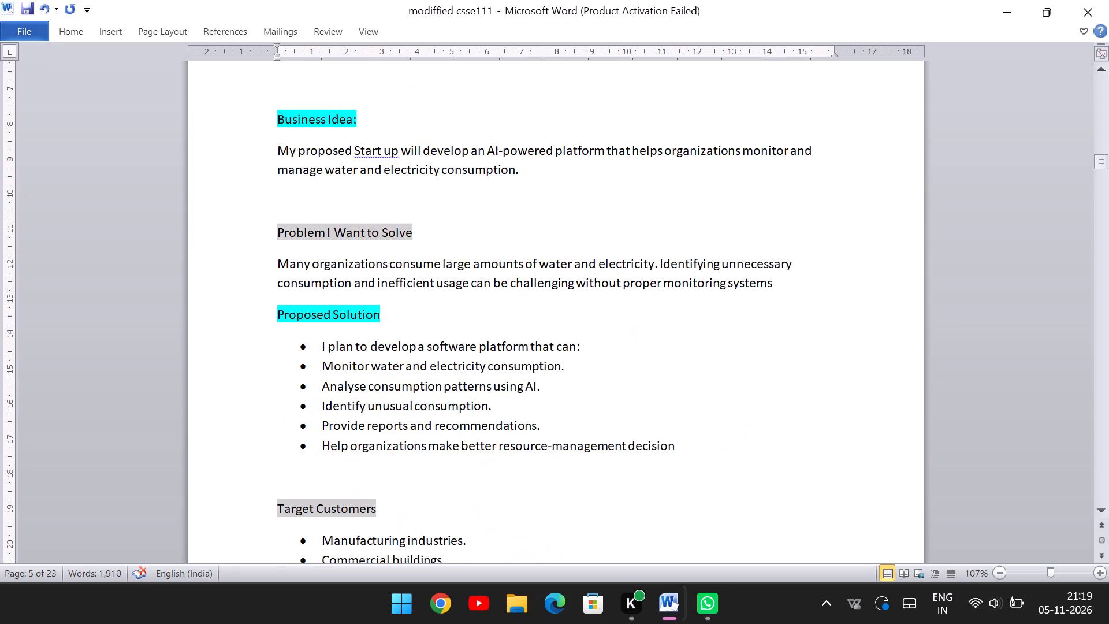
scroll(354, 352, "down", 16)
scroll(360, 344, "down", 5)
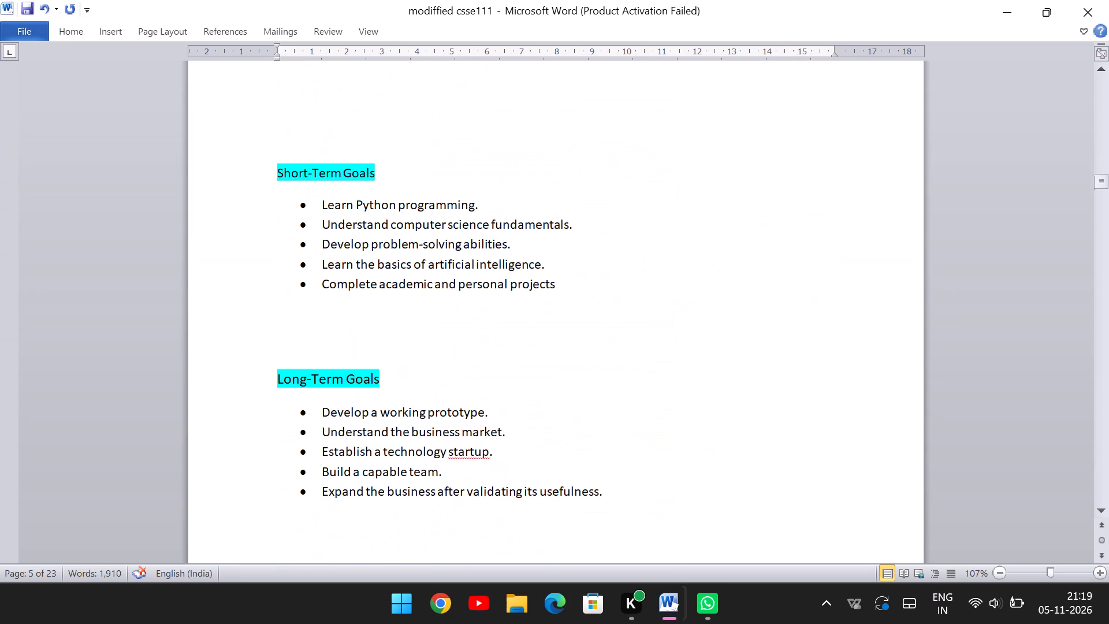
scroll(360, 344, "down", 11)
scroll(362, 345, "up", 8)
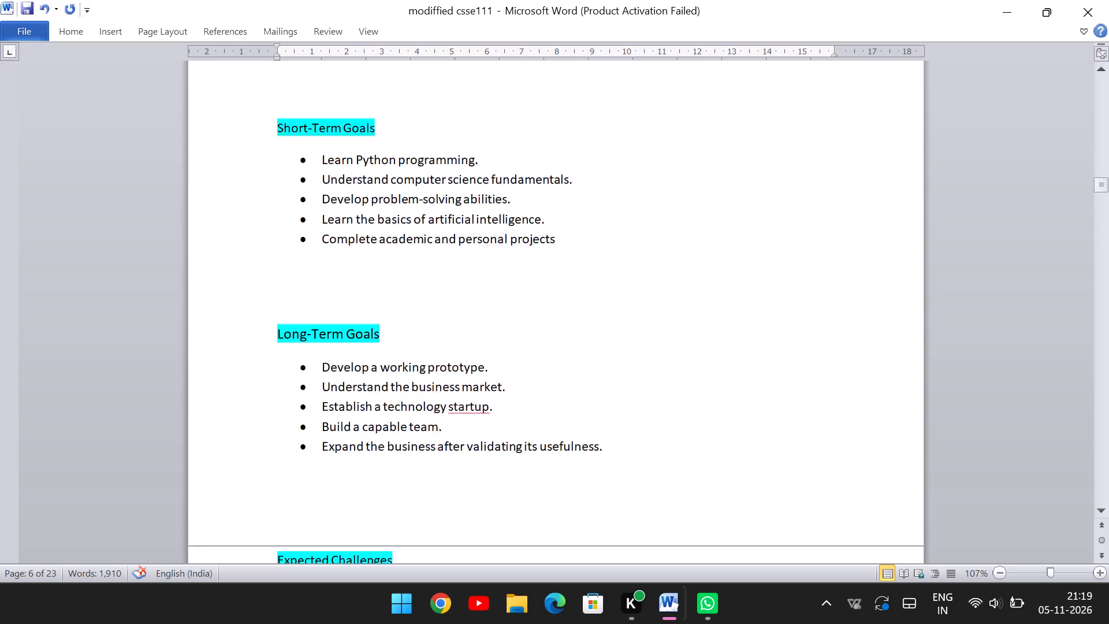
scroll(362, 345, "up", 2)
scroll(362, 345, "down", 11)
scroll(362, 345, "down", 17)
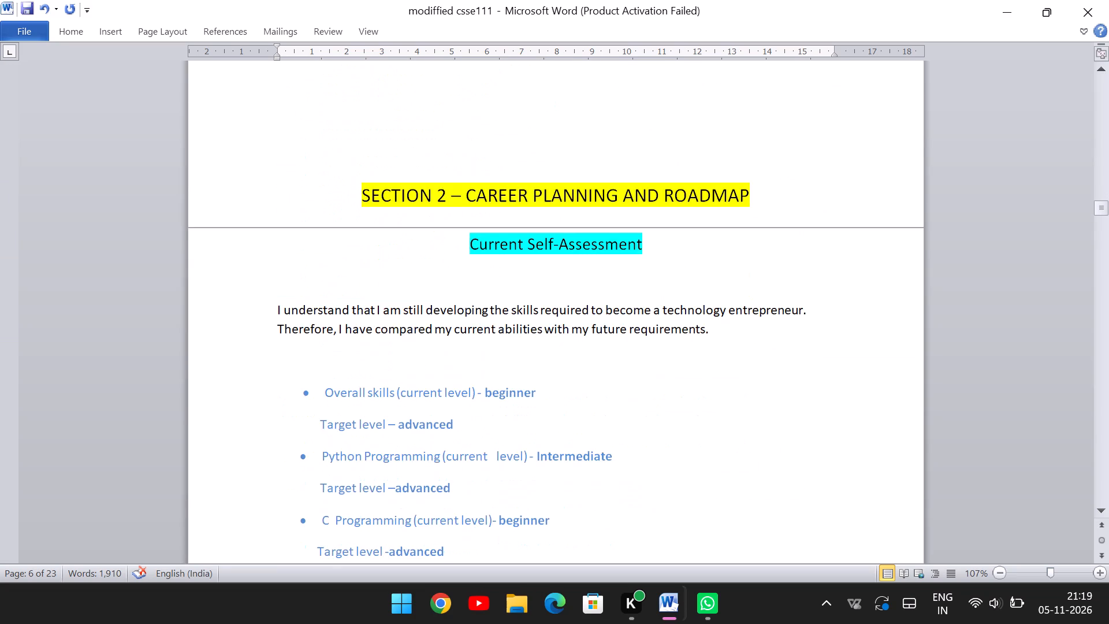
scroll(362, 345, "up", 5)
left_click(426, 308)
key("Return")
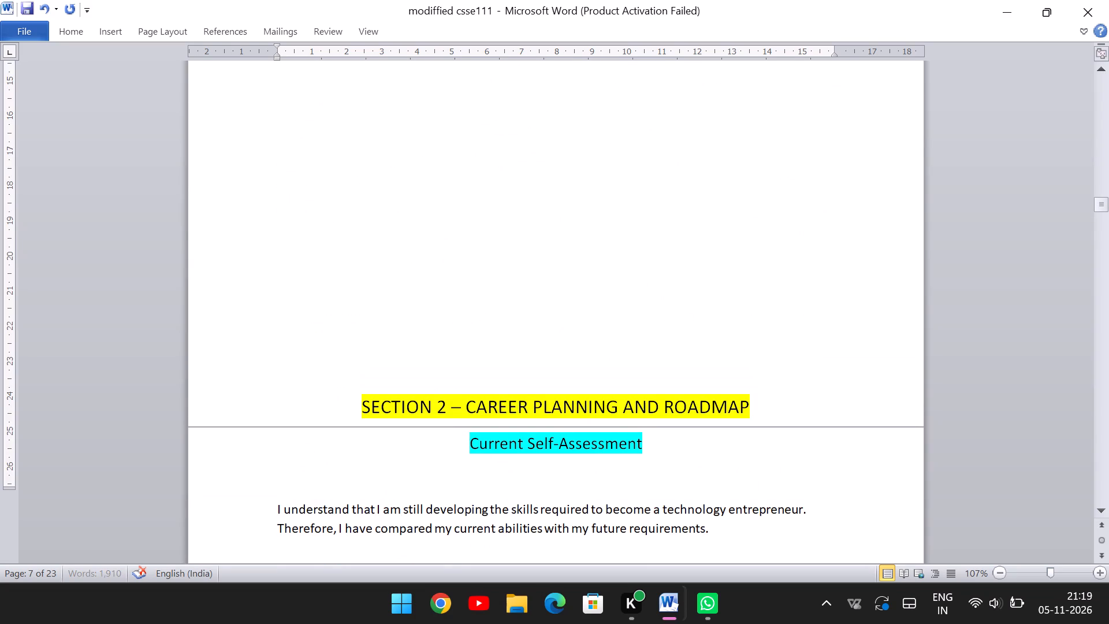
key("Return")
key("Return")
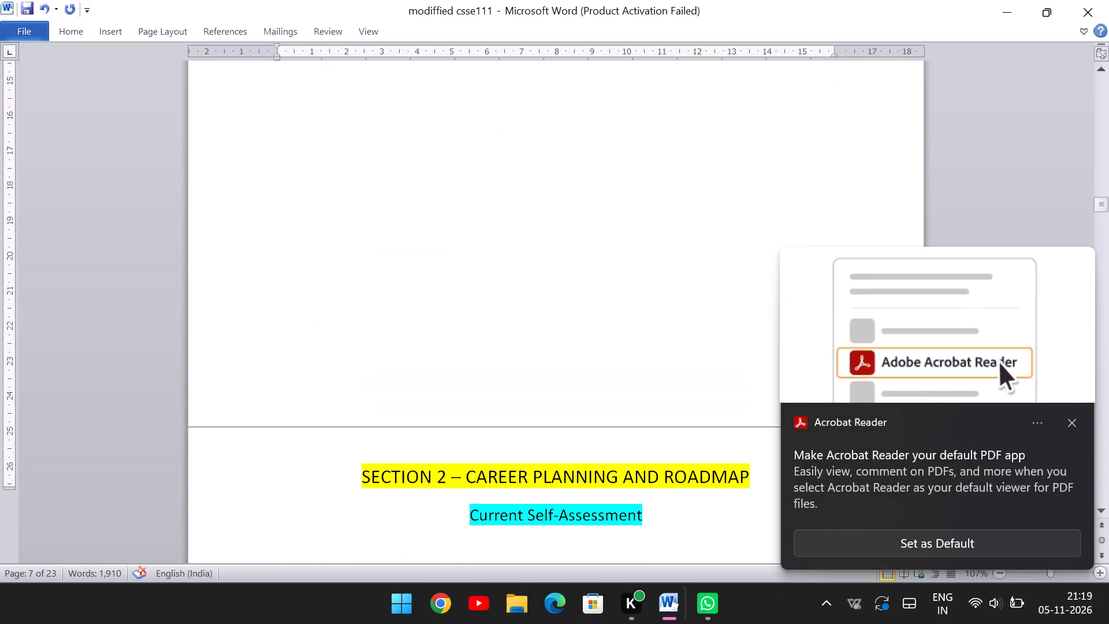
left_click(1069, 419)
Review the layout and flagged wording from the Section 2 skills list through the Progress Monitoring section.
scroll(593, 388, "down", 10)
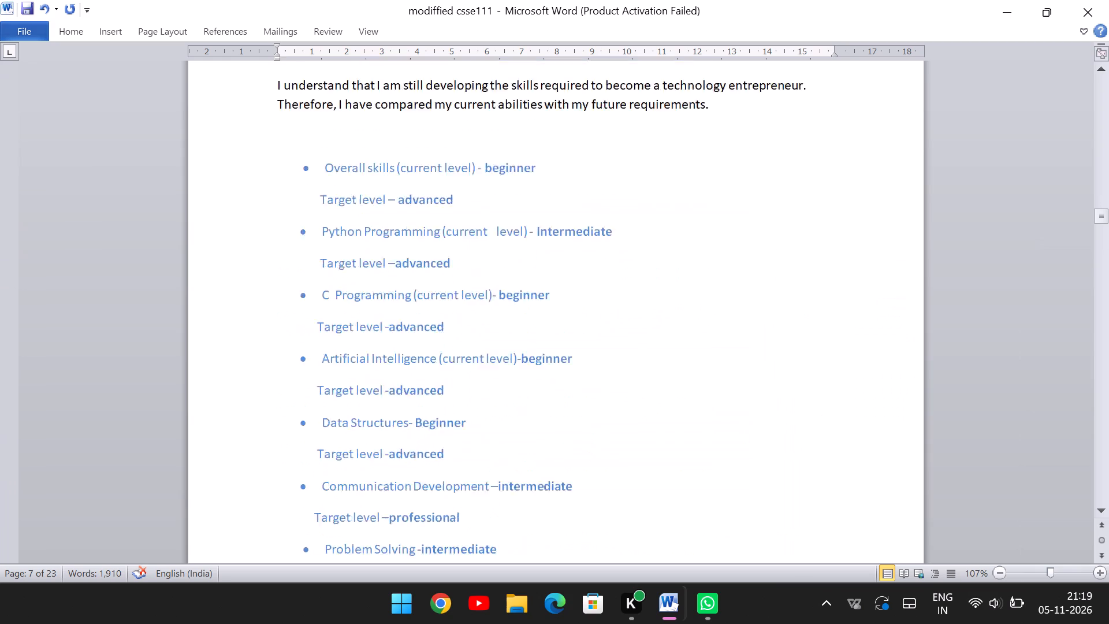
scroll(515, 367, "down", 13)
scroll(516, 366, "down", 11)
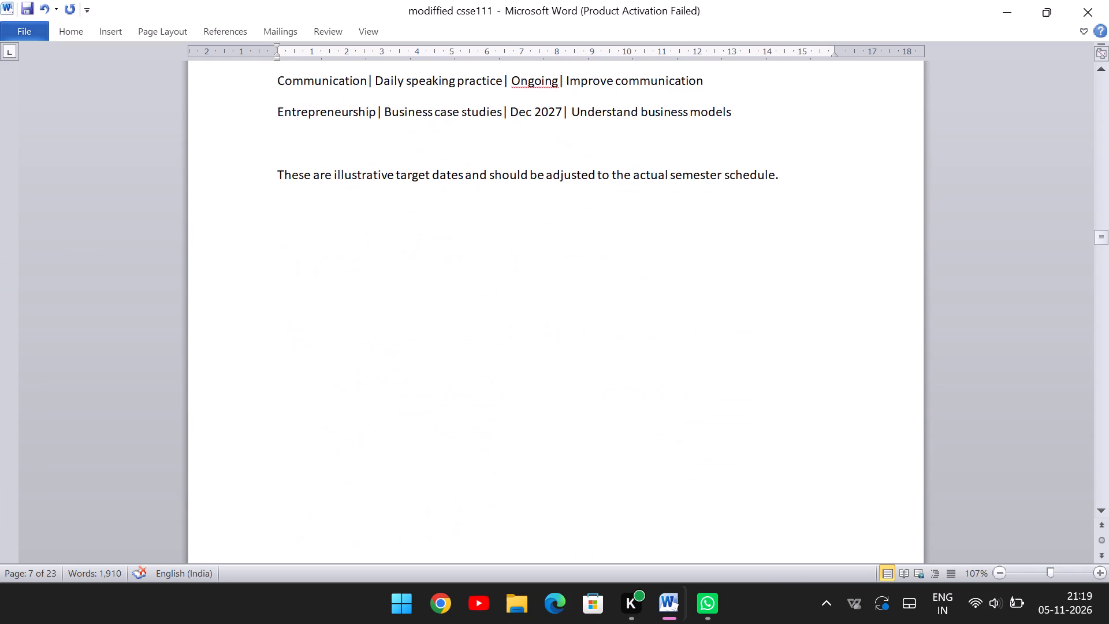
scroll(516, 366, "down", 15)
scroll(516, 366, "up", 1)
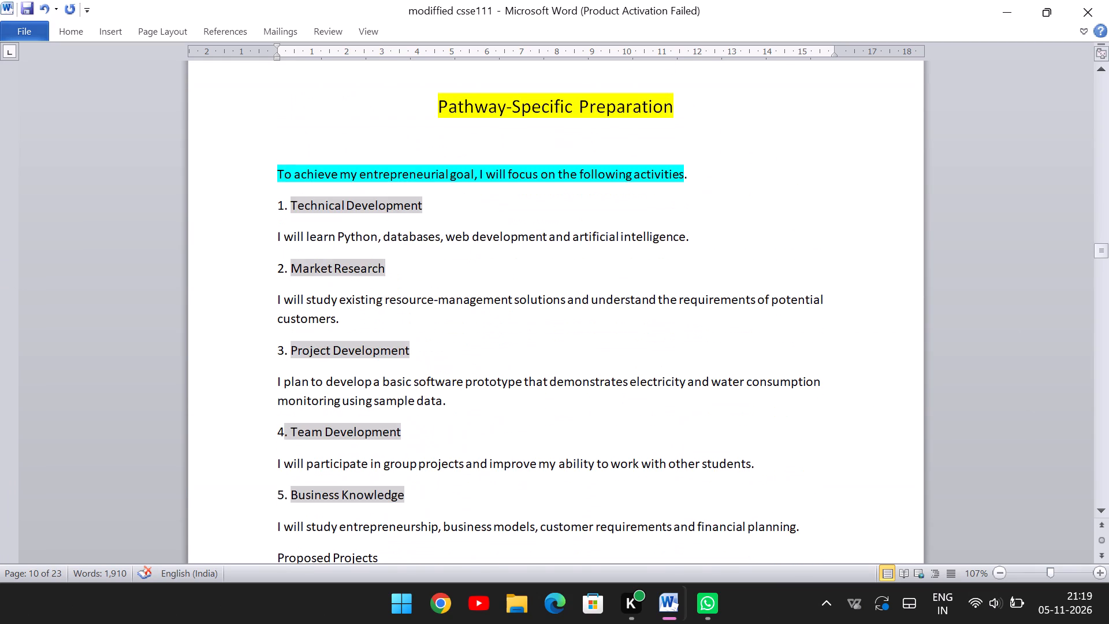
scroll(417, 354, "down", 5)
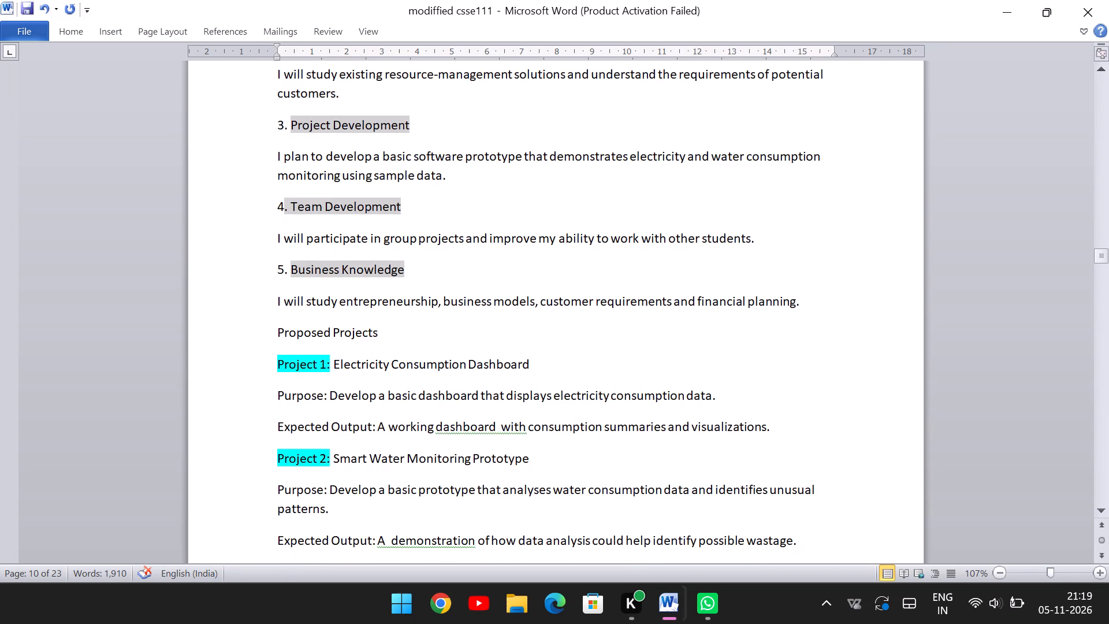
scroll(397, 343, "down", 2)
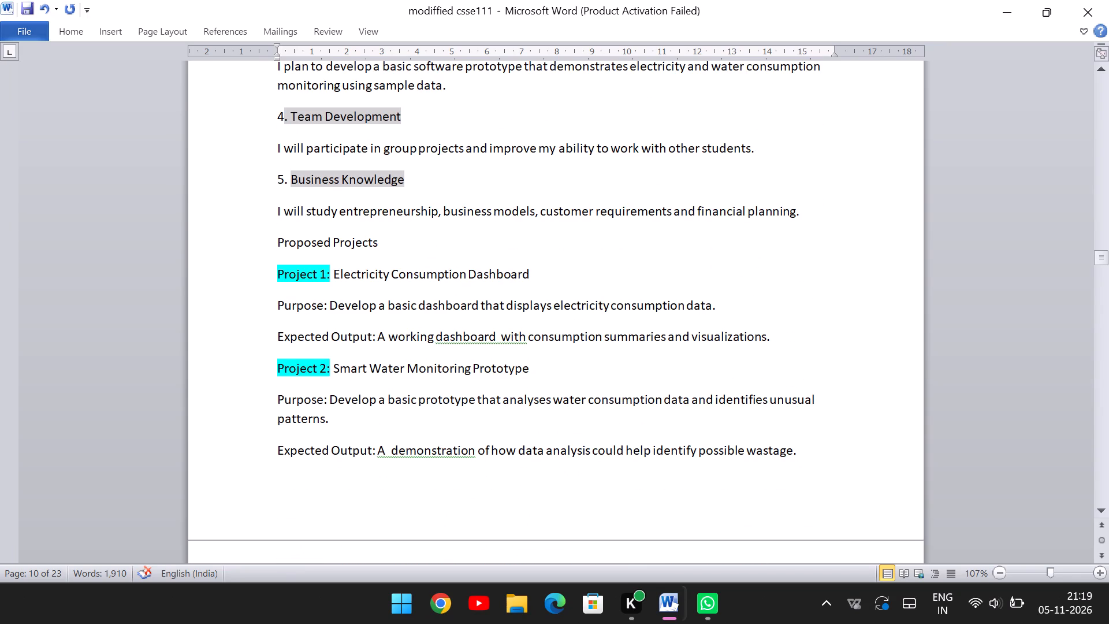
scroll(323, 410, "down", 2)
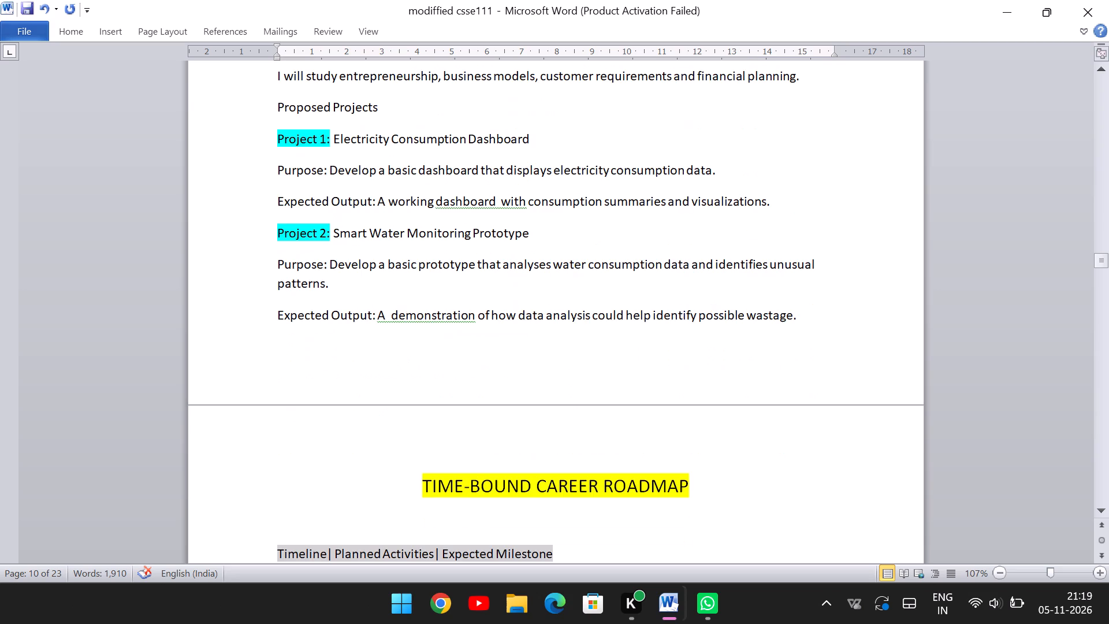
scroll(323, 410, "down", 1)
scroll(331, 319, "down", 7)
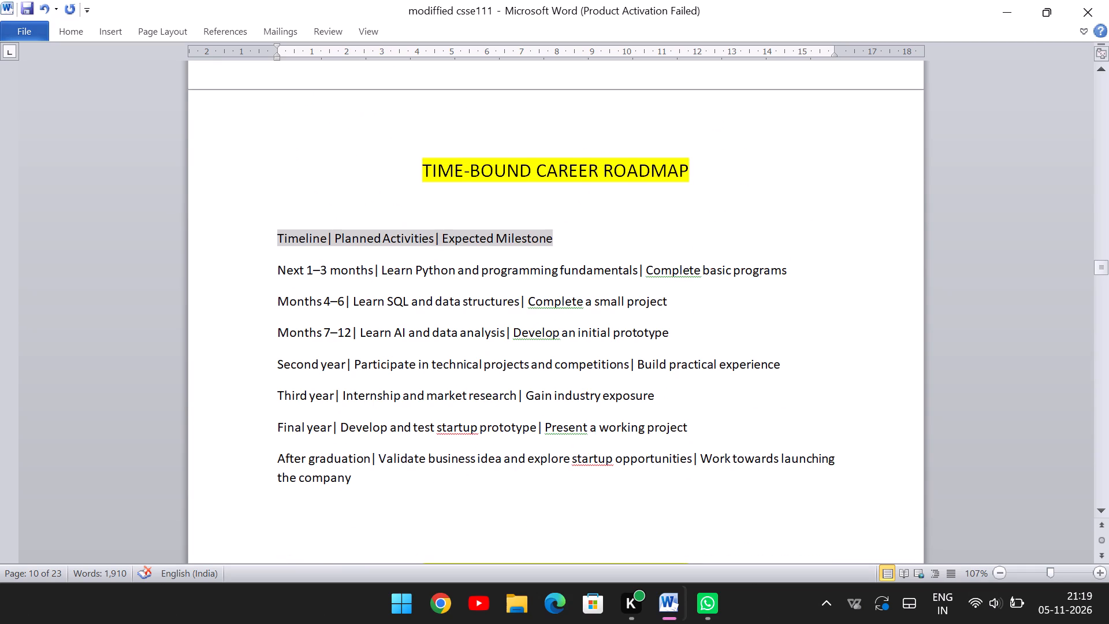
scroll(393, 303, "down", 9)
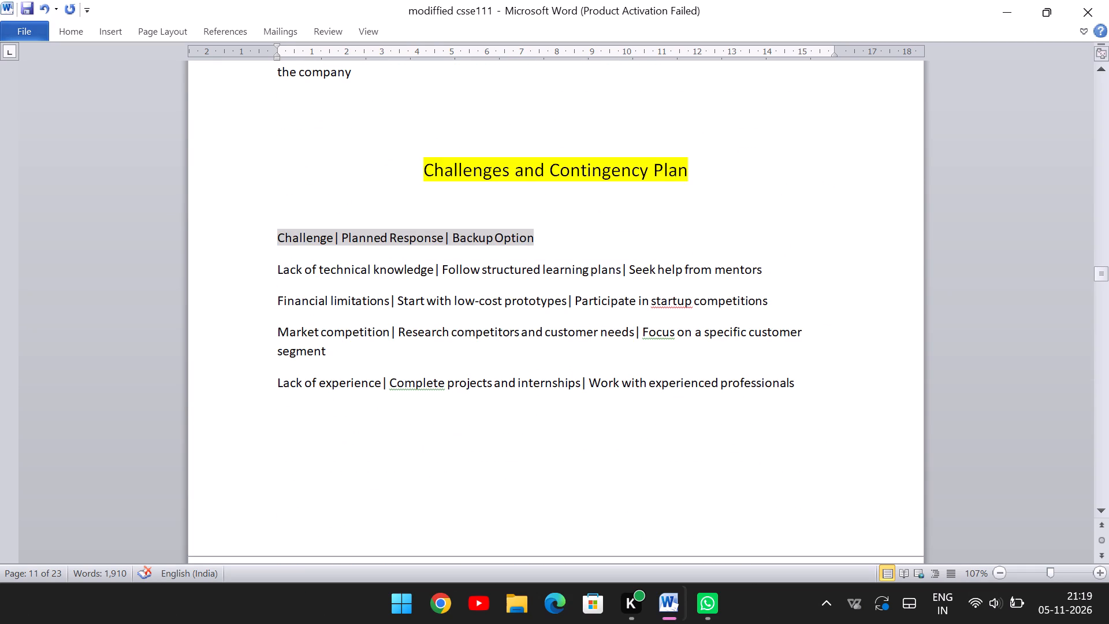
scroll(533, 312, "down", 7)
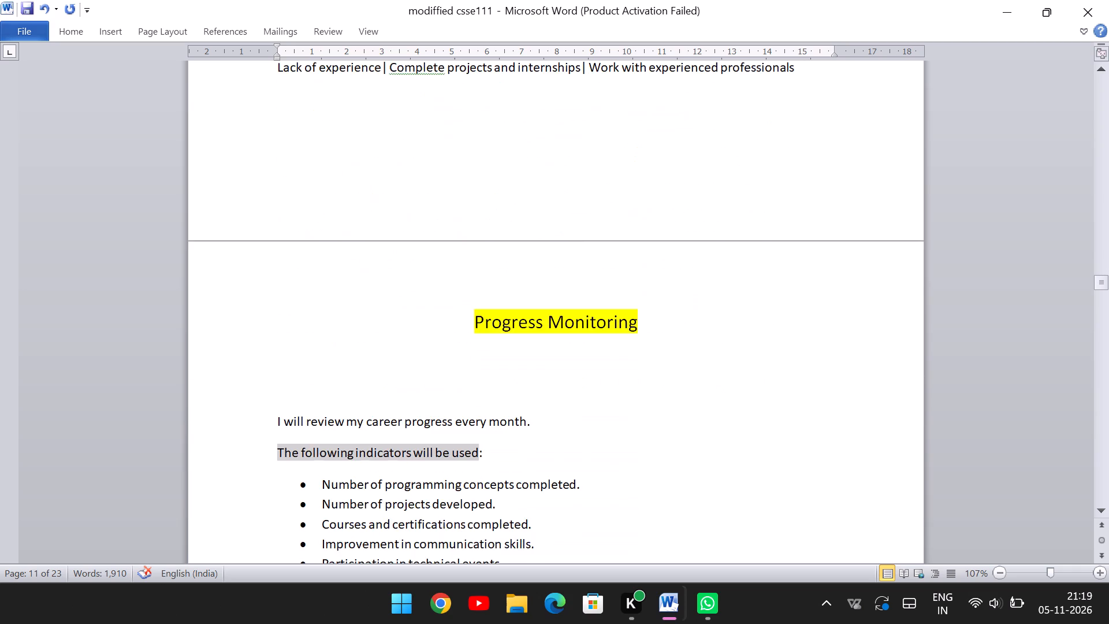
scroll(533, 313, "down", 5)
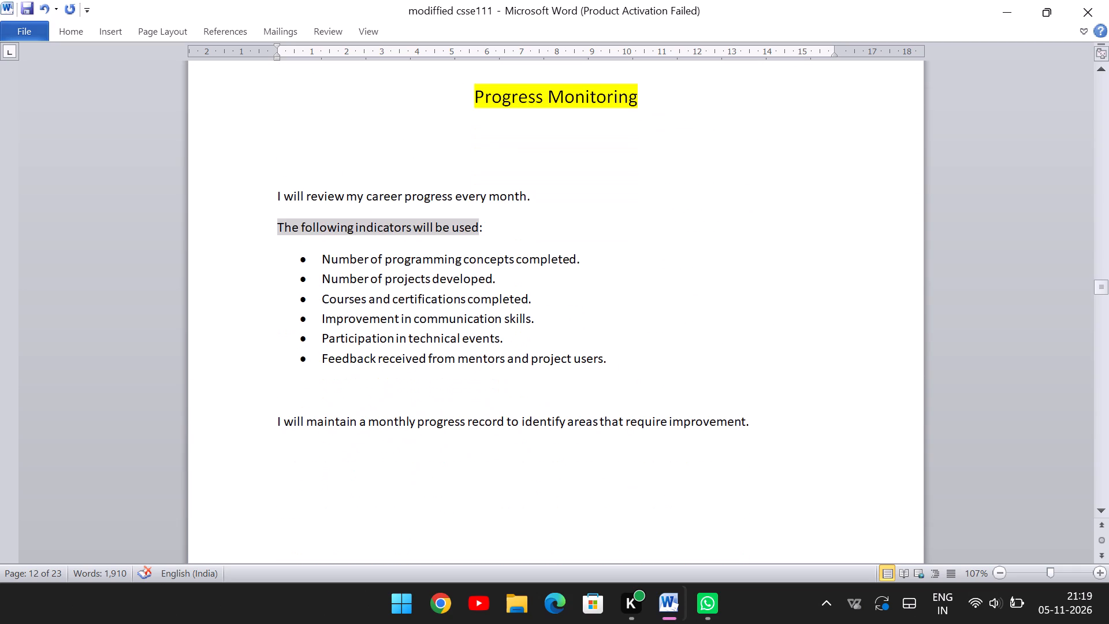
middle_click(533, 313)
scroll(533, 313, "down", 1)
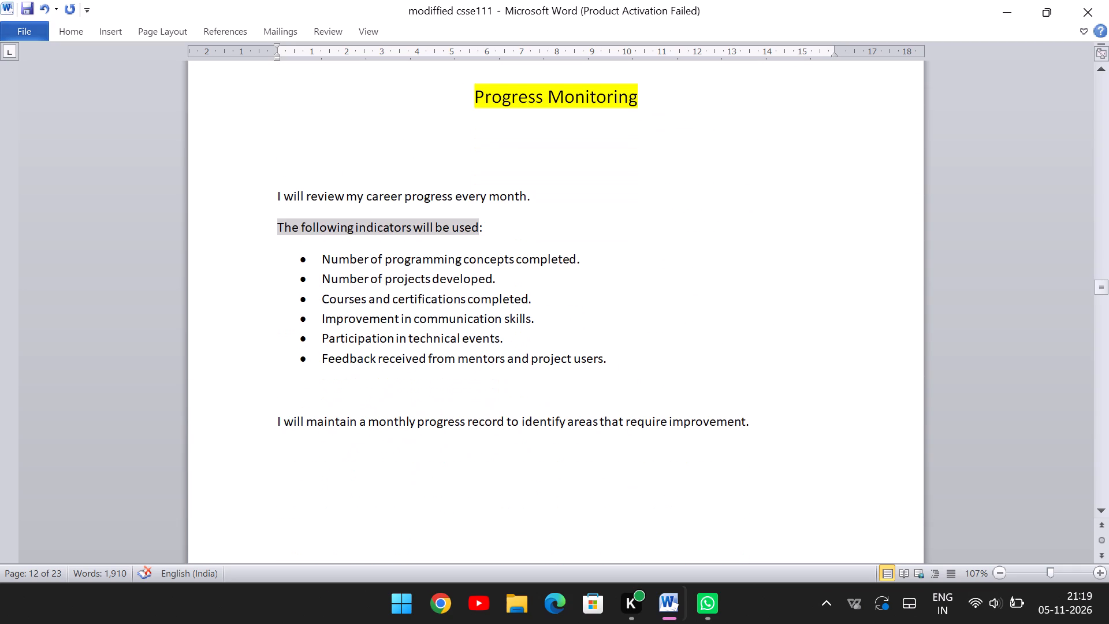
Review the layout and flagged wording from Progress Monitoring through Section 3's career report, Future Opportunities, Conclusion and reference list.
scroll(533, 313, "up", 1)
middle_click(533, 313)
scroll(533, 313, "down", 1)
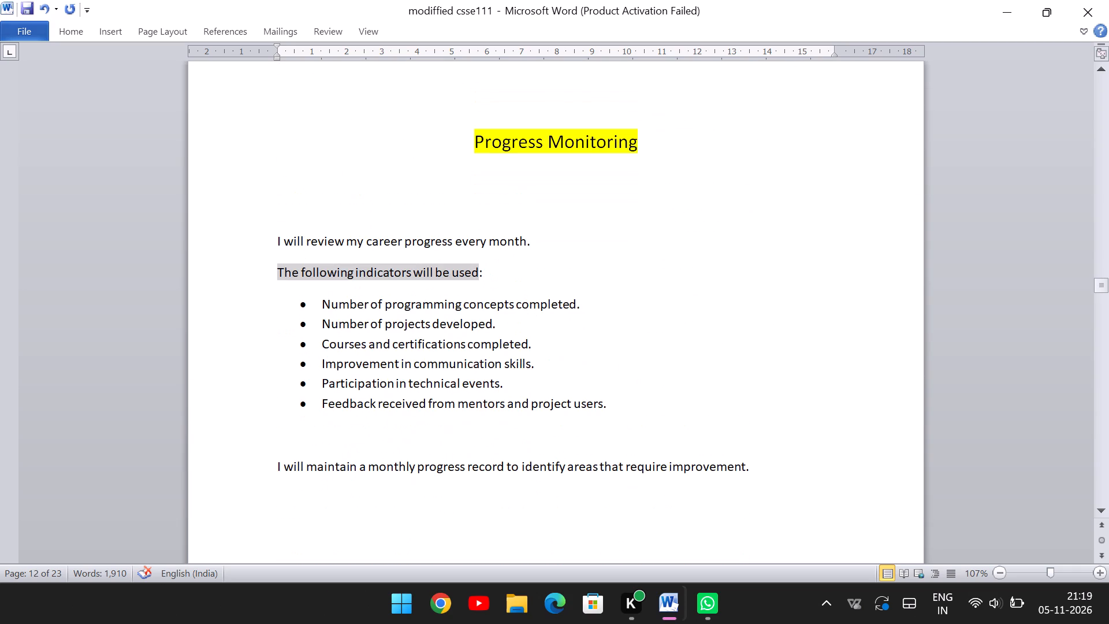
middle_click(772, 325)
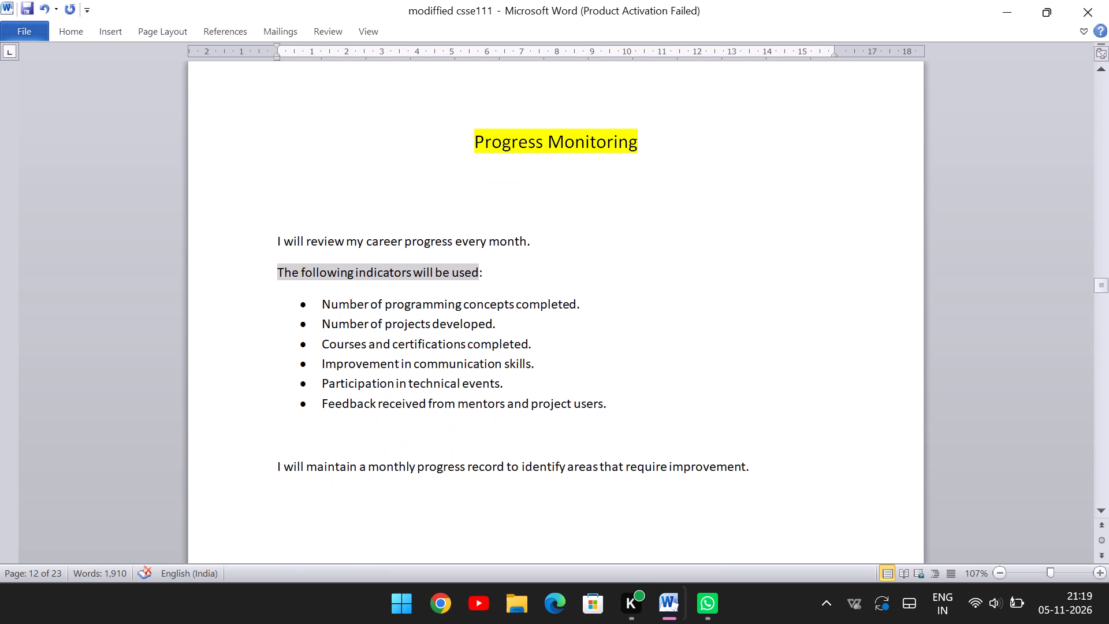
middle_click(772, 325)
scroll(772, 325, "down", 7)
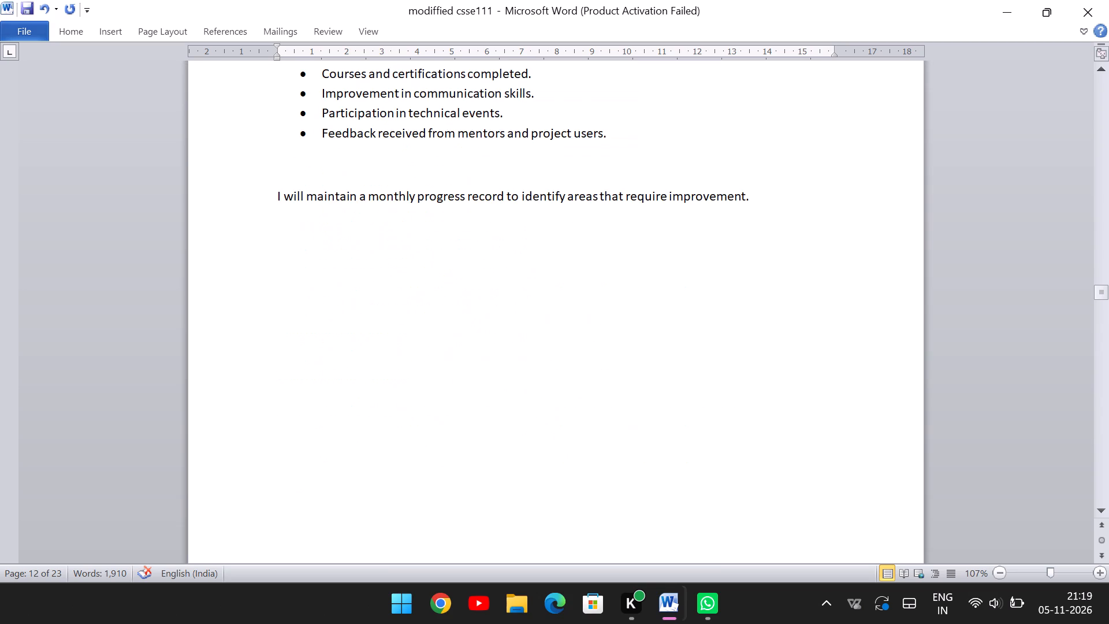
scroll(366, 344, "up", 4)
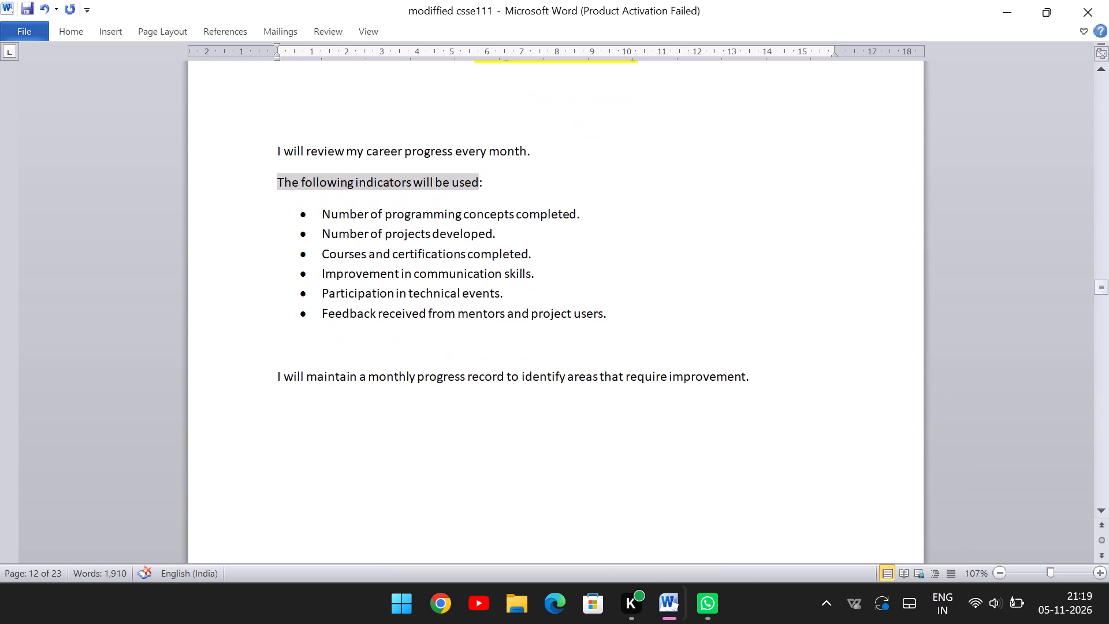
scroll(335, 372, "down", 20)
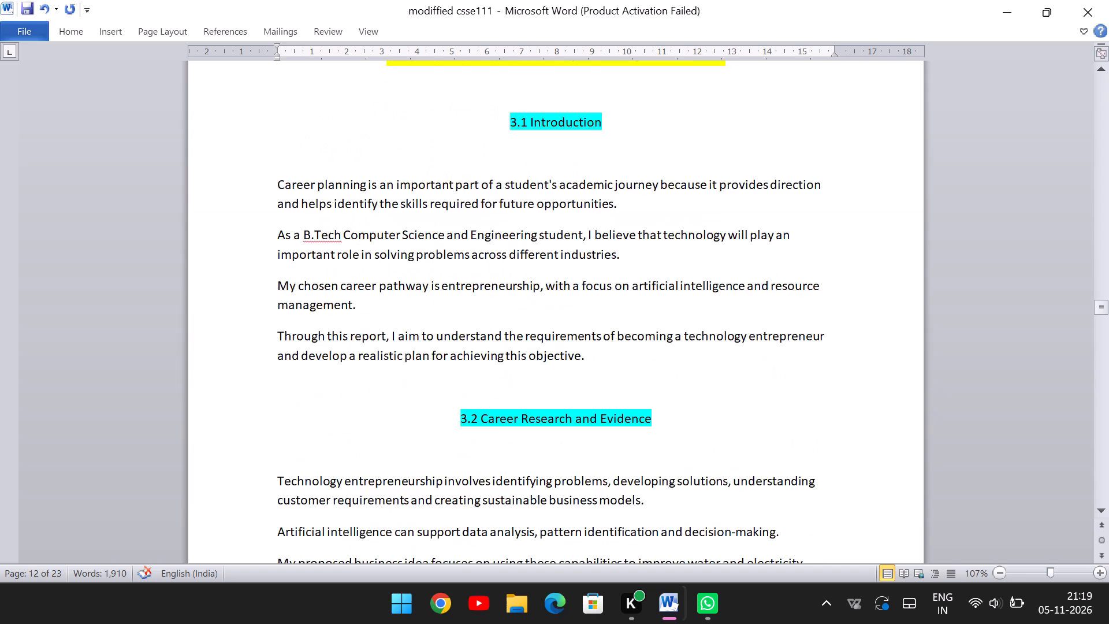
scroll(347, 374, "down", 20)
scroll(347, 374, "down", 5)
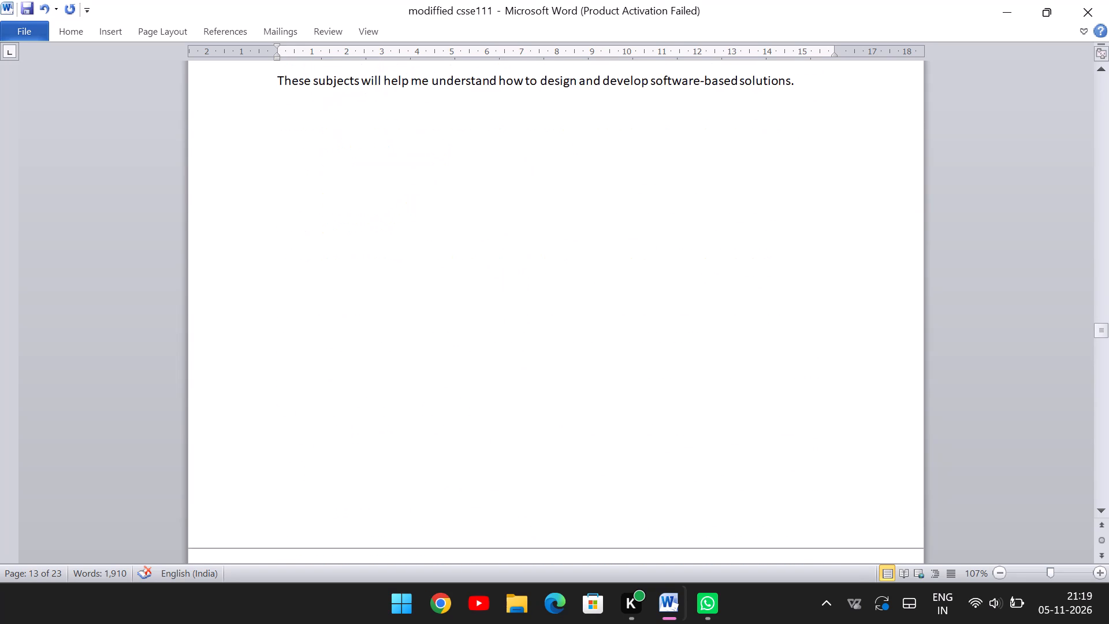
scroll(348, 328, "up", 8)
scroll(347, 279, "down", 6)
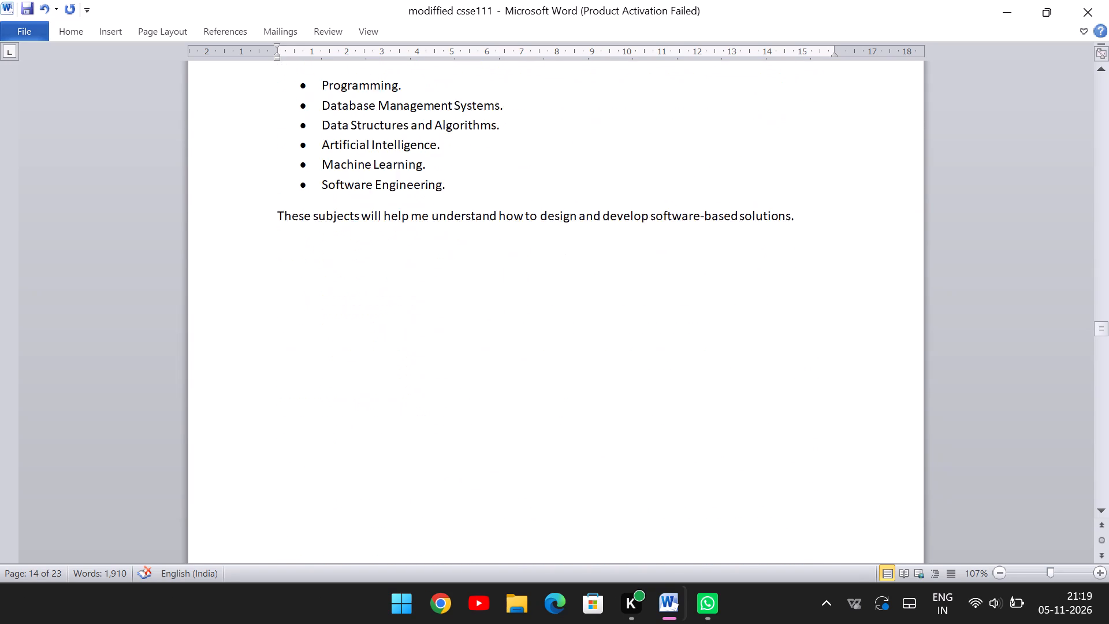
scroll(348, 279, "down", 18)
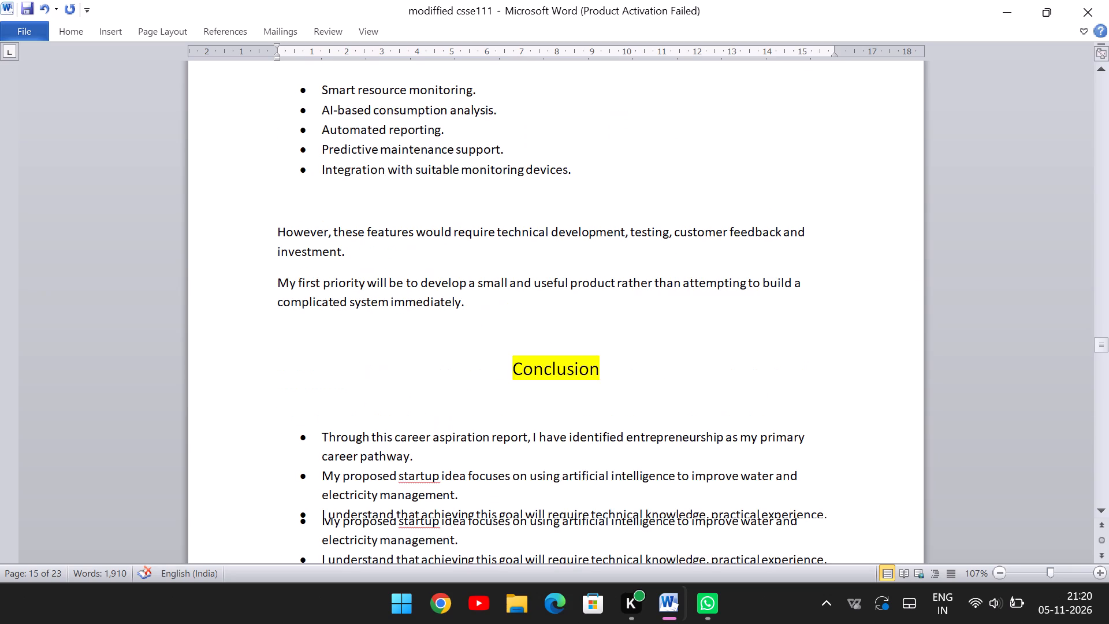
scroll(351, 294, "down", 2)
scroll(351, 294, "up", 6)
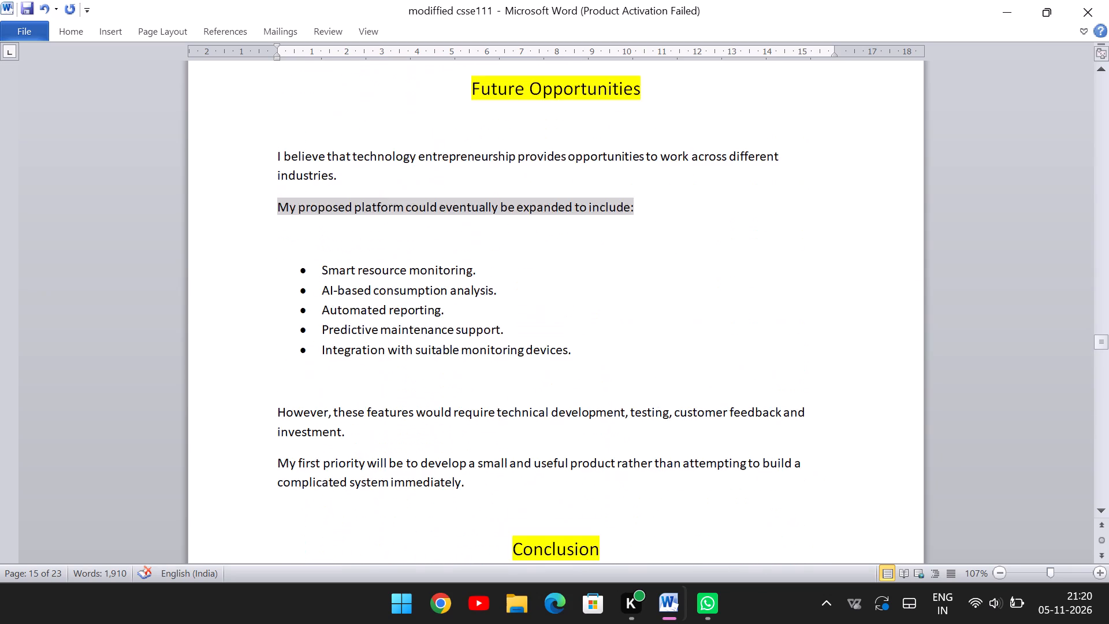
scroll(351, 294, "down", 20)
scroll(351, 297, "down", 7)
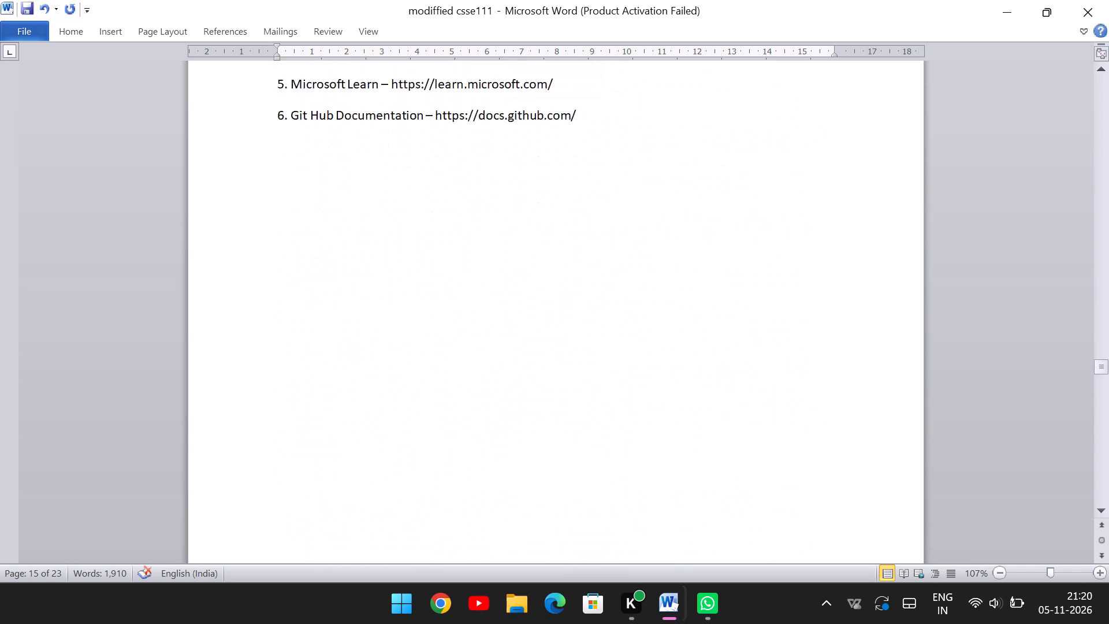
Examine Section 4's LinkedIn and Git Hub profile text, the university social media screenshots and the Profile Link Table.
scroll(351, 298, "down", 11)
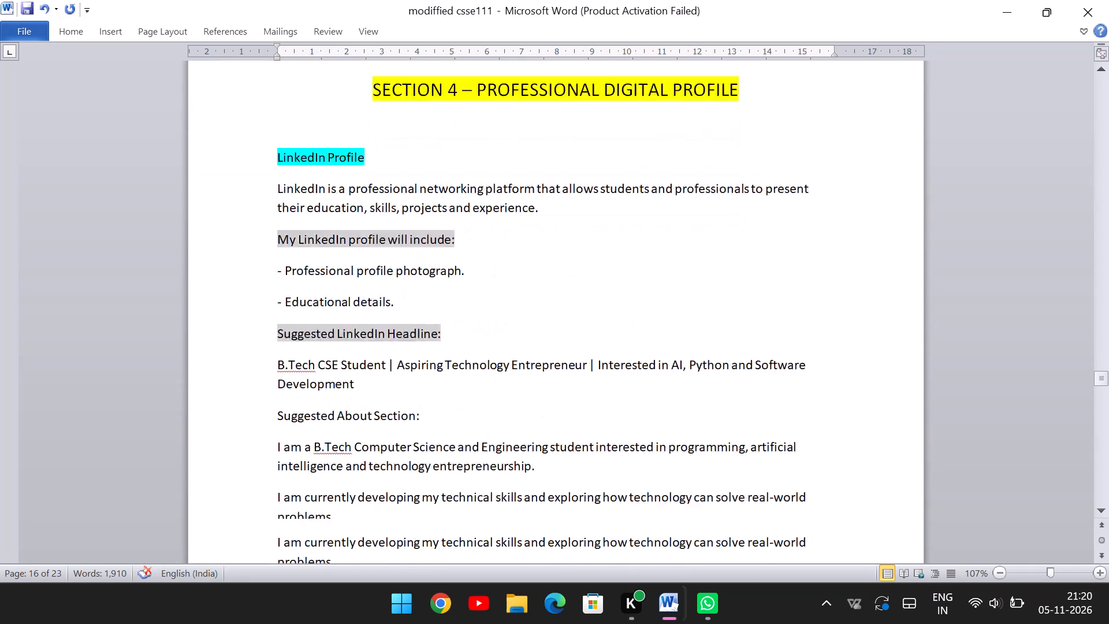
scroll(351, 298, "down", 15)
scroll(351, 299, "down", 20)
scroll(351, 299, "down", 2)
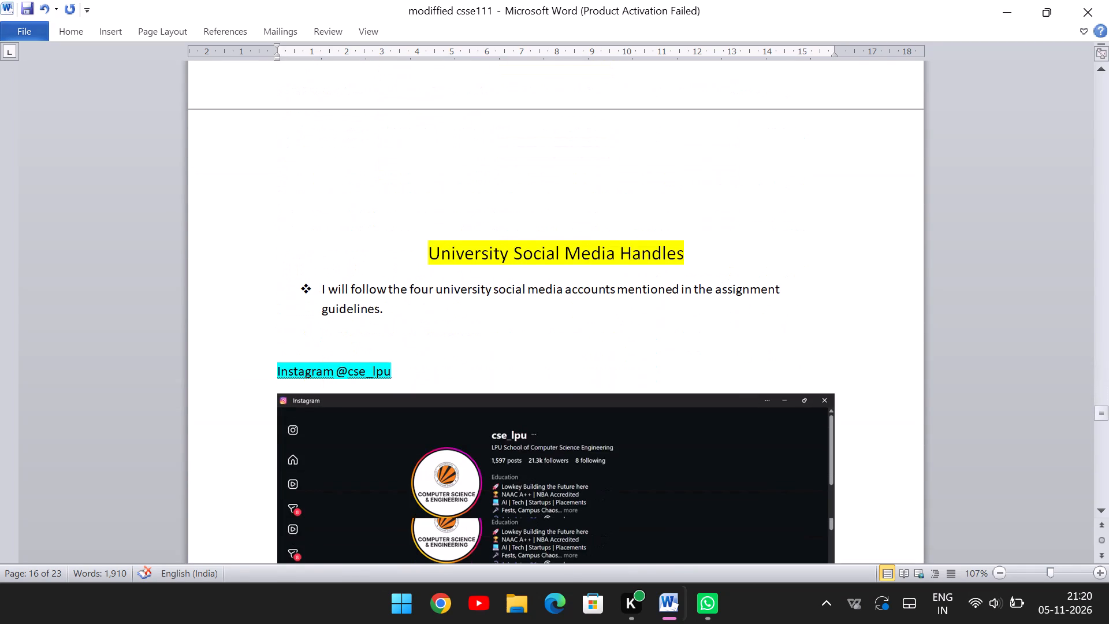
scroll(351, 299, "down", 19)
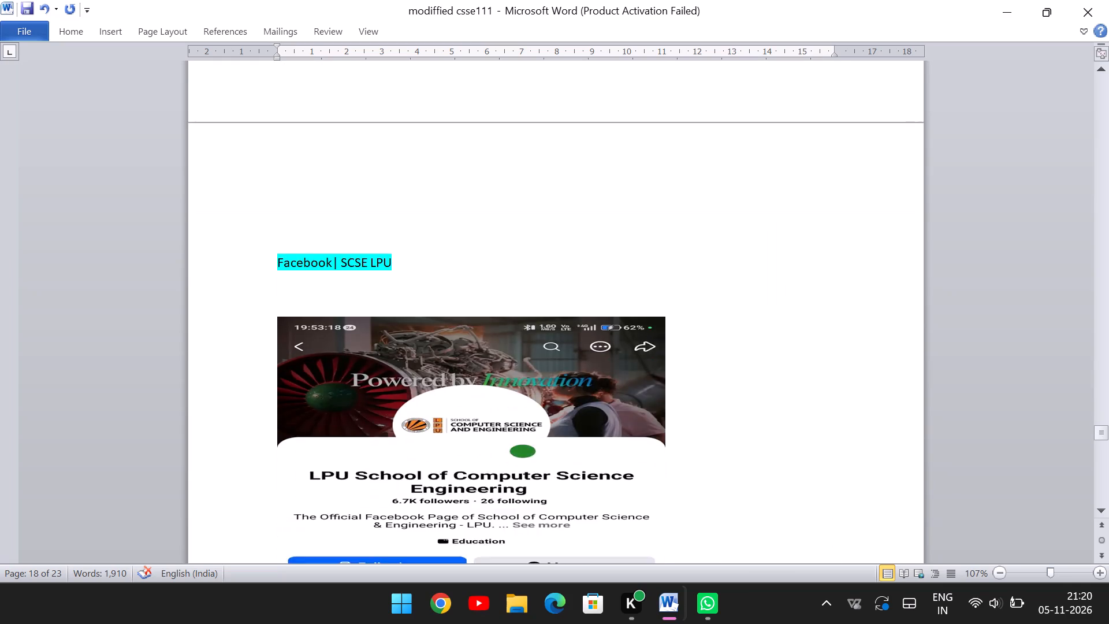
scroll(351, 299, "down", 20)
scroll(351, 299, "down", 9)
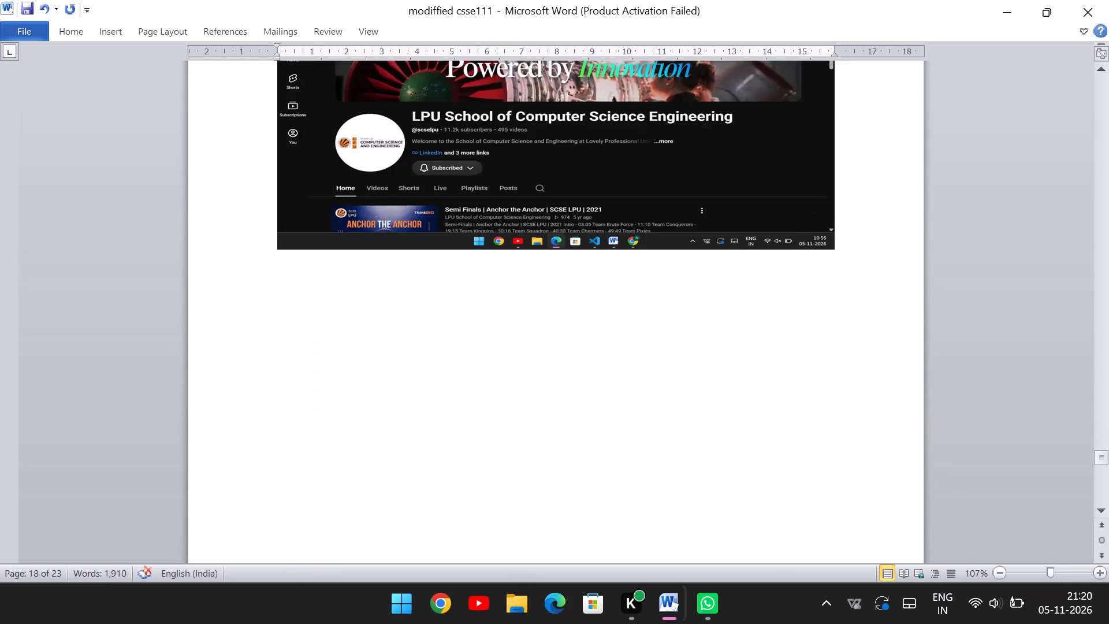
scroll(351, 299, "down", 16)
scroll(351, 299, "up", 11)
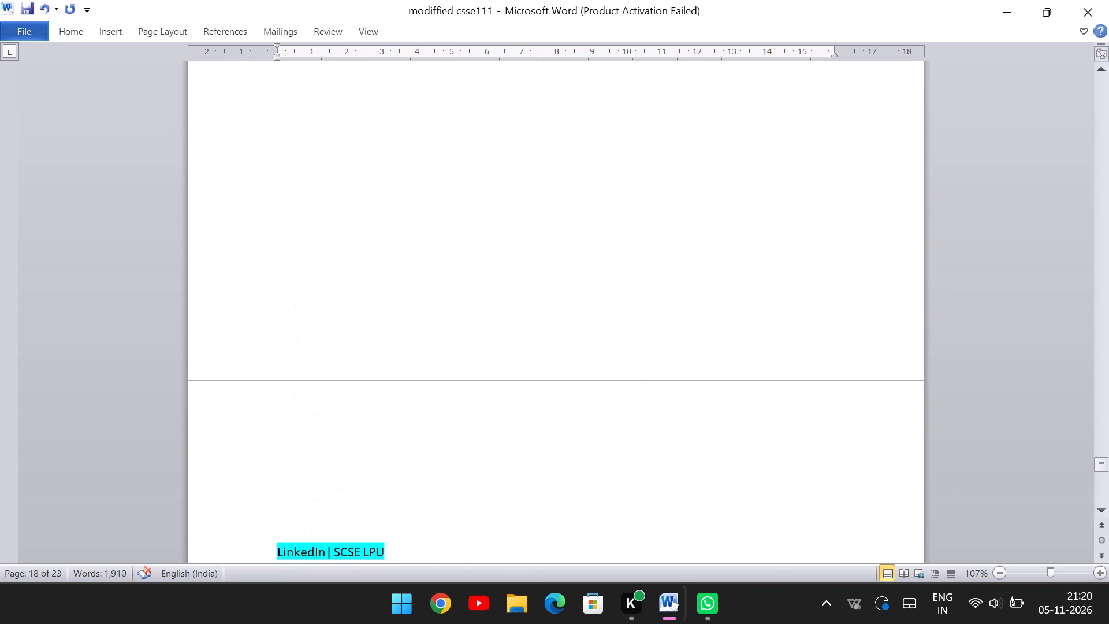
scroll(352, 297, "up", 20)
scroll(352, 297, "up", 16)
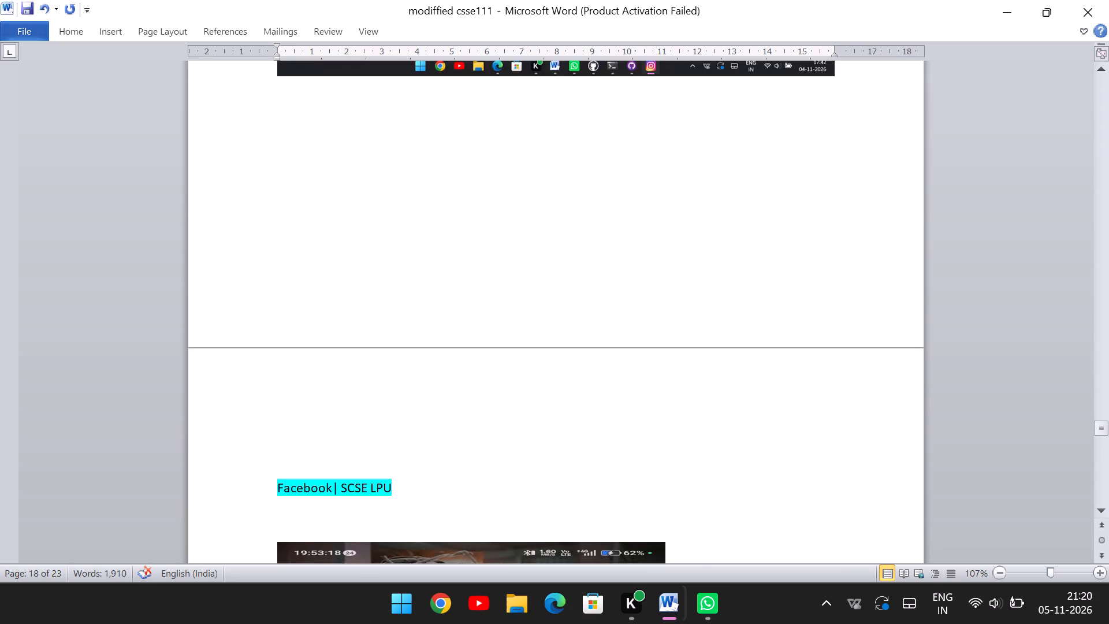
scroll(352, 296, "up", 20)
scroll(352, 296, "up", 16)
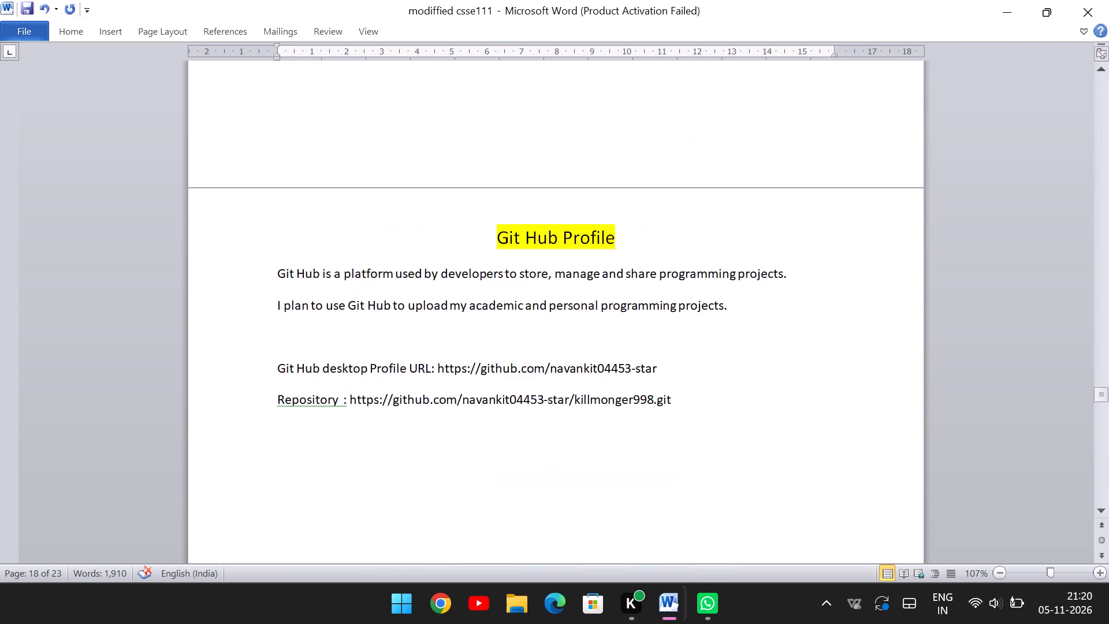
scroll(352, 296, "up", 20)
scroll(352, 296, "up", 1)
scroll(352, 296, "down", 12)
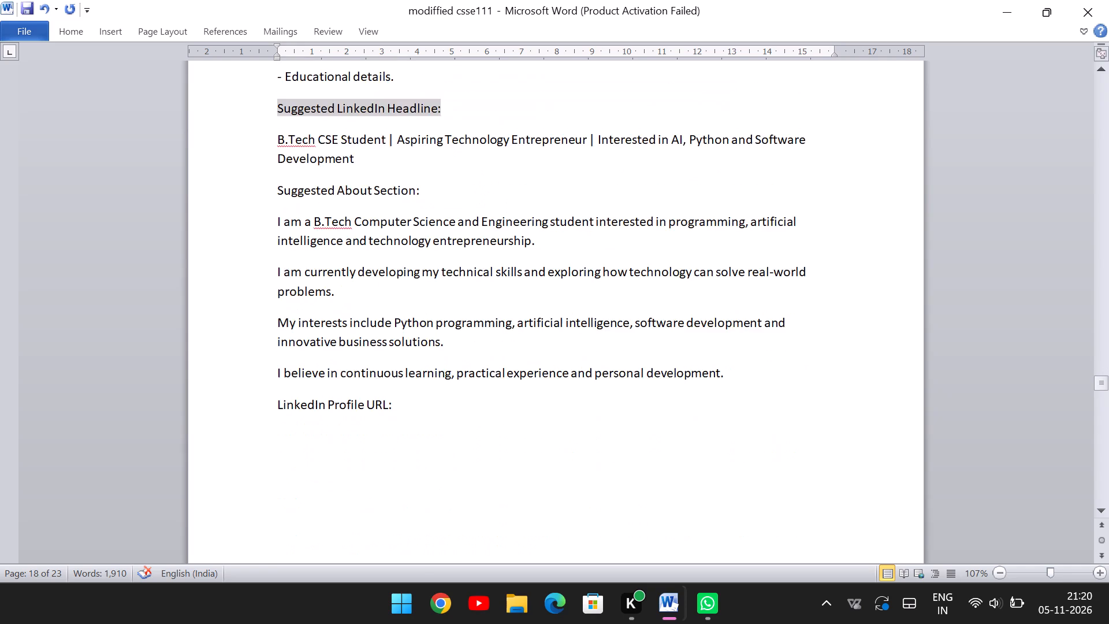
scroll(352, 296, "down", 10)
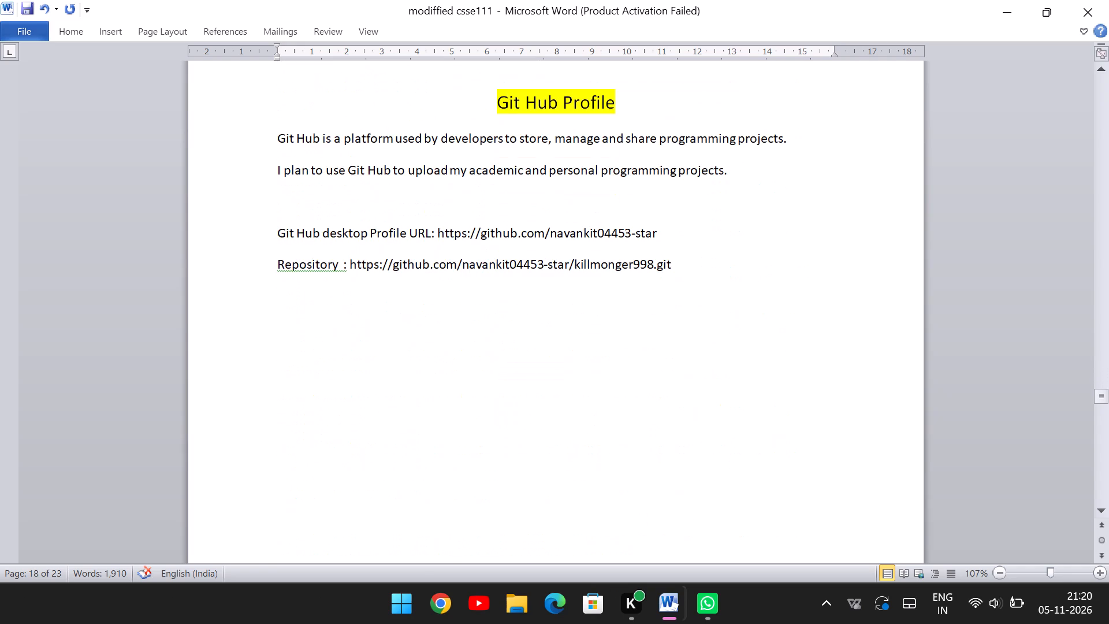
scroll(355, 296, "down", 20)
scroll(355, 296, "down", 14)
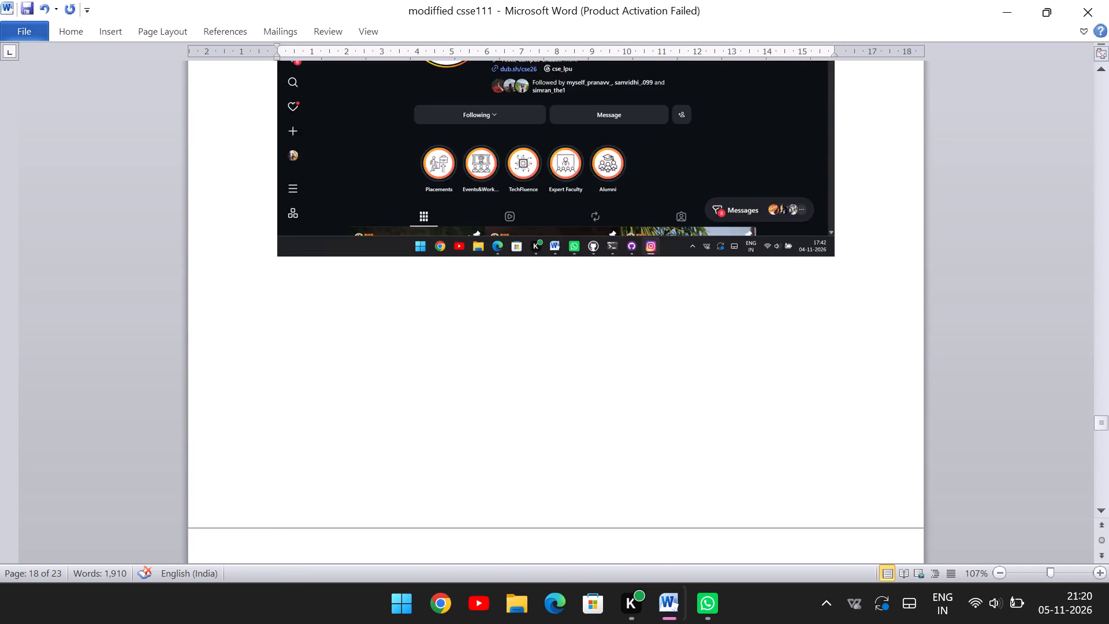
scroll(355, 299, "down", 20)
scroll(355, 299, "down", 15)
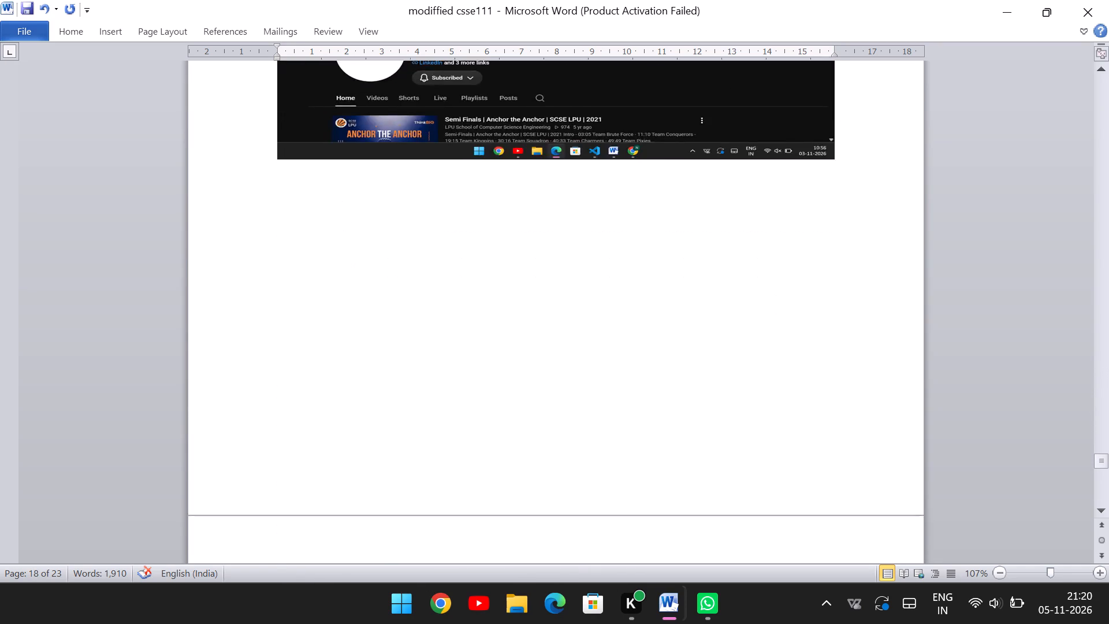
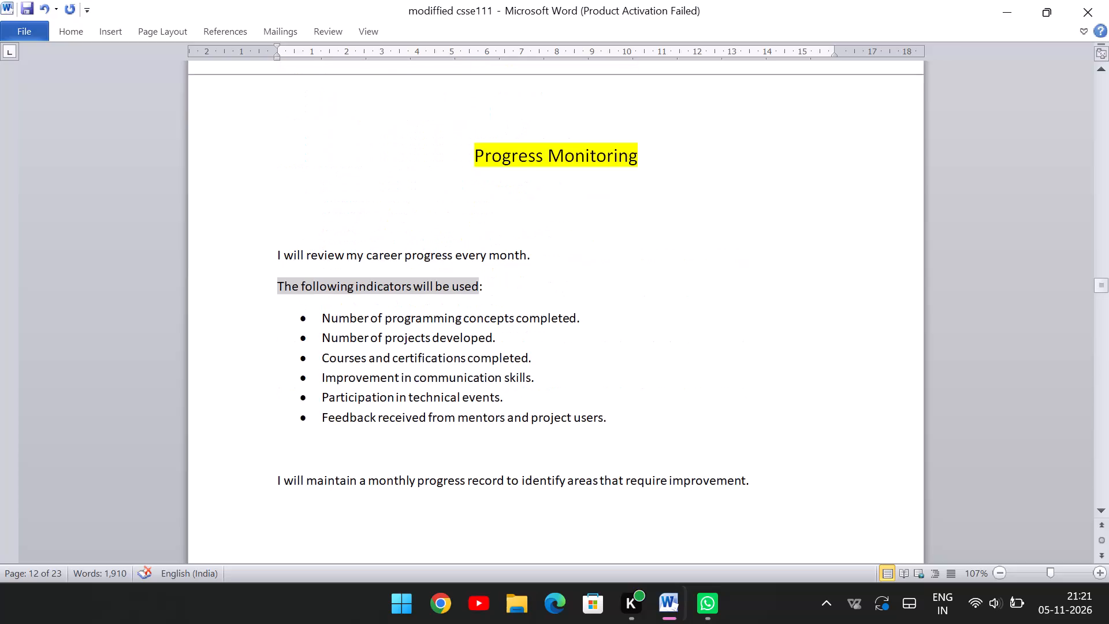
Review the report from Progress Monitoring through the LinkedIn Profile part of Section 4 for layout and missing content.
scroll(371, 325, "down", 1)
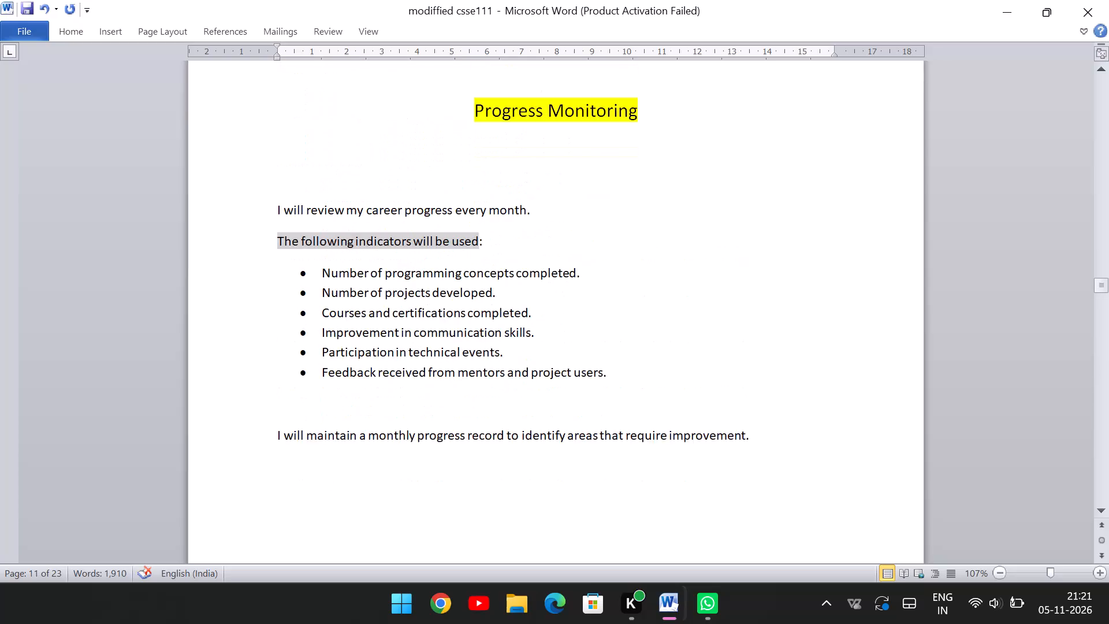
scroll(371, 325, "down", 15)
scroll(453, 332, "down", 11)
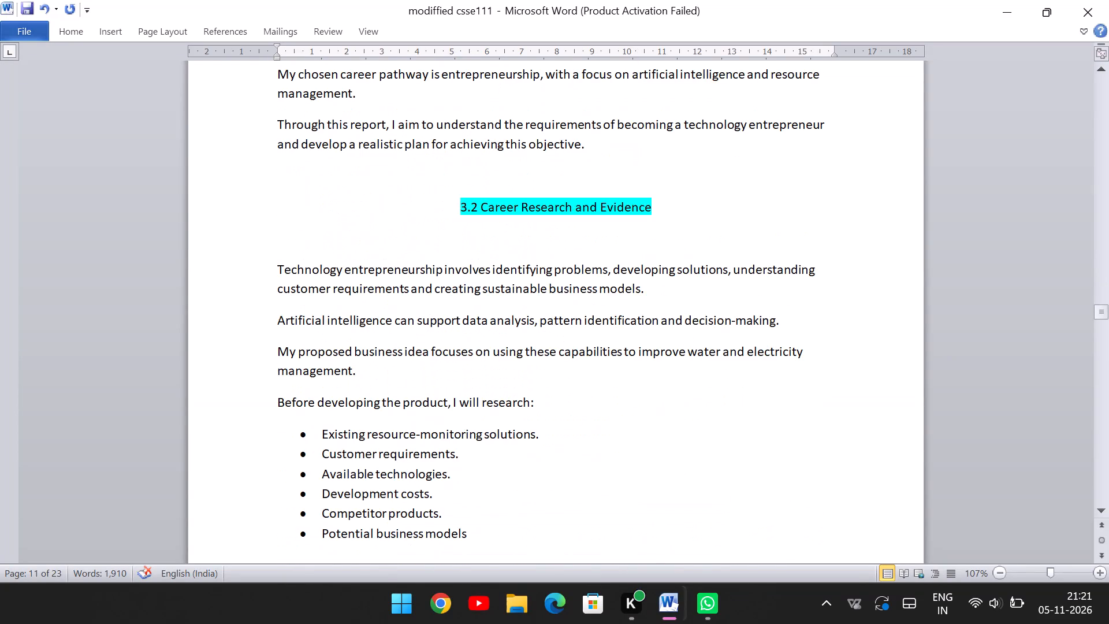
scroll(453, 332, "down", 20)
scroll(453, 332, "down", 9)
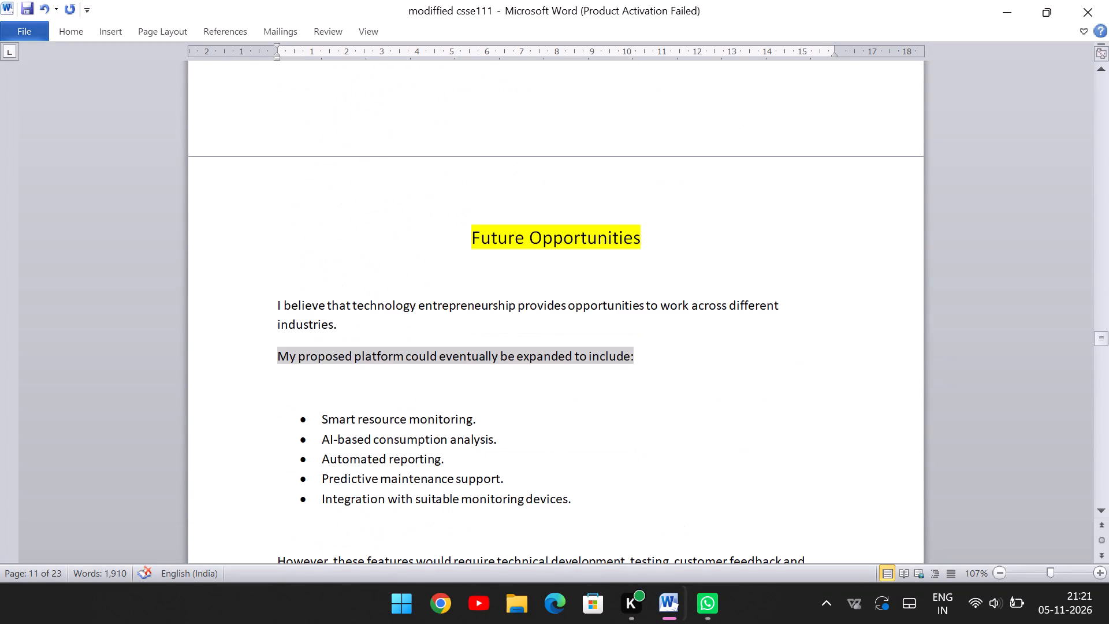
scroll(453, 332, "down", 15)
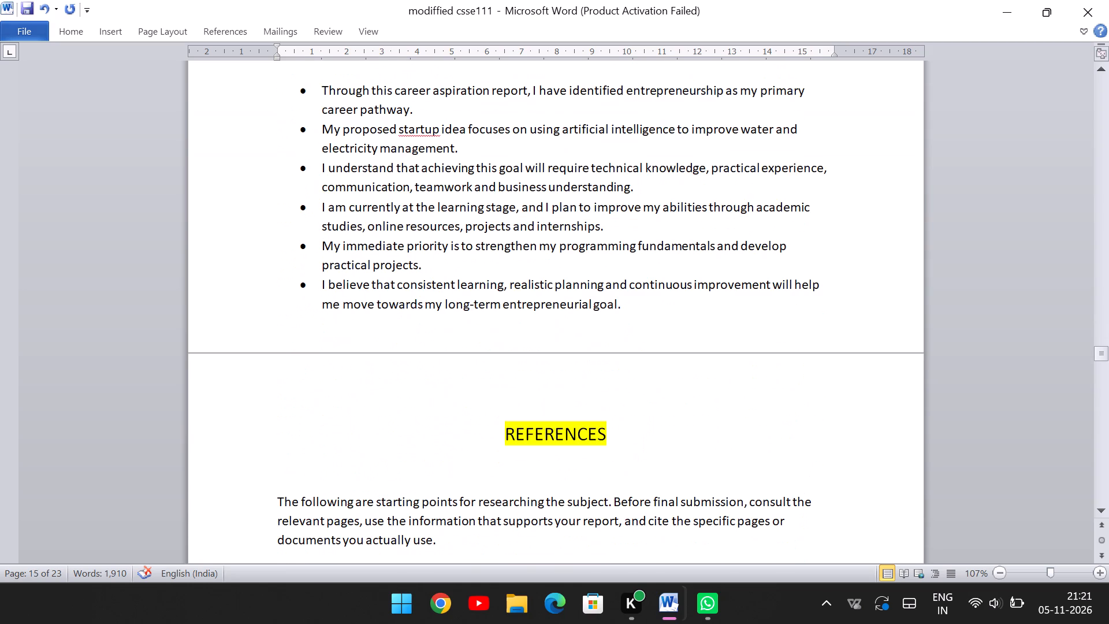
scroll(453, 332, "down", 17)
scroll(453, 332, "down", 7)
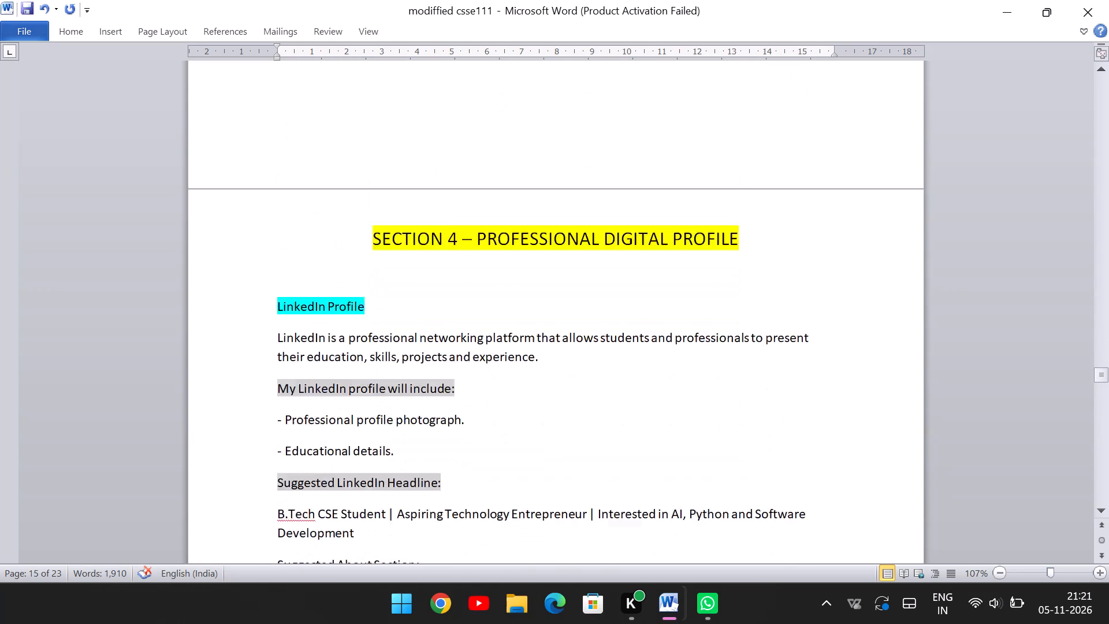
scroll(453, 332, "down", 3)
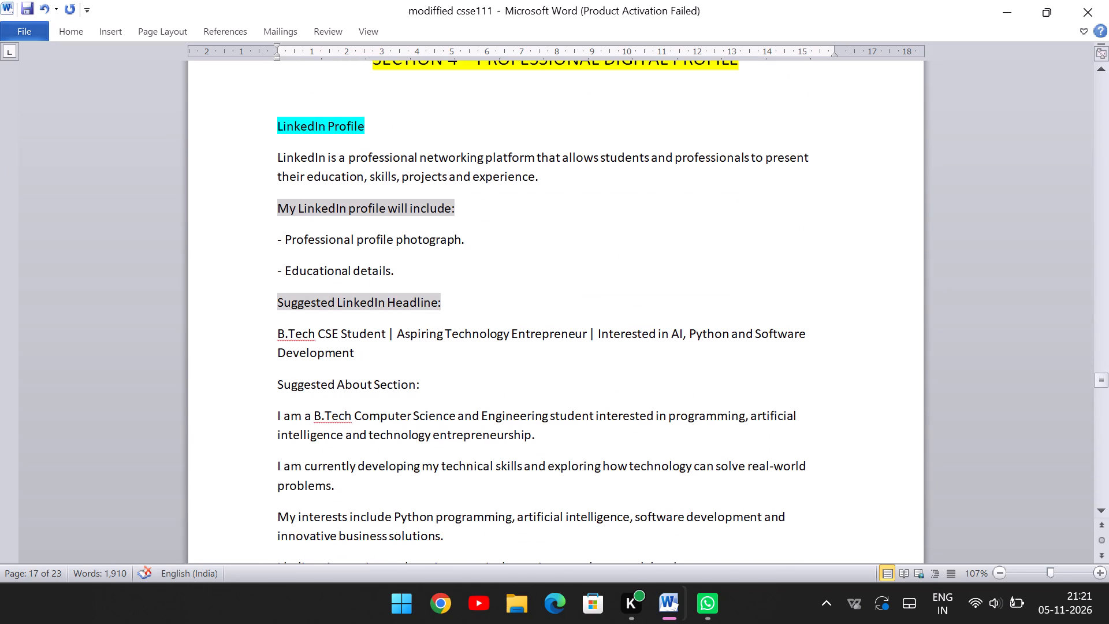
scroll(355, 191, "up", 3)
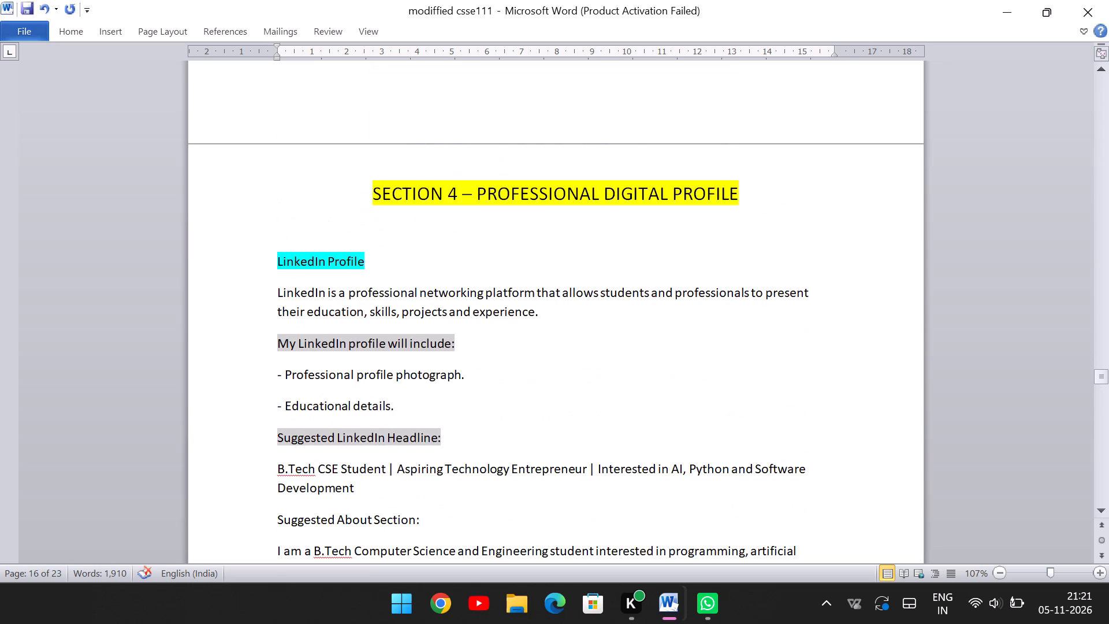
scroll(375, 214, "down", 15)
scroll(420, 252, "up", 11)
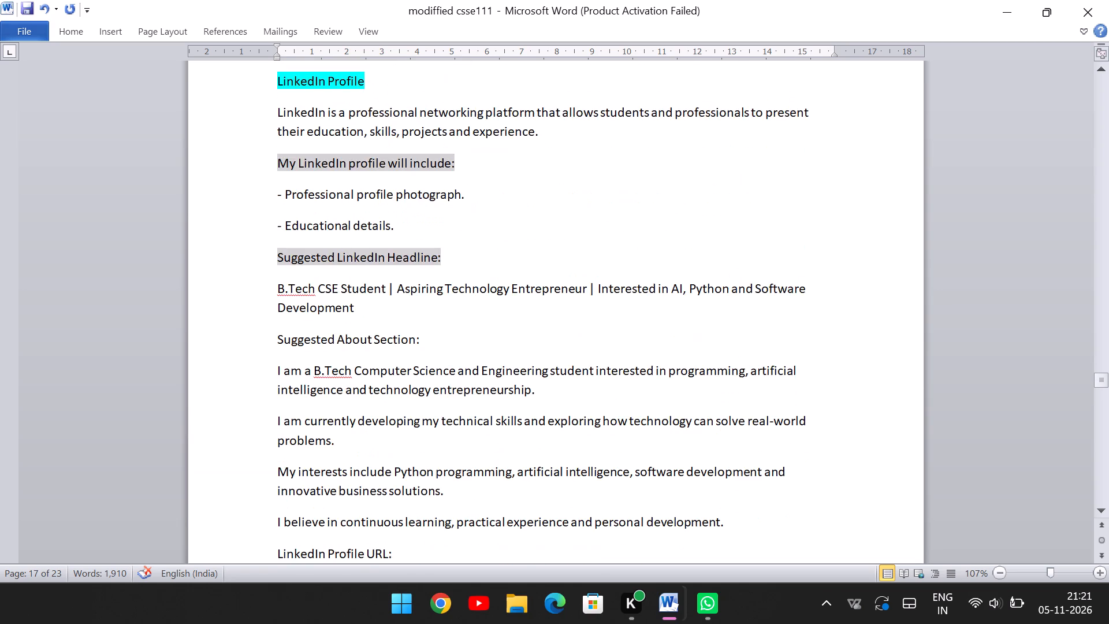
scroll(420, 252, "up", 3)
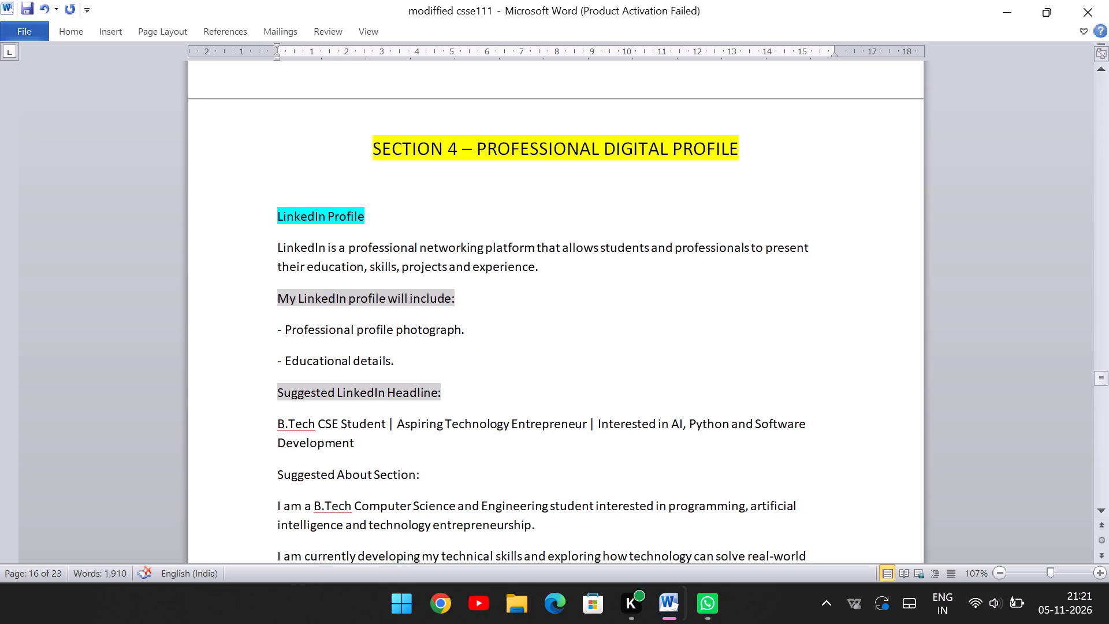
scroll(386, 370, "down", 2)
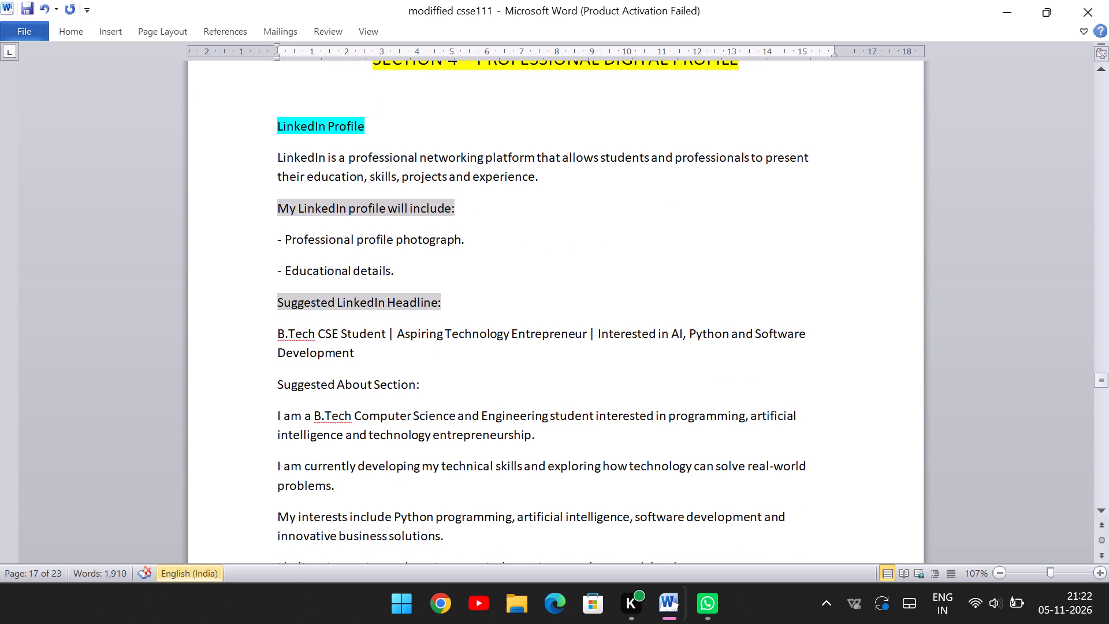
scroll(596, 359, "down", 9)
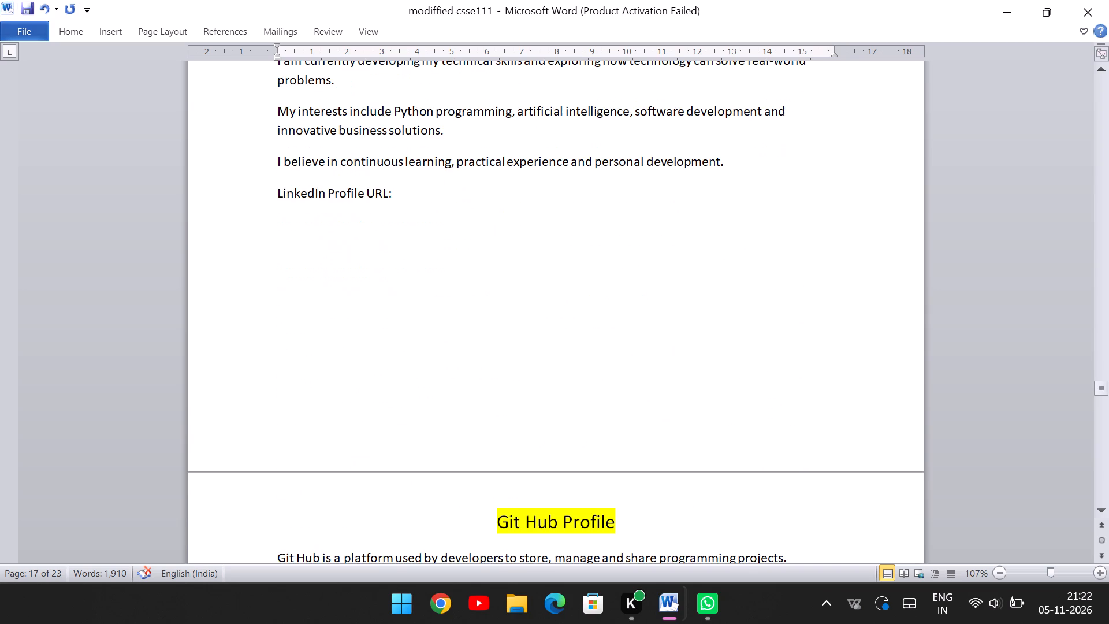
scroll(595, 346, "up", 1)
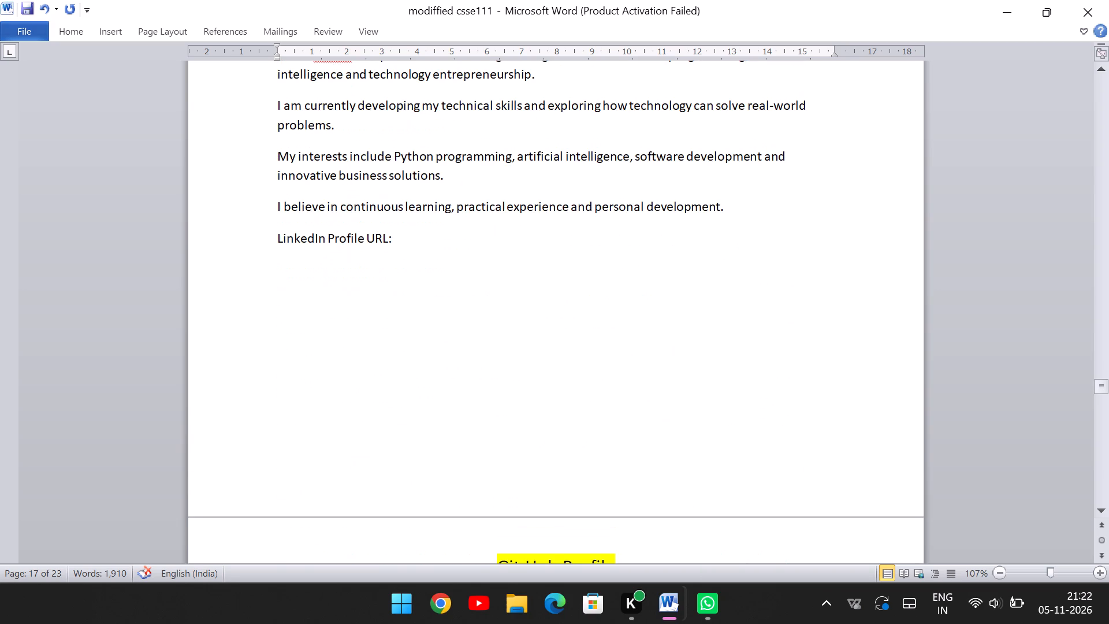
Copy the LinkedIn address from the Profile Link Table and paste it after "LinkedIn Profile URL:" in Section 4.
left_click(397, 242)
scroll(454, 283, "down", 3)
scroll(504, 321, "down", 7)
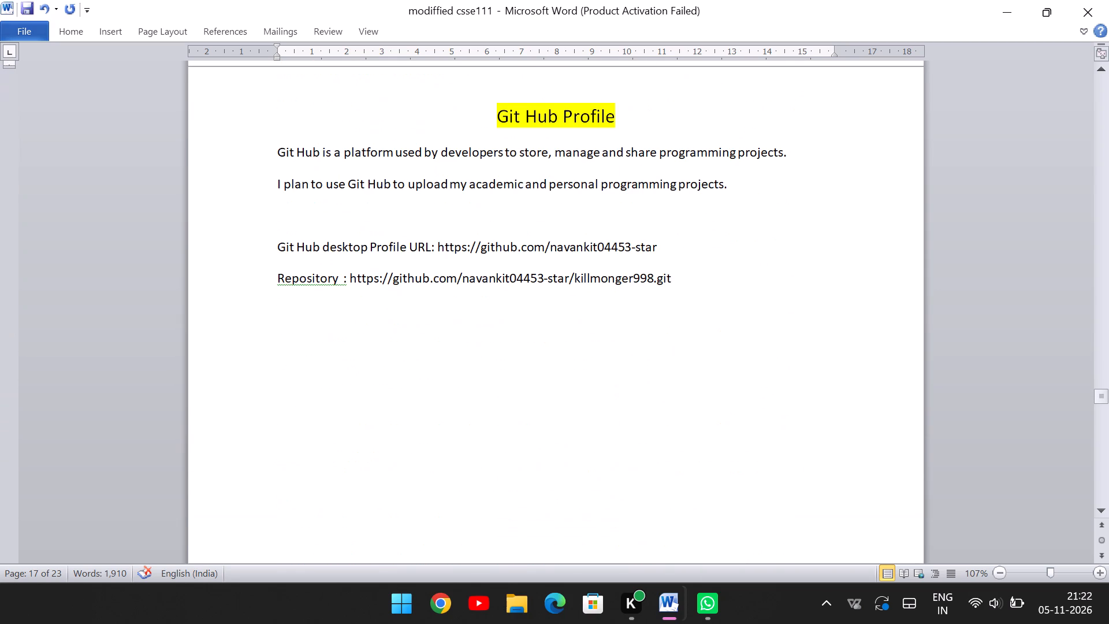
scroll(504, 322, "down", 20)
scroll(504, 322, "down", 3)
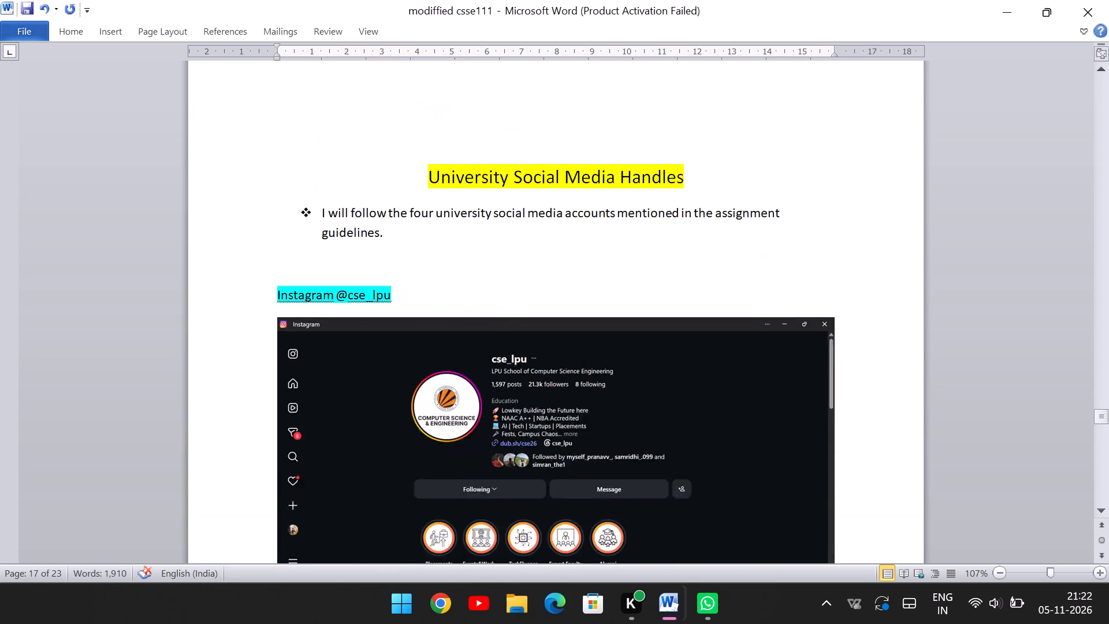
scroll(504, 322, "down", 18)
scroll(504, 322, "down", 12)
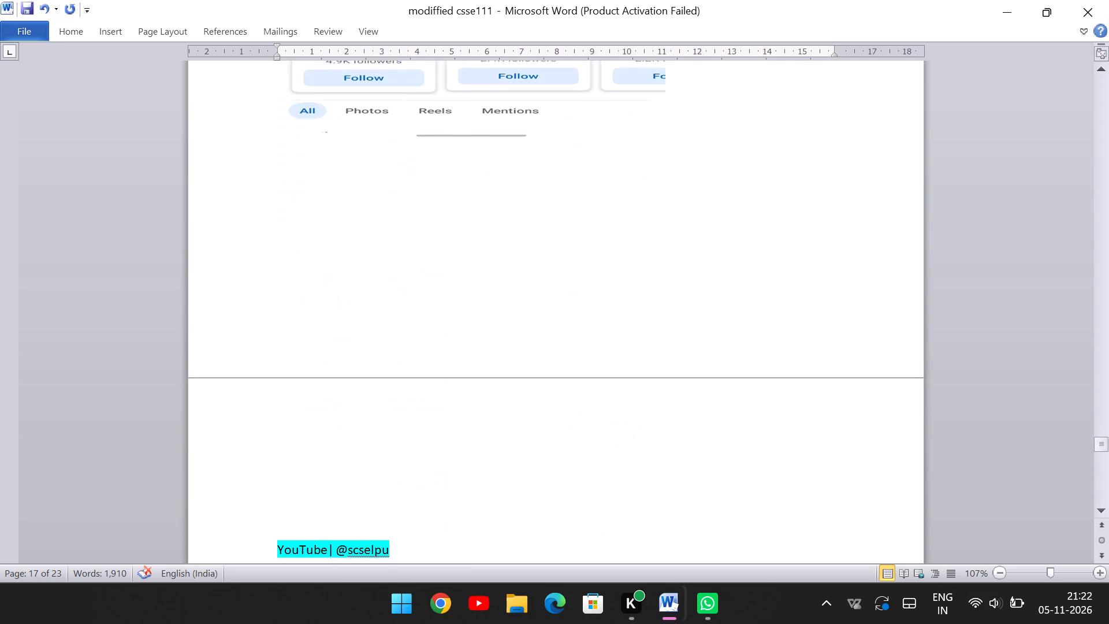
scroll(504, 322, "down", 20)
scroll(504, 322, "down", 17)
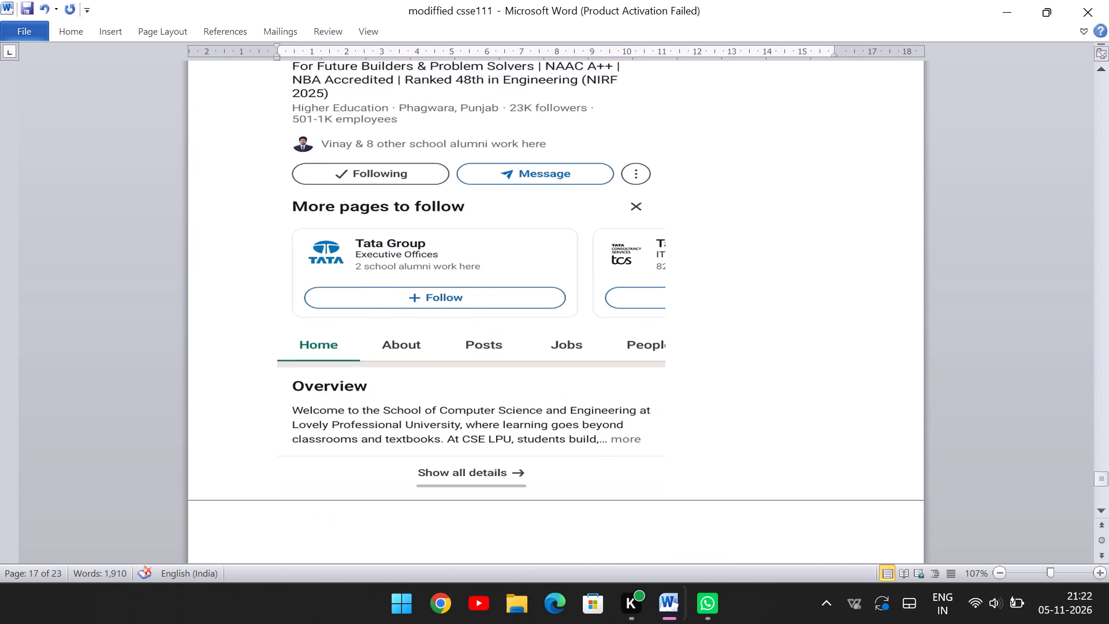
scroll(504, 322, "down", 8)
left_click_drag(388, 270, 738, 296)
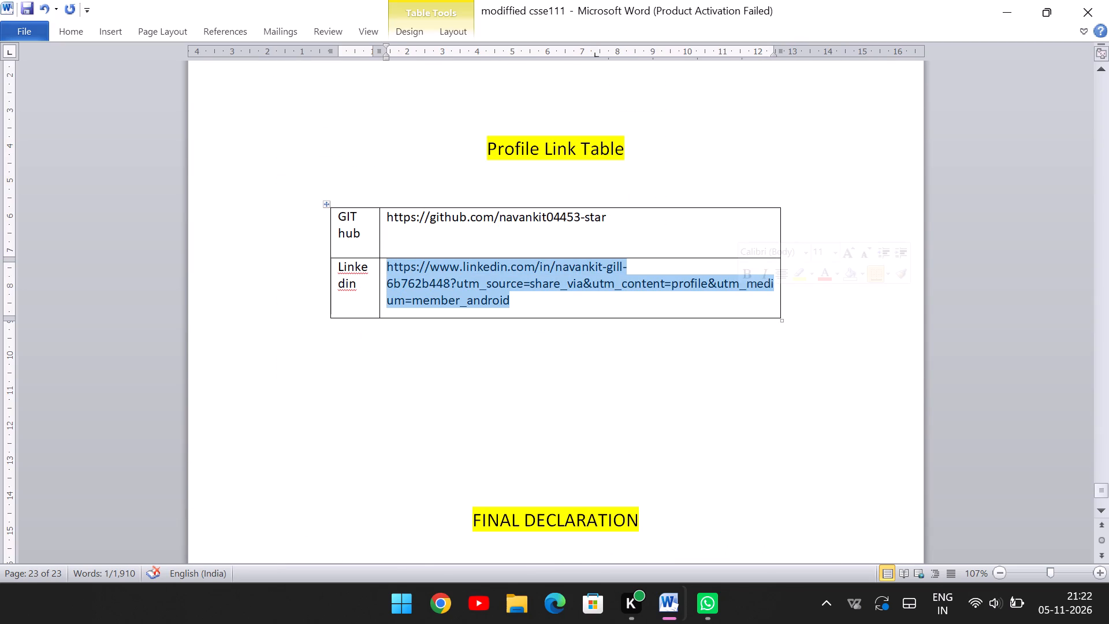
key("ctrl+c")
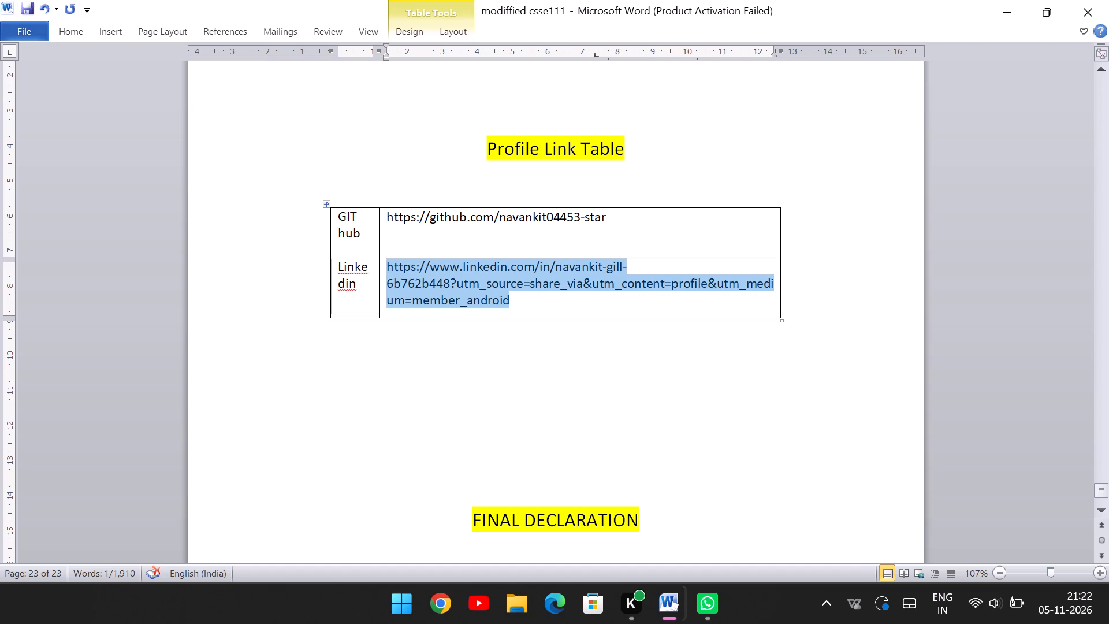
left_click(560, 344)
scroll(557, 346, "up", 18)
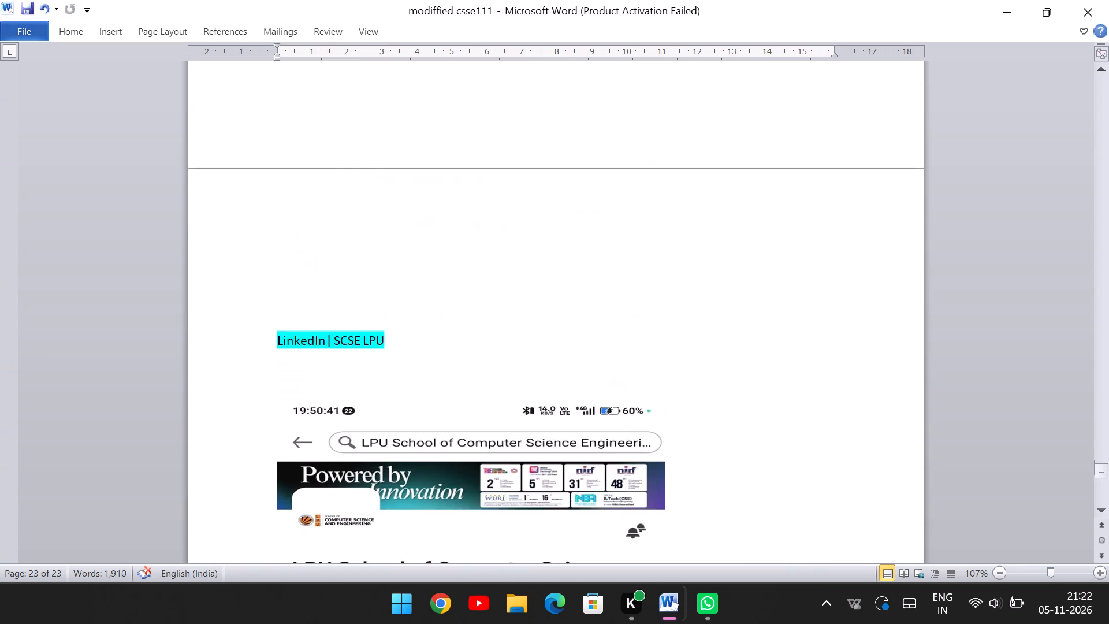
scroll(545, 398, "up", 20)
scroll(545, 398, "up", 18)
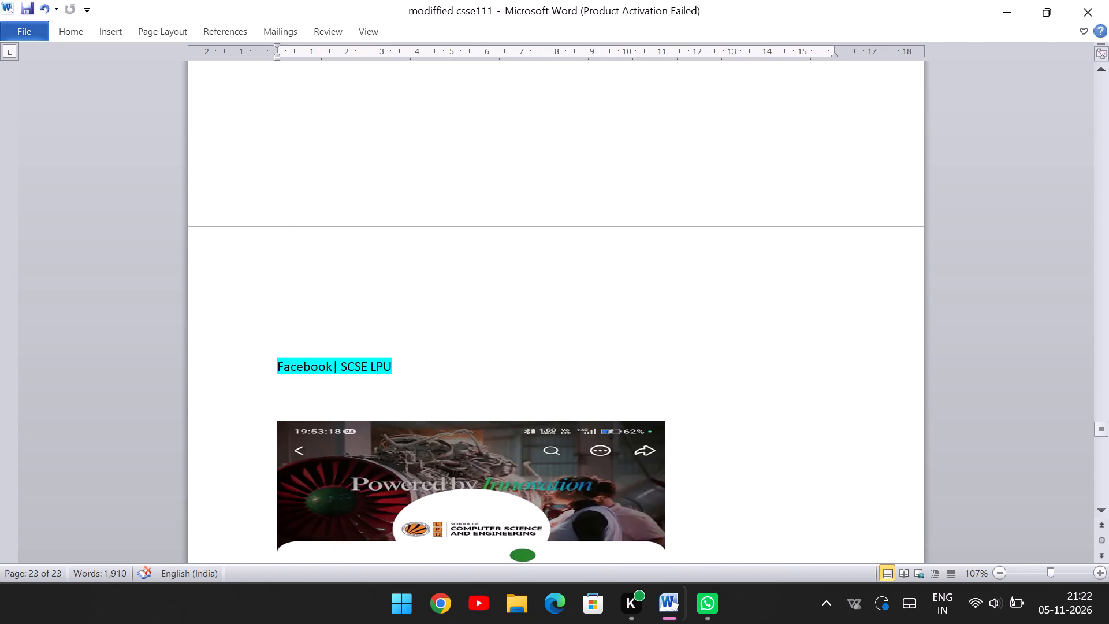
scroll(519, 377, "up", 20)
scroll(519, 377, "up", 18)
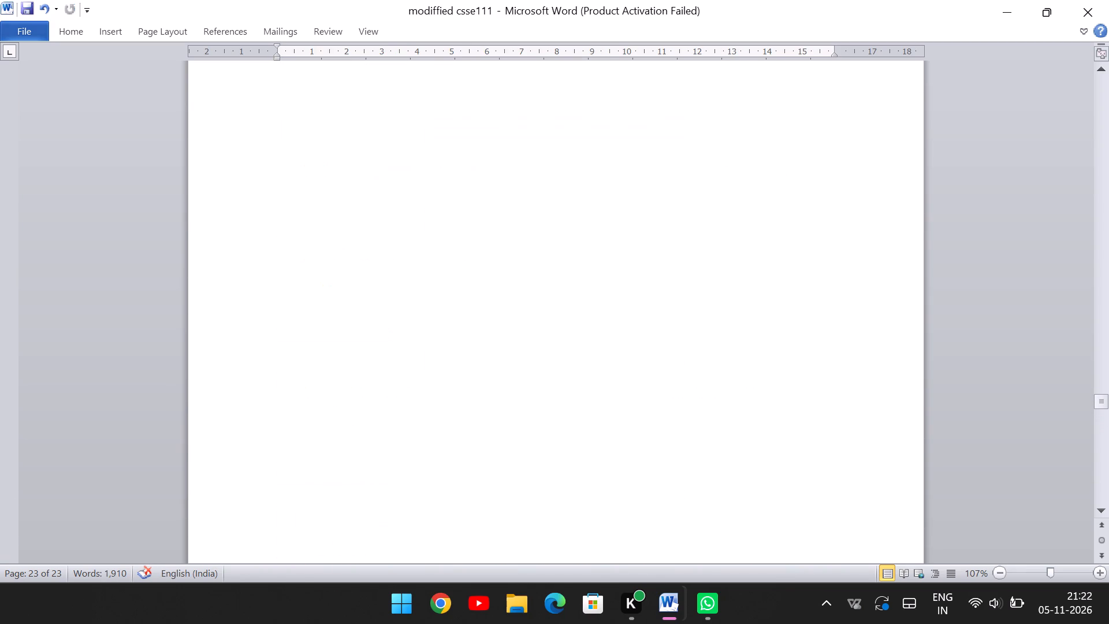
scroll(402, 380, "up", 14)
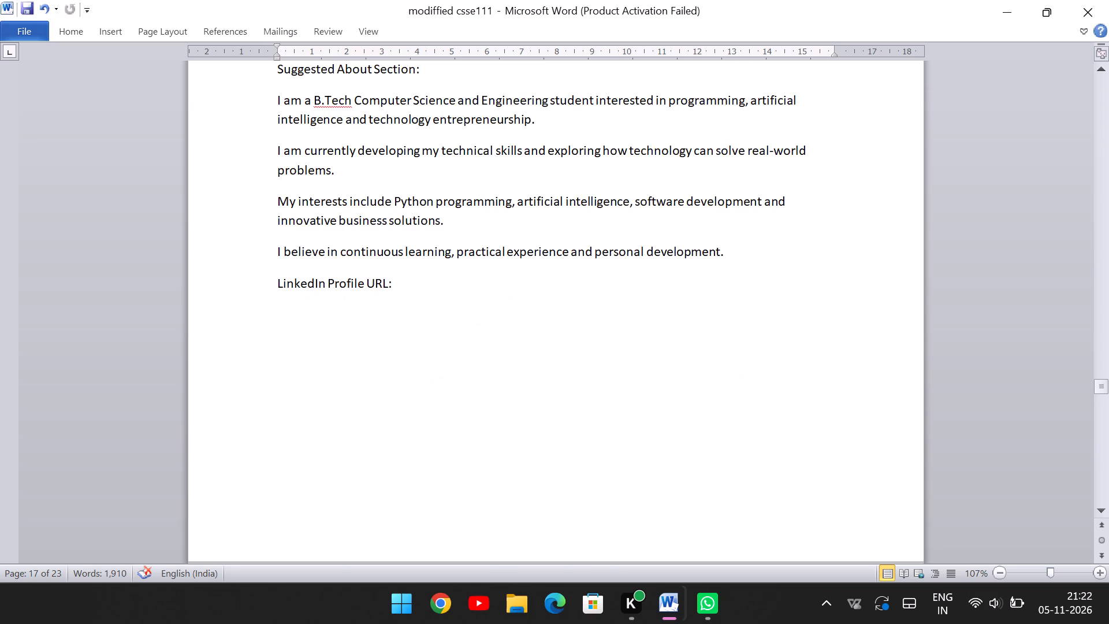
left_click(404, 284)
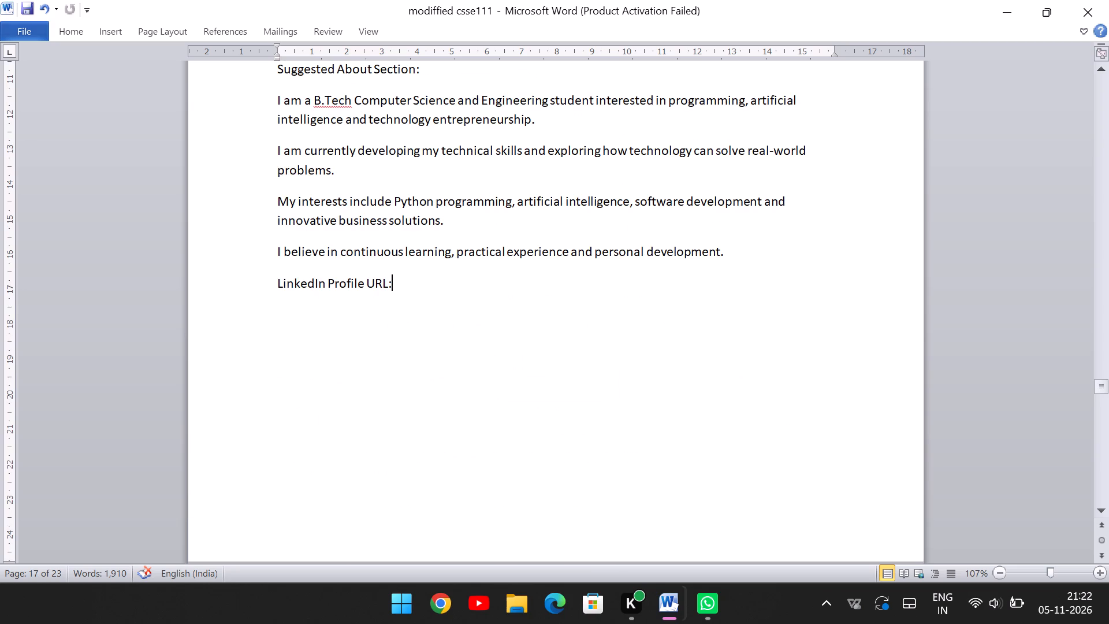
key("ctrl+v")
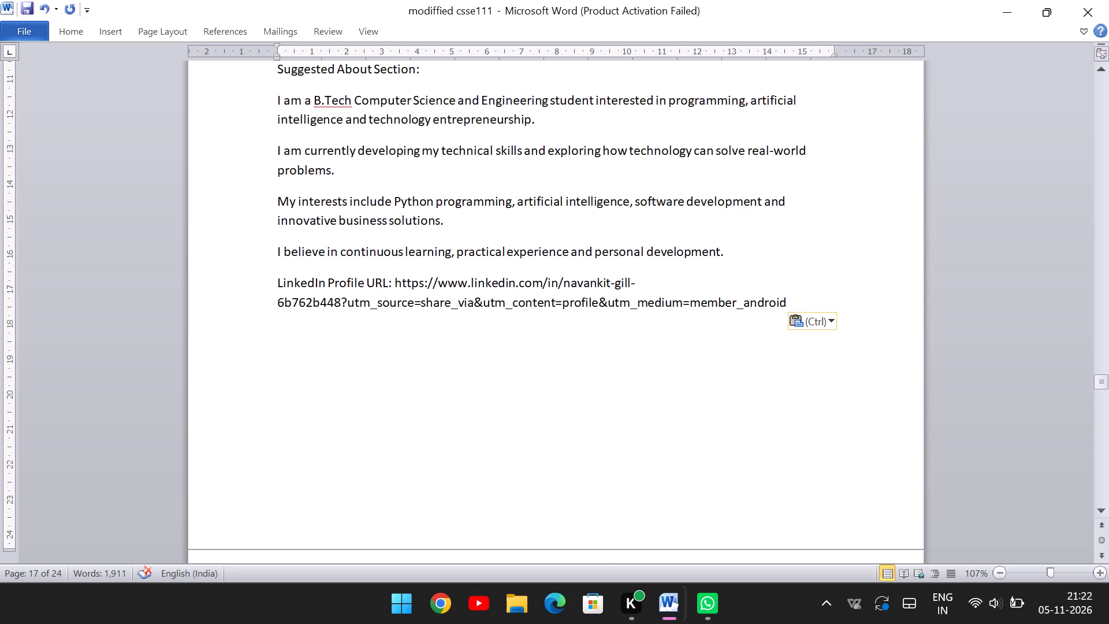
left_click(816, 330)
left_click(816, 324)
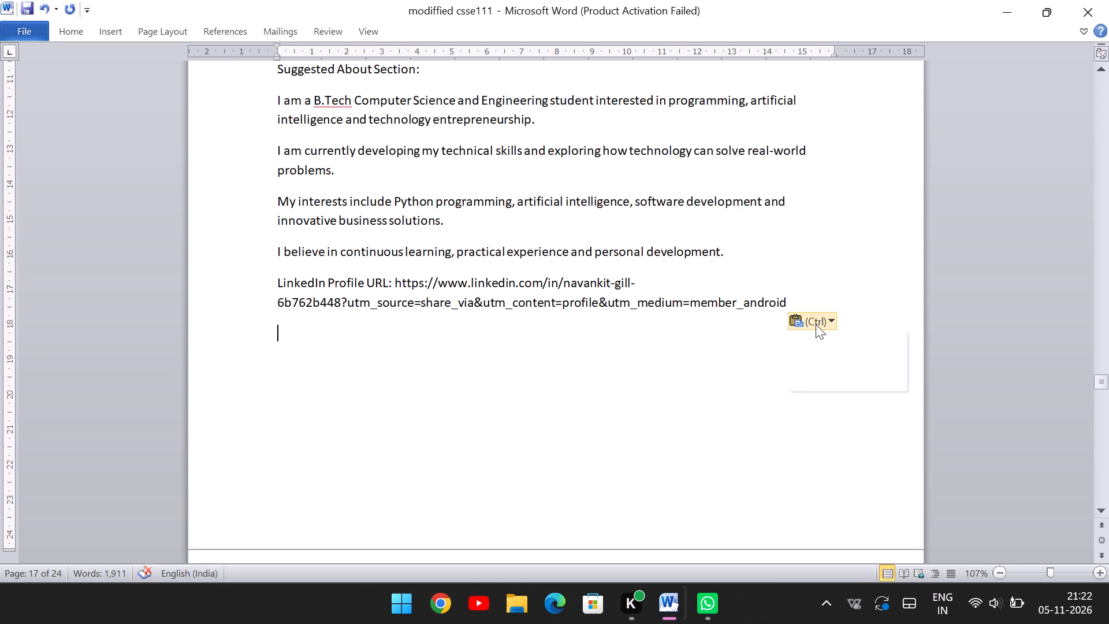
left_click(652, 400)
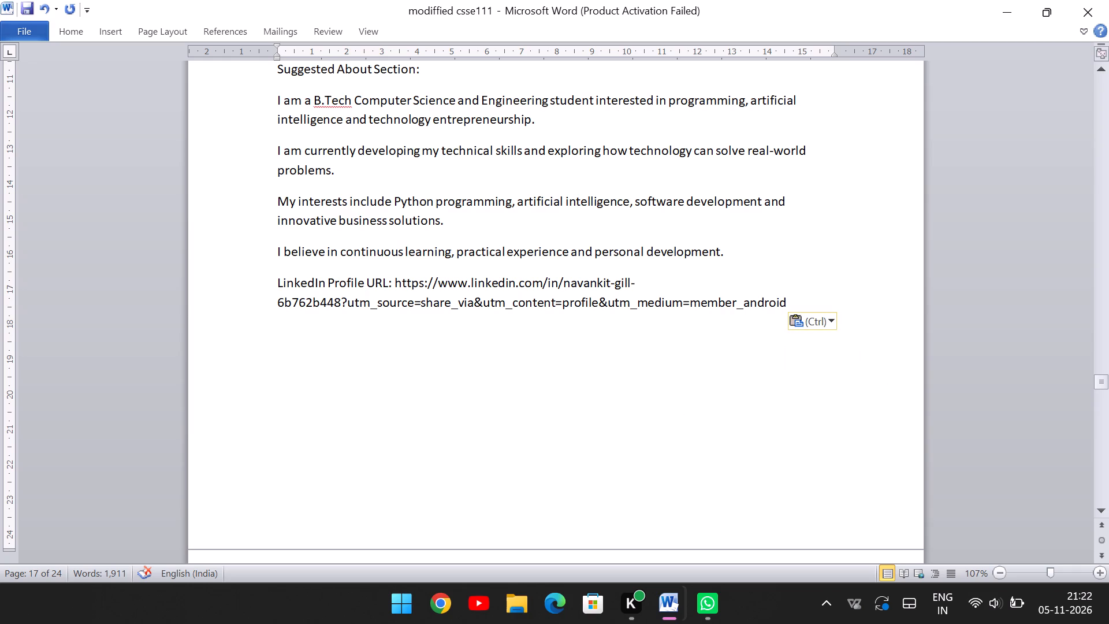
Underline the label "LinkedIn Profile URL" in front of the profile link, leaving out the colon.
left_click_drag(279, 283, 374, 287)
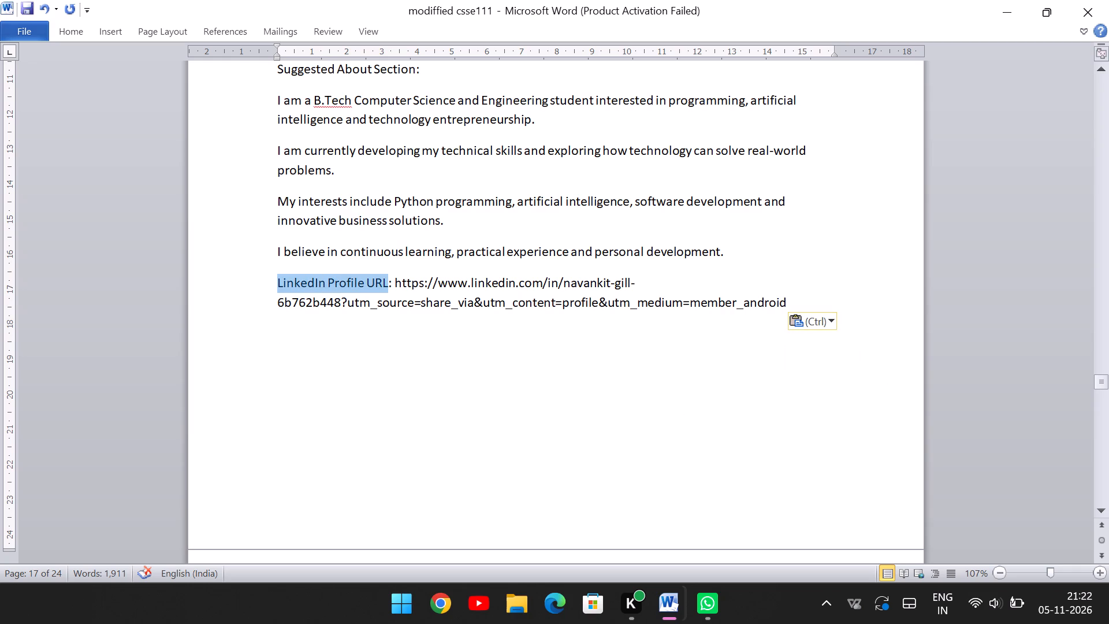
left_click_drag(374, 287, 378, 288)
left_click(420, 263)
left_click(447, 340)
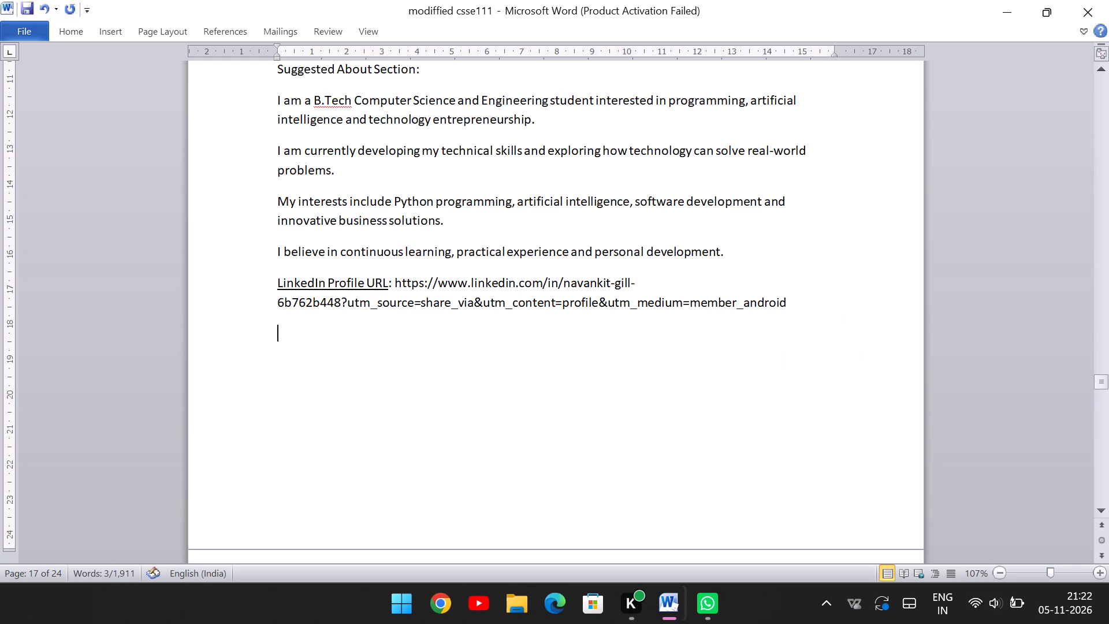
Underline the "Git Hub desktop Profile URL" label and select the start of the Repository line below it.
scroll(383, 295, "up", 3)
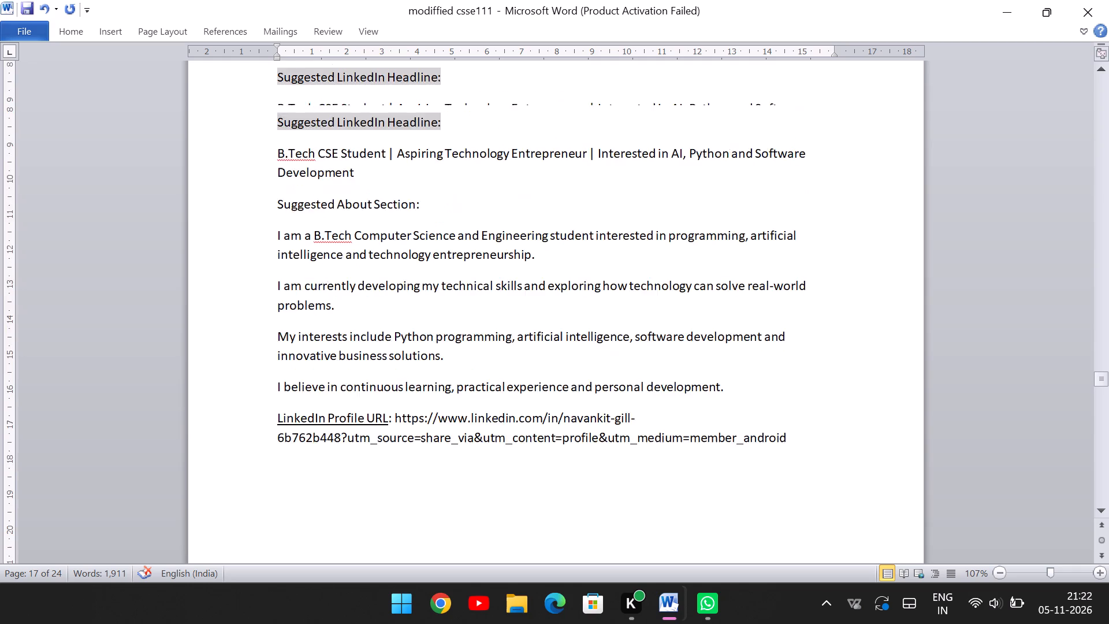
scroll(383, 295, "up", 1)
scroll(383, 295, "down", 19)
scroll(383, 295, "up", 2)
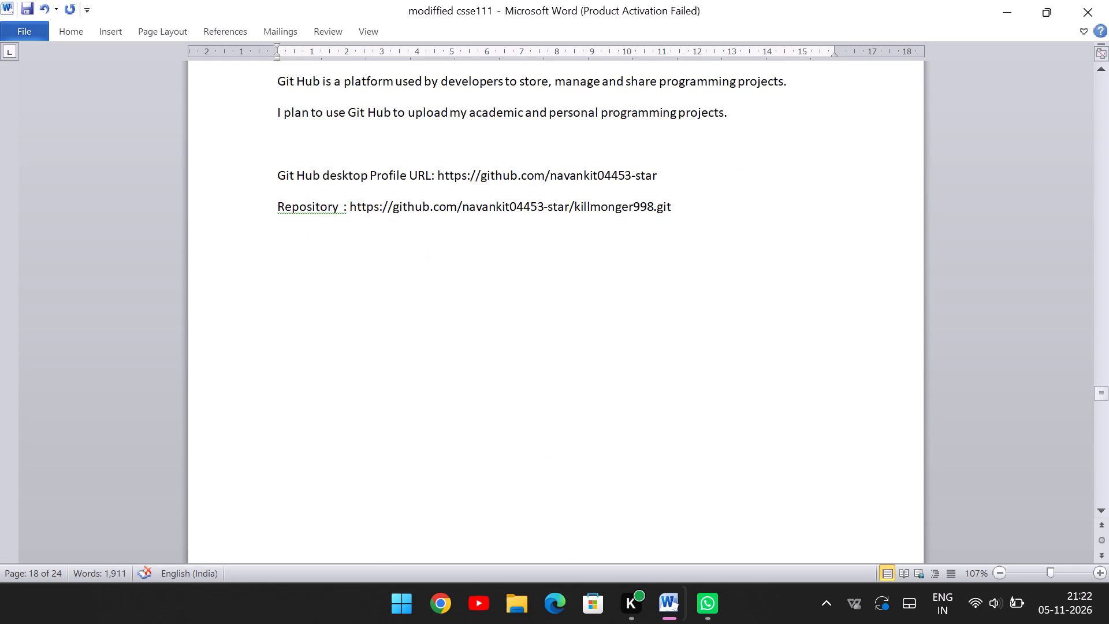
left_click_drag(278, 172, 420, 174)
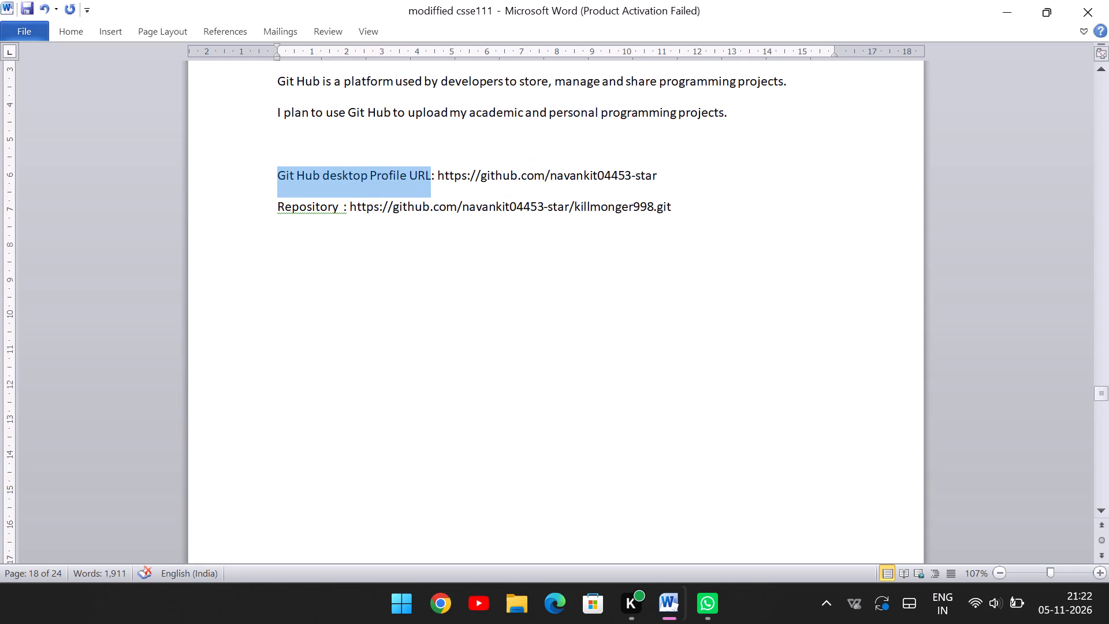
left_click(461, 158)
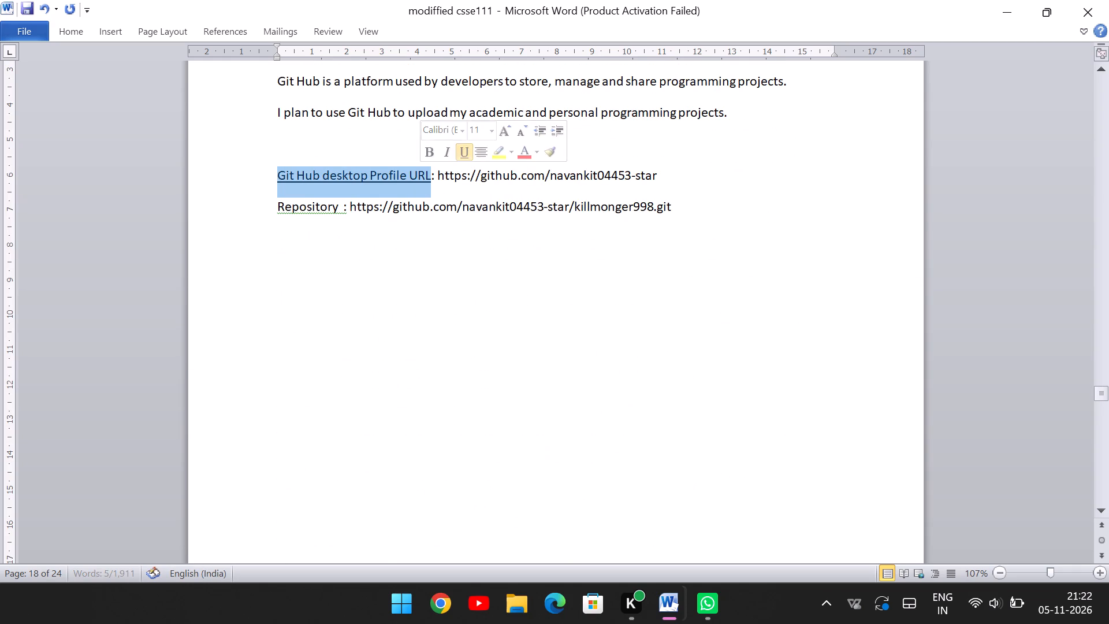
left_click_drag(271, 206, 445, 206)
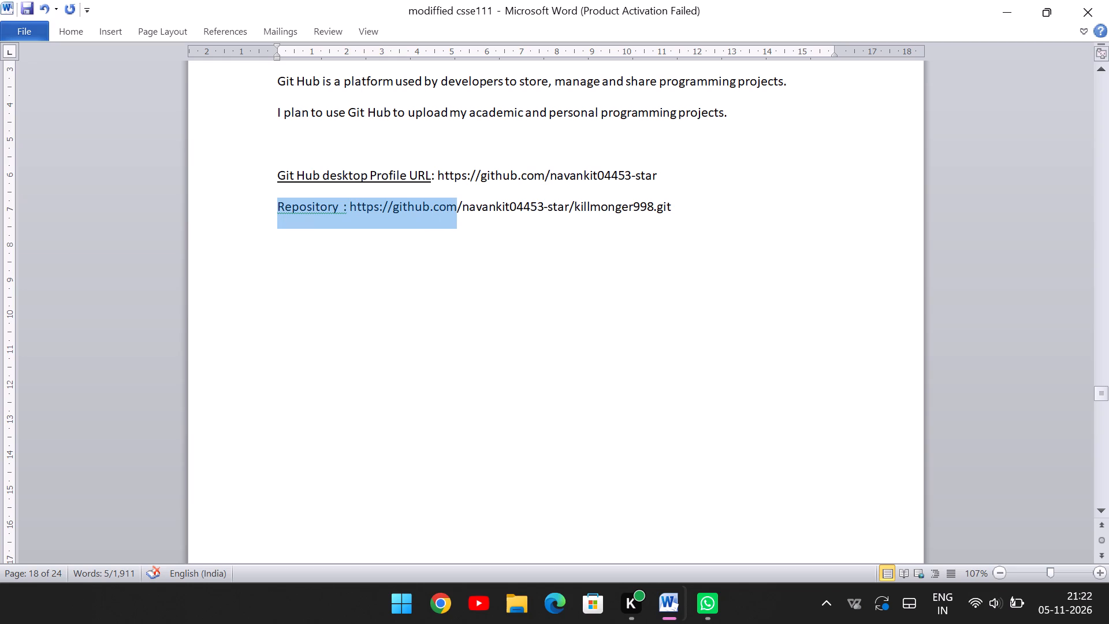
Underline the "Repository" label beneath the Git Hub desktop Profile URL line.
left_click_drag(445, 206, 362, 216)
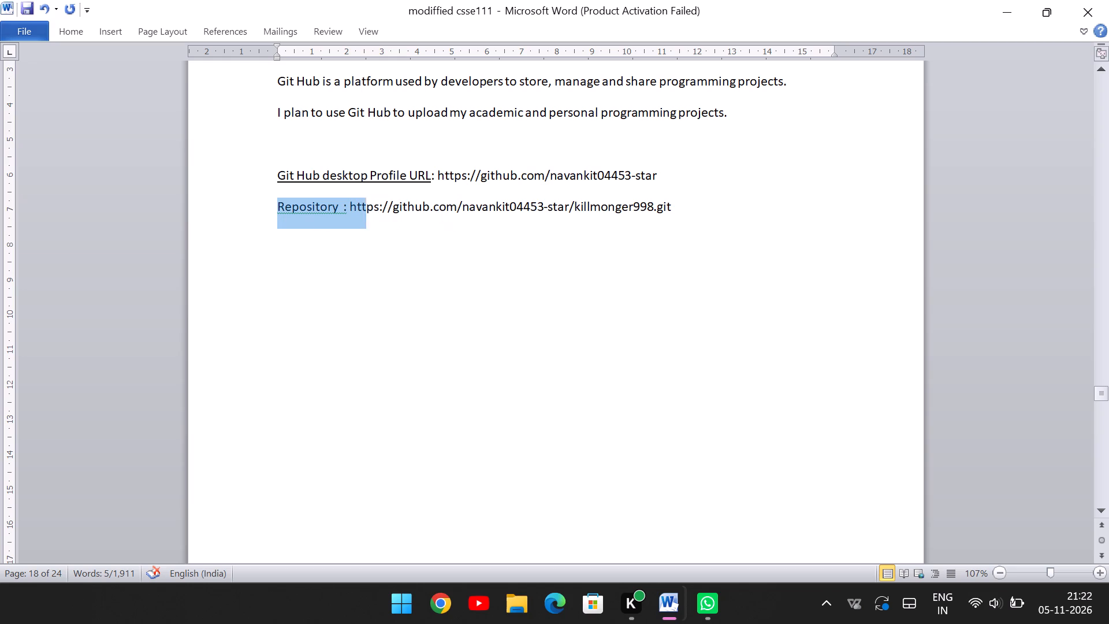
left_click_drag(362, 216, 344, 220)
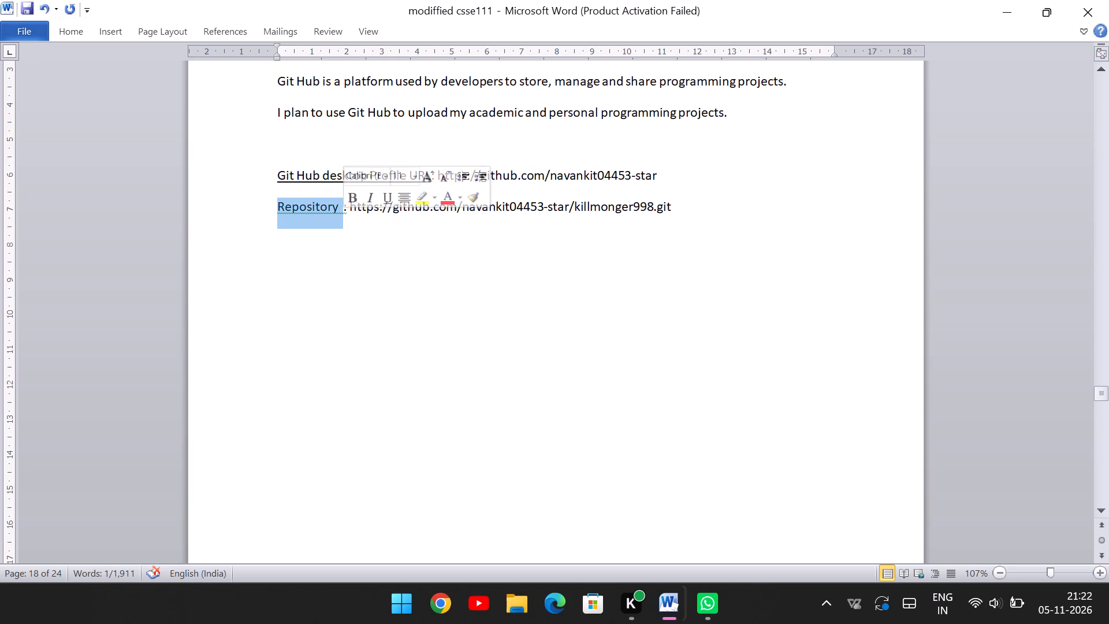
left_click(381, 200)
left_click(387, 266)
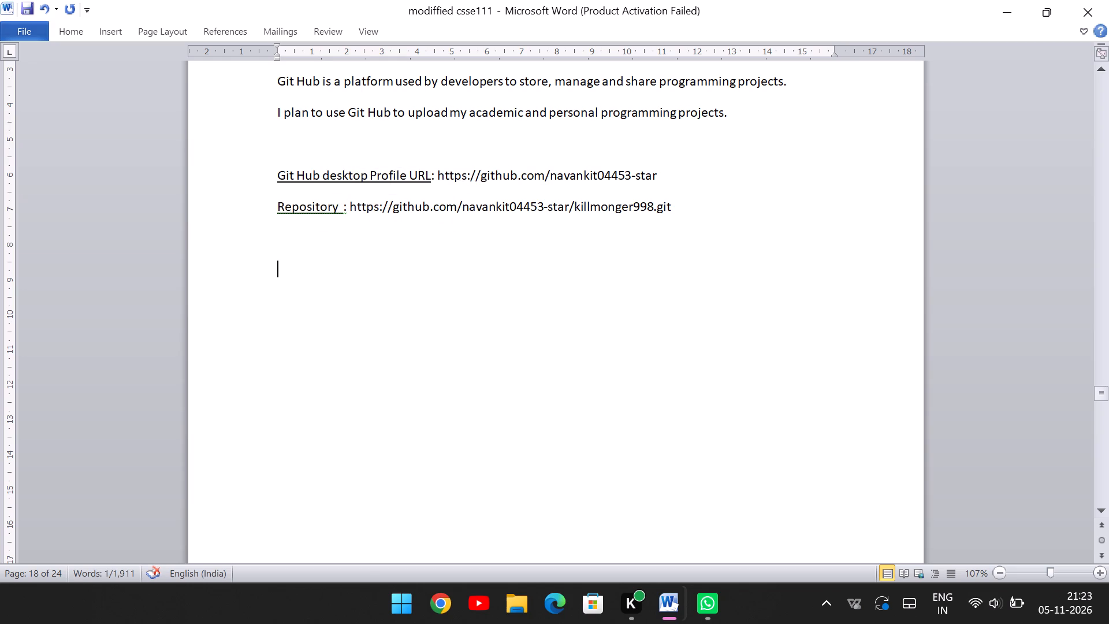
Review the layout and label formatting from the Git Hub Profile section through the University Social Media Handles screenshots, up to the YouTube entry.
scroll(416, 188, "up", 4)
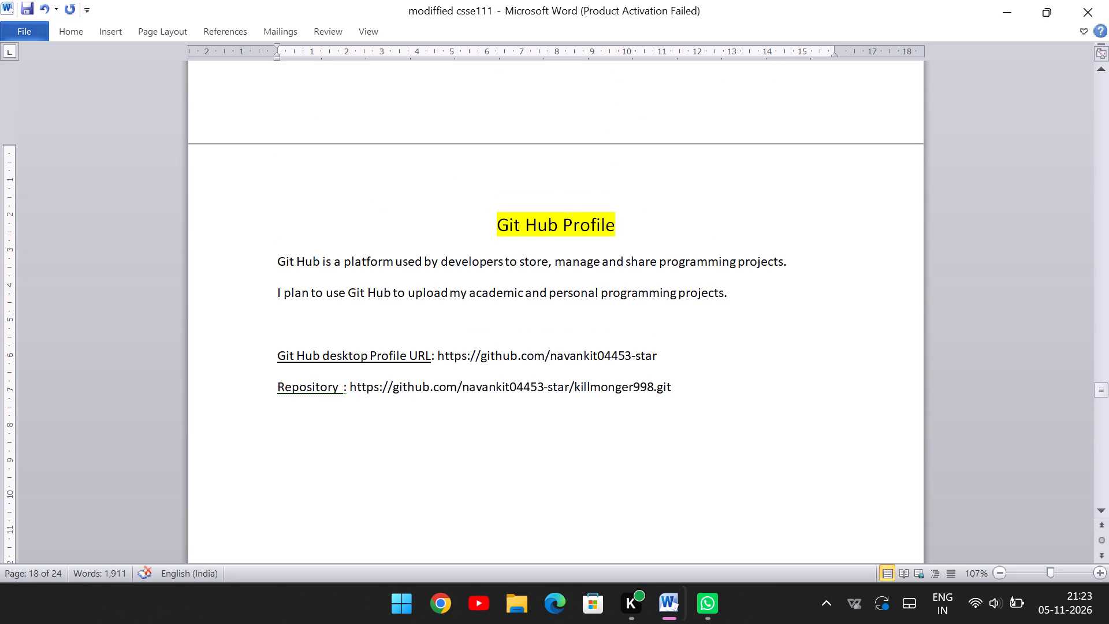
scroll(490, 328, "down", 12)
scroll(381, 296, "down", 6)
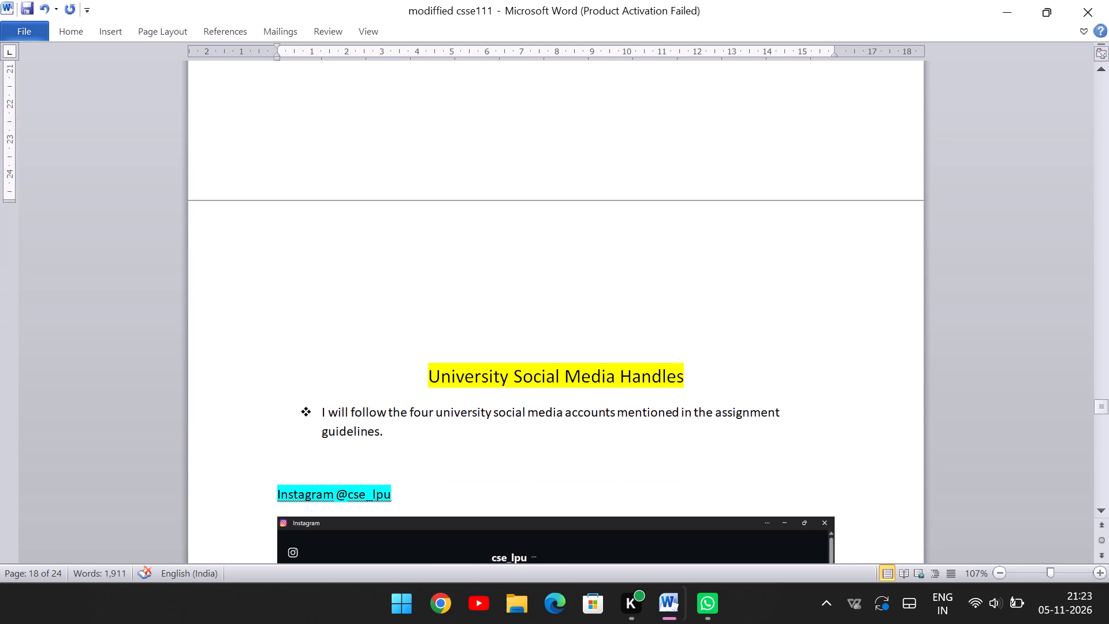
scroll(382, 294, "down", 11)
scroll(382, 294, "up", 4)
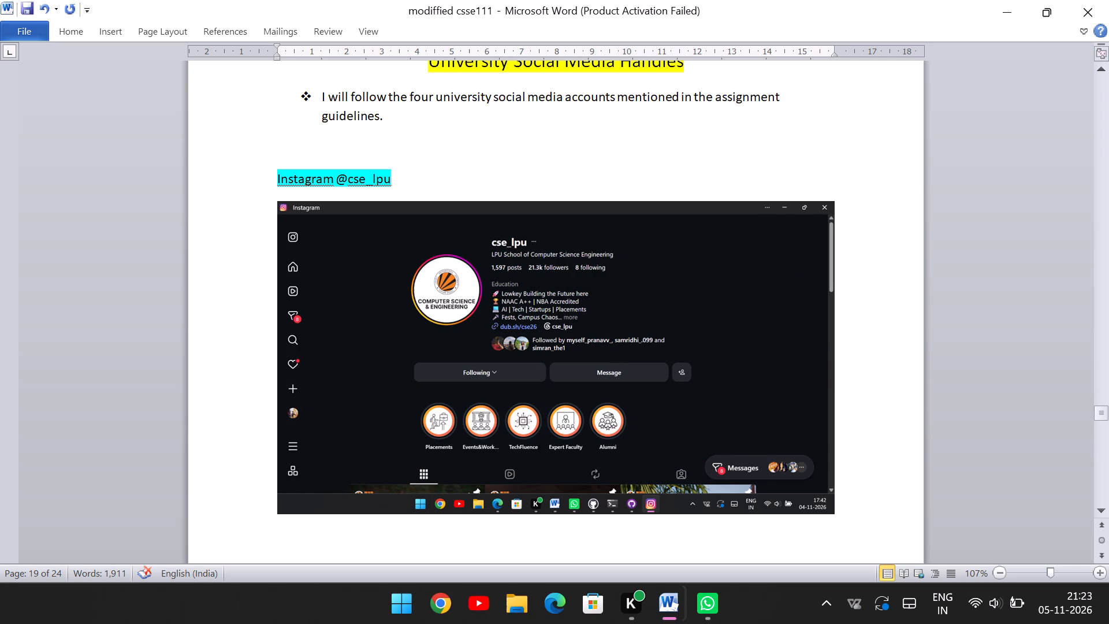
scroll(561, 370, "down", 2)
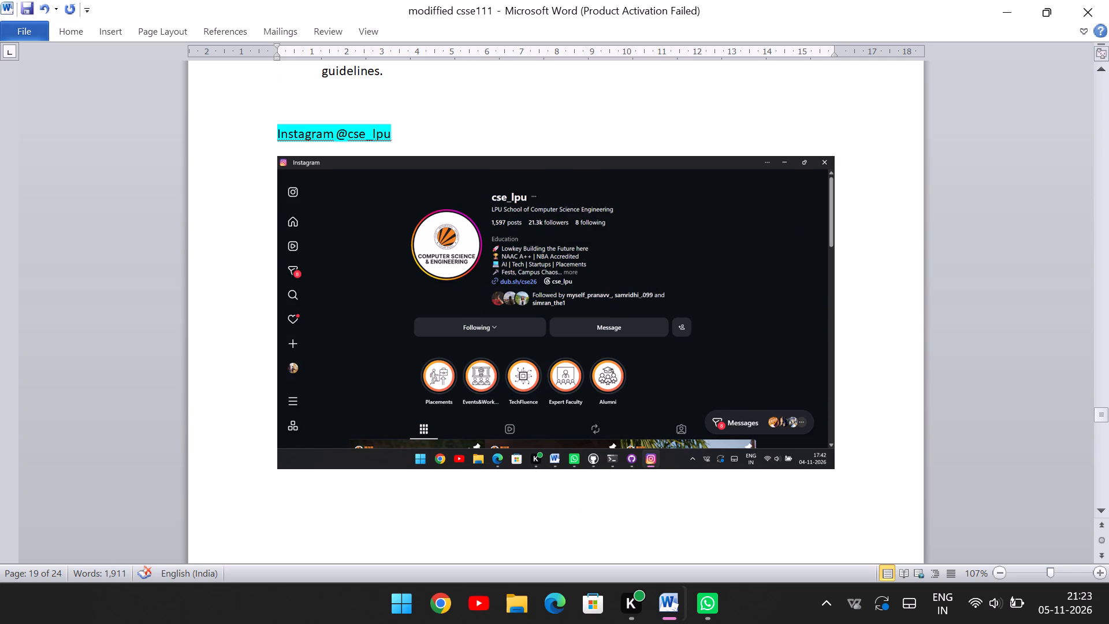
scroll(561, 370, "down", 16)
scroll(561, 370, "down", 6)
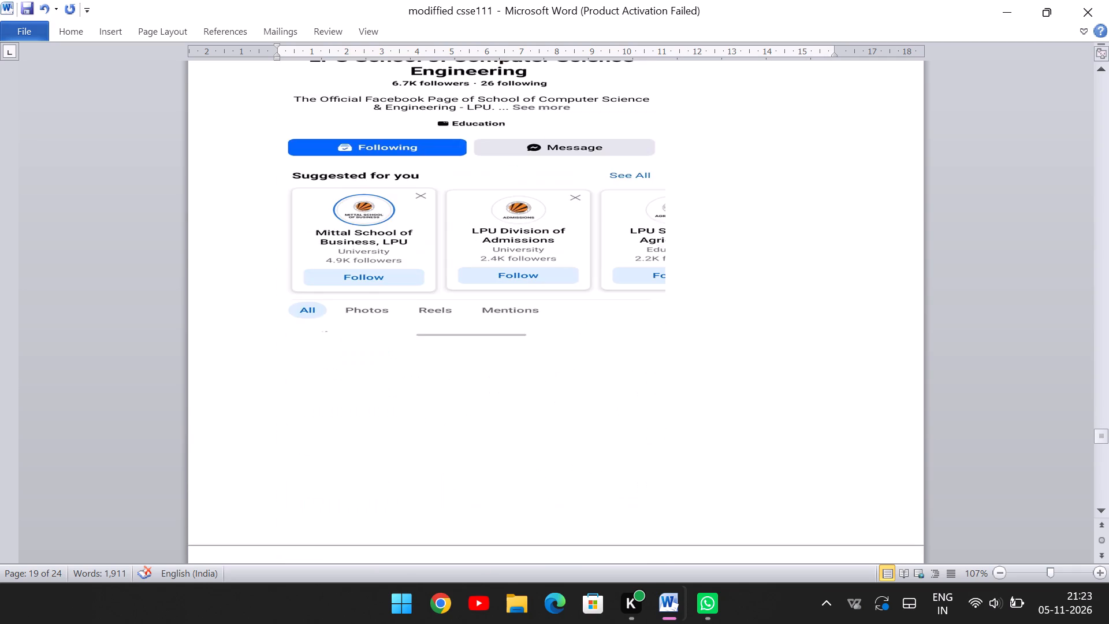
scroll(561, 365, "down", 14)
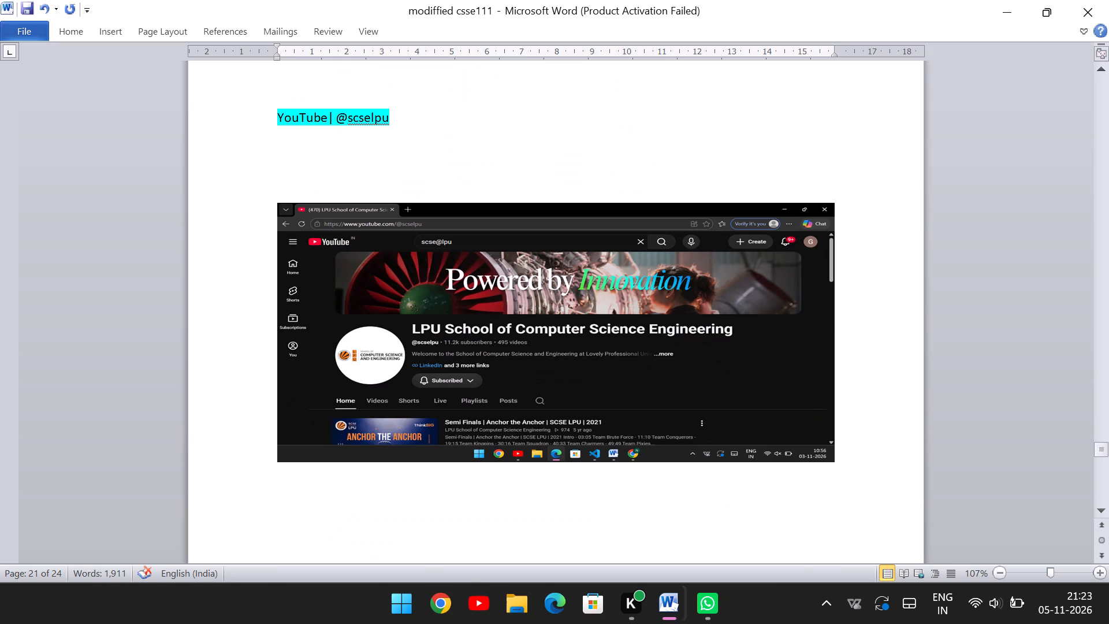
Insert three empty lines above the "Profile Link Table" heading to move it onto the same page as its table.
scroll(560, 367, "down", 10)
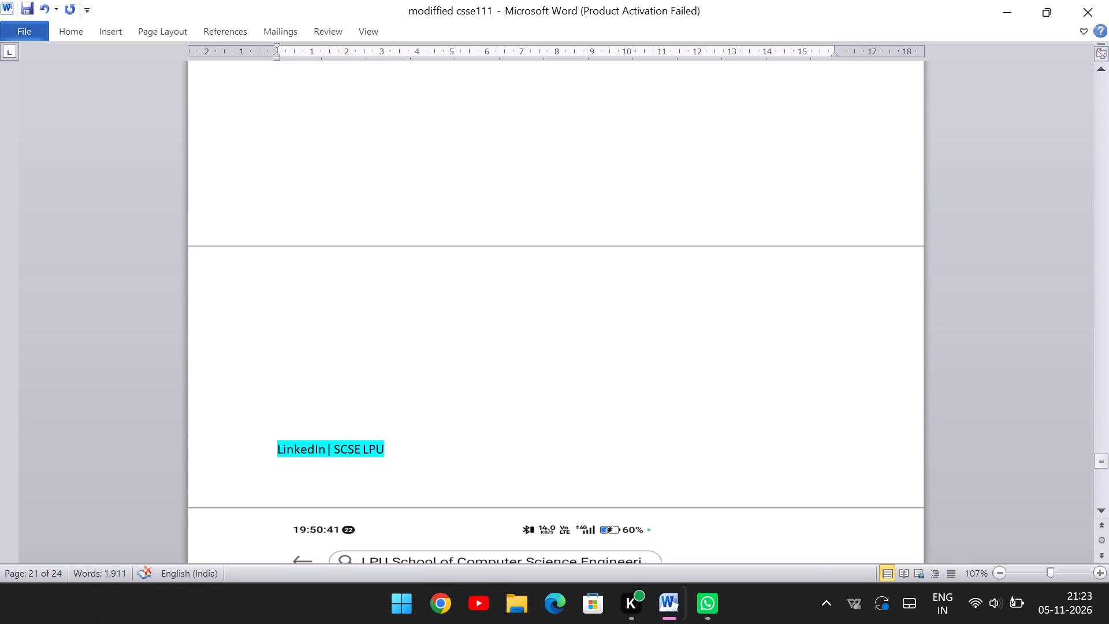
scroll(560, 365, "down", 18)
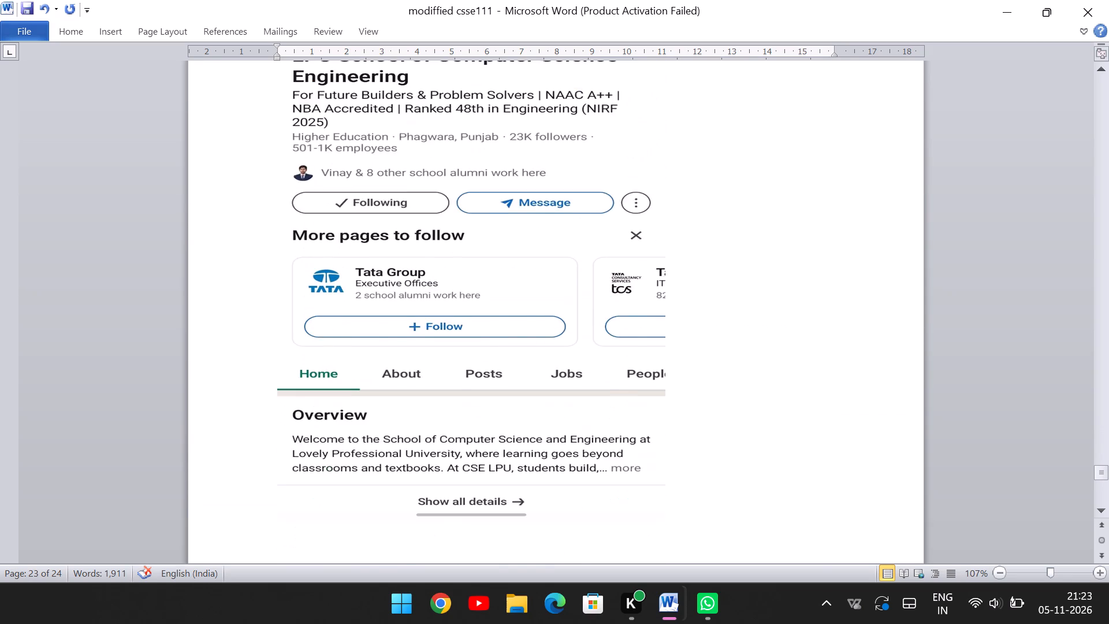
scroll(485, 367, "down", 20)
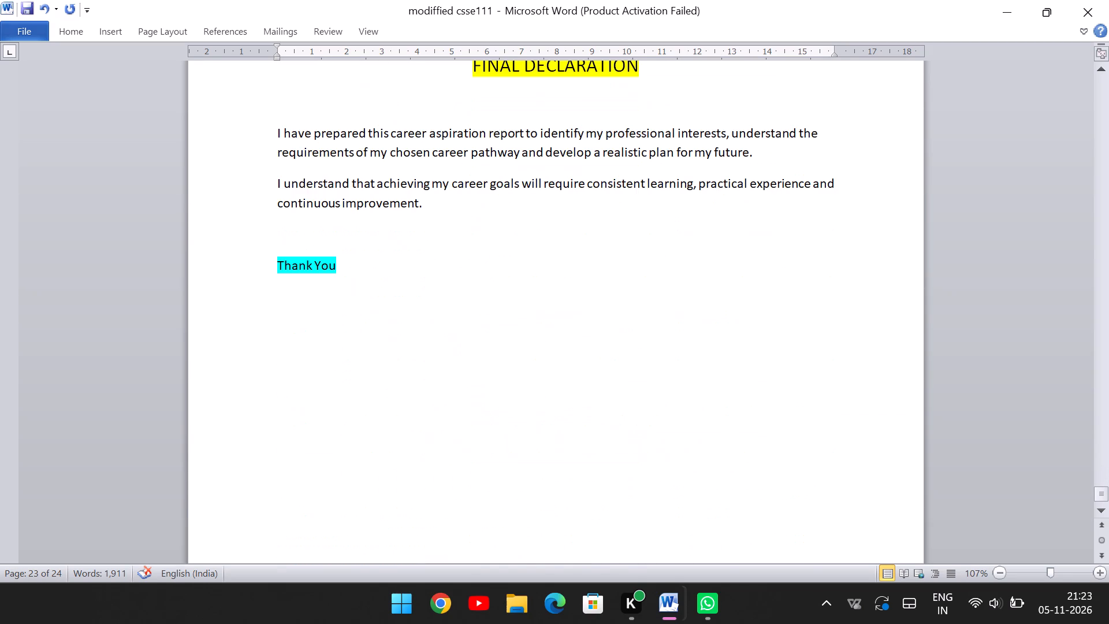
scroll(483, 364, "up", 14)
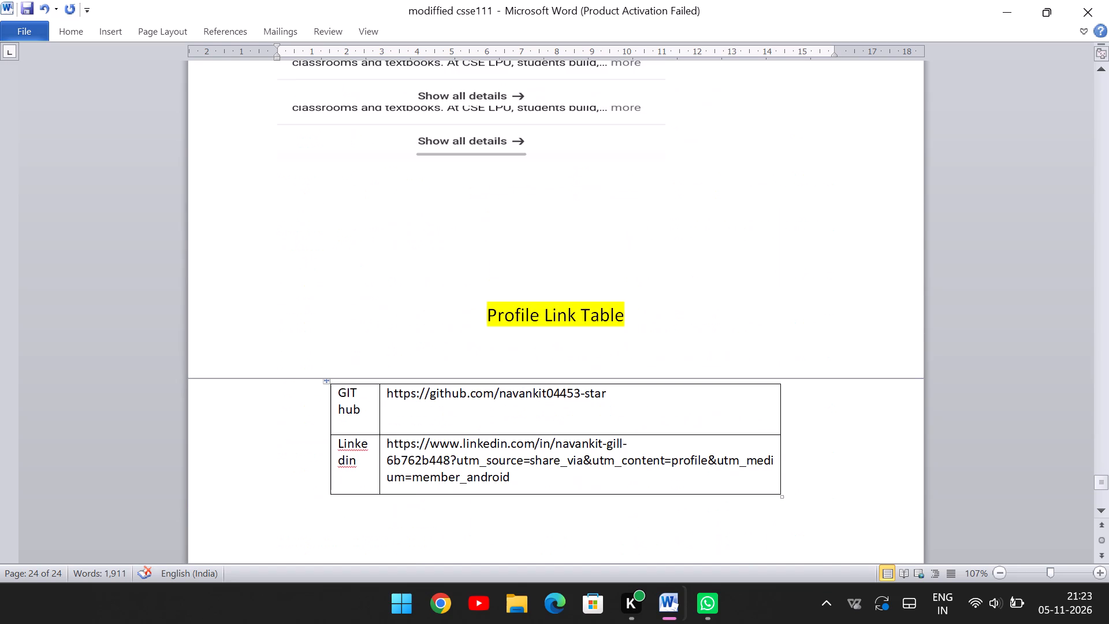
left_click(523, 290)
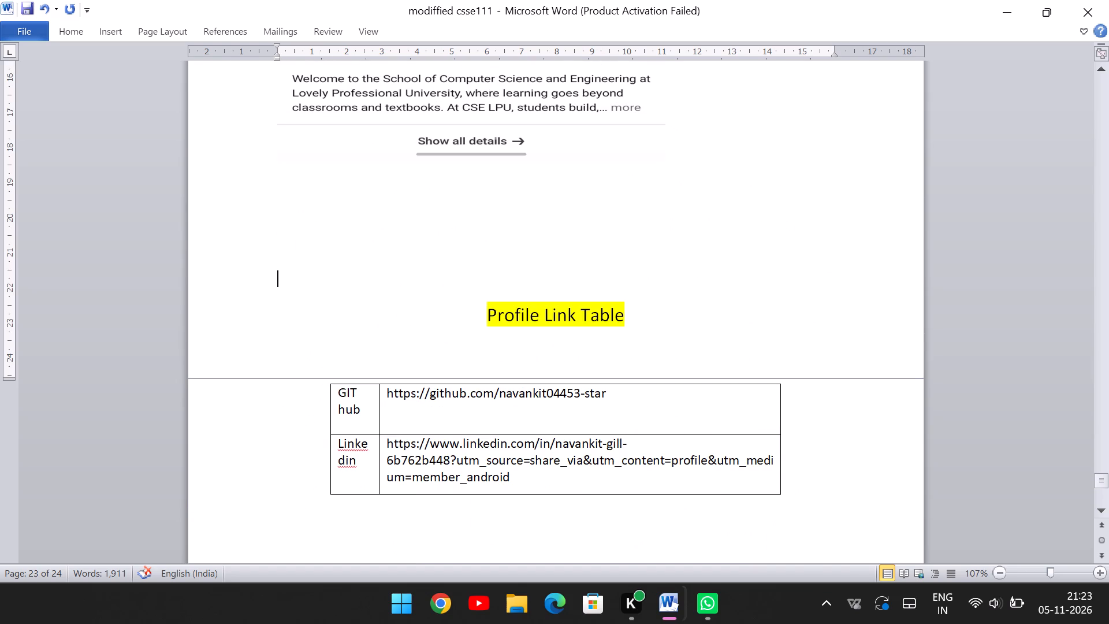
key("Return")
key("Return")
key("Return")
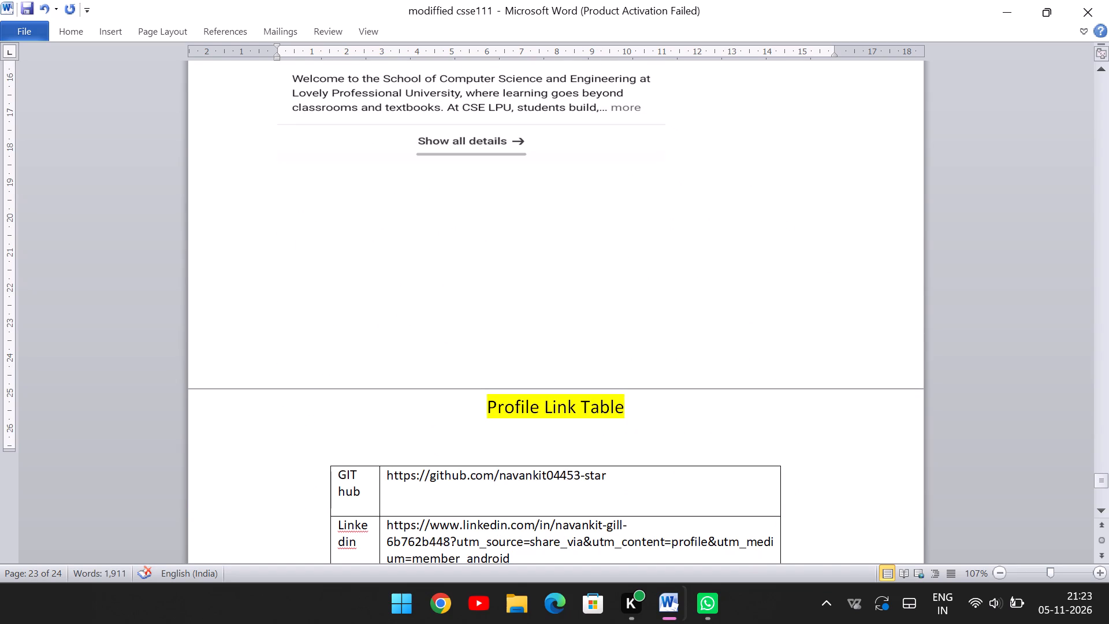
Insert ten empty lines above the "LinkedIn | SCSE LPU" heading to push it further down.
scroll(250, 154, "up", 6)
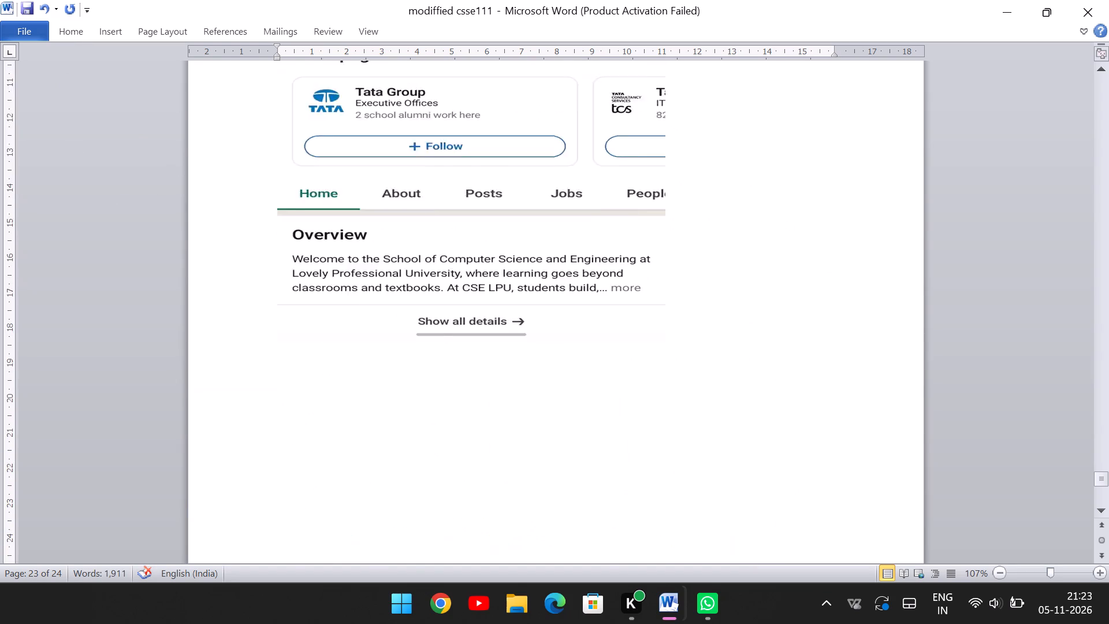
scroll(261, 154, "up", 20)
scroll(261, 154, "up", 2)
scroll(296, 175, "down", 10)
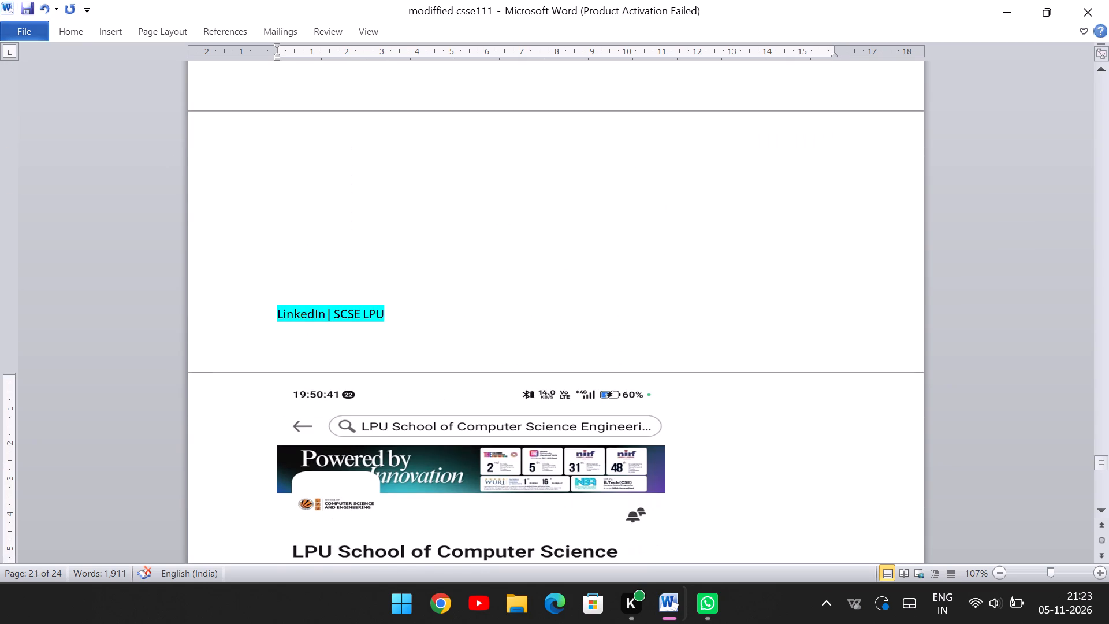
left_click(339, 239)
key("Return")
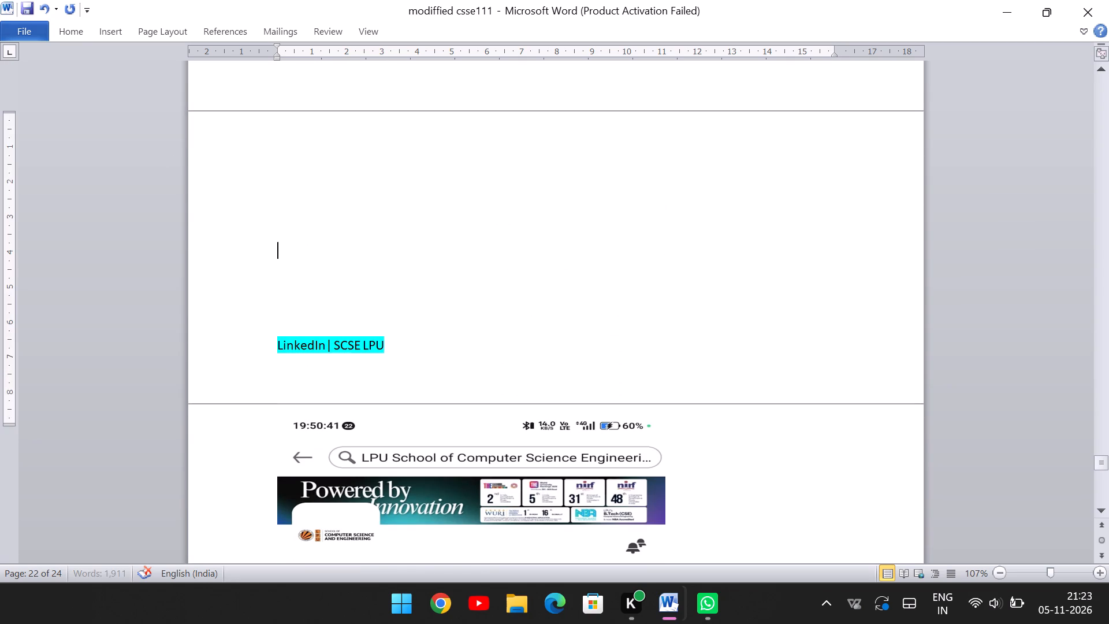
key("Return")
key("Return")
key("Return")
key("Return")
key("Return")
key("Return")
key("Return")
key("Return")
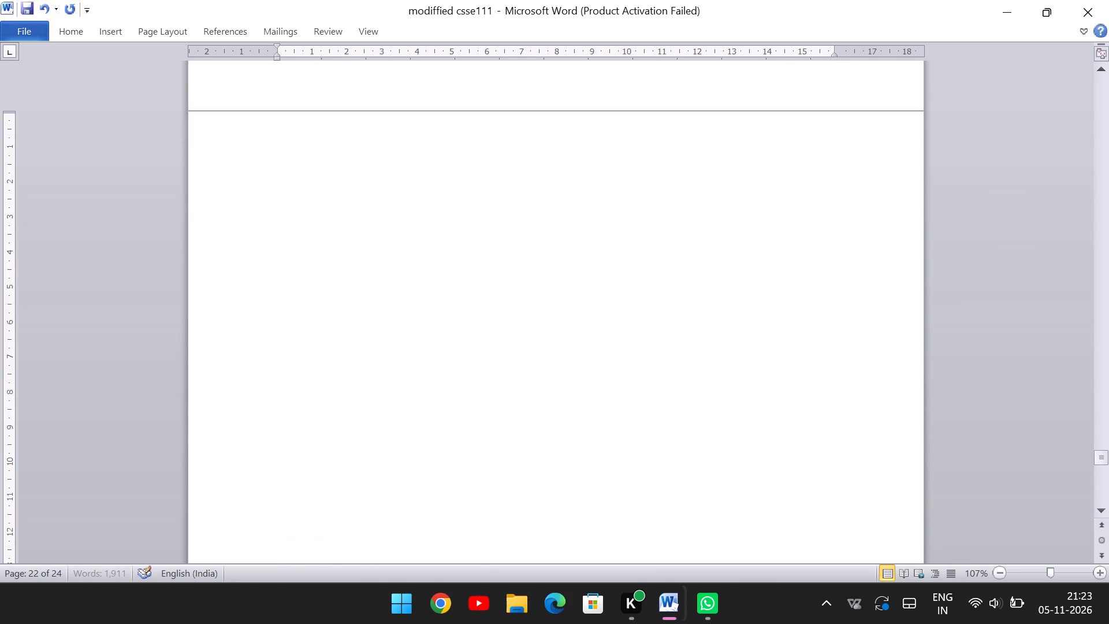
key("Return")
Delete the block of empty lines on the page above the "LinkedIn | SCSE LPU" heading.
scroll(340, 239, "up", 19)
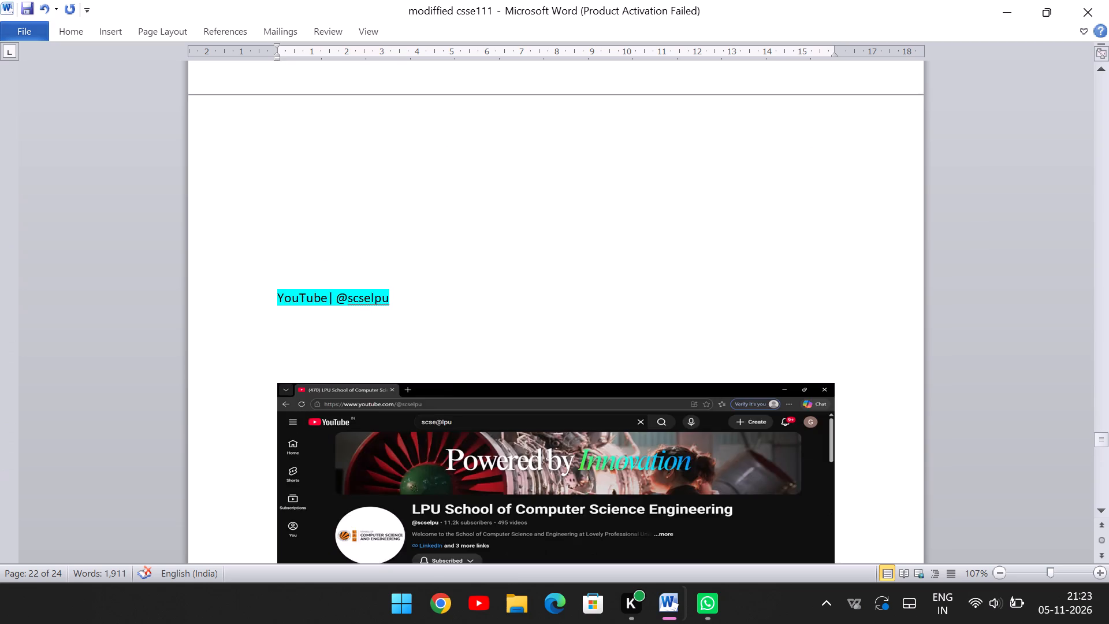
scroll(340, 239, "down", 20)
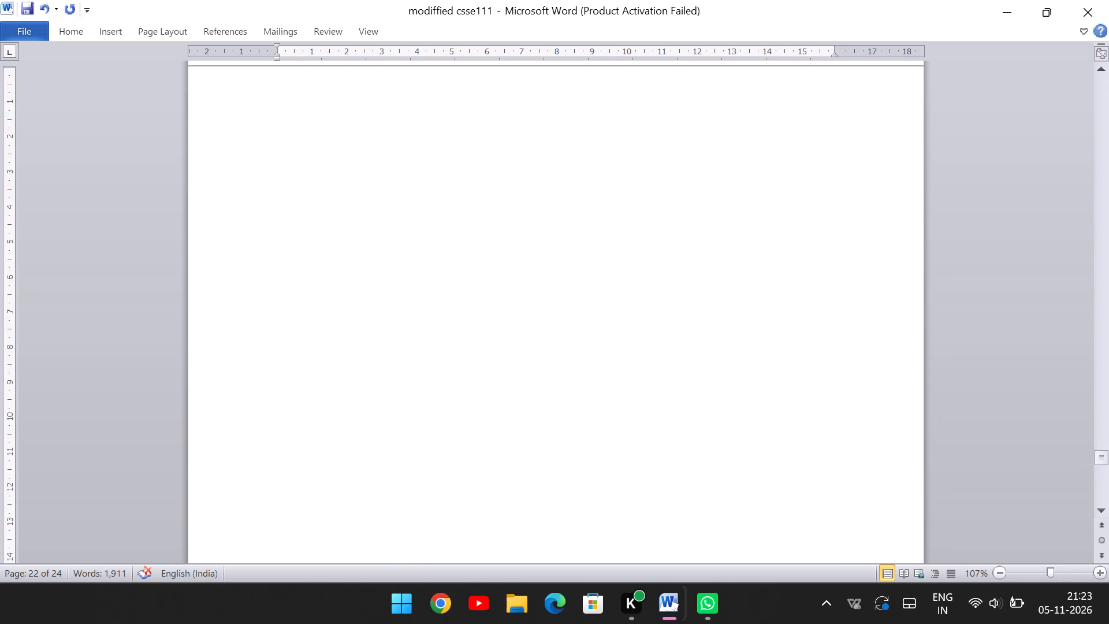
left_click_drag(215, 91, 600, 525)
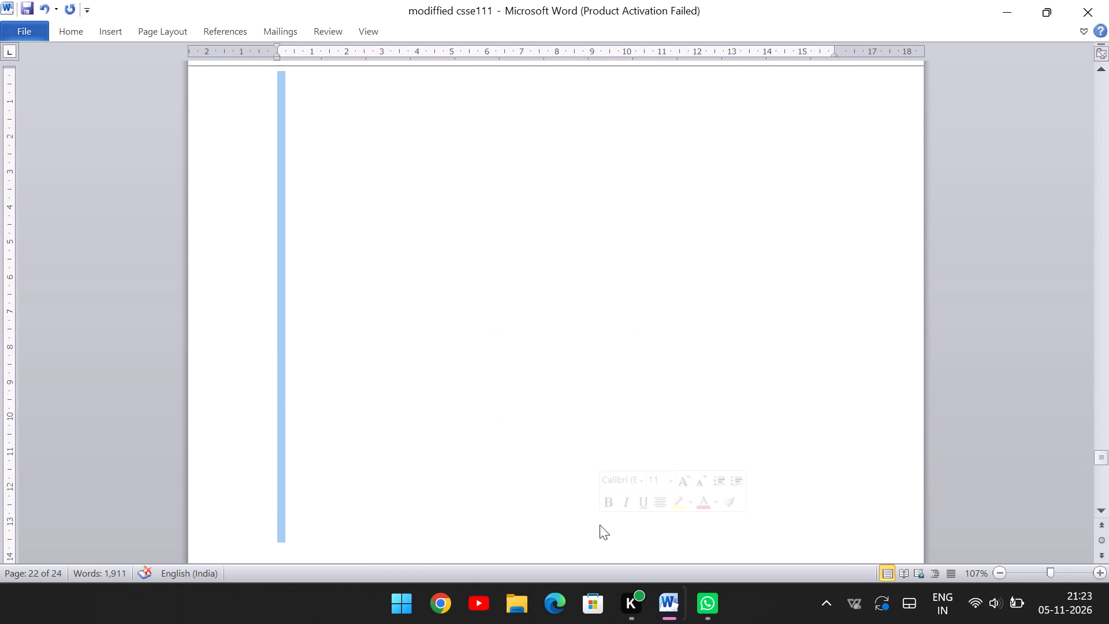
key("BackSpace")
Delete the empty lines below the YouTube channel screenshot to pull the "LinkedIn | SCSE LPU" heading up.
scroll(600, 525, "up", 5)
scroll(338, 496, "up", 4)
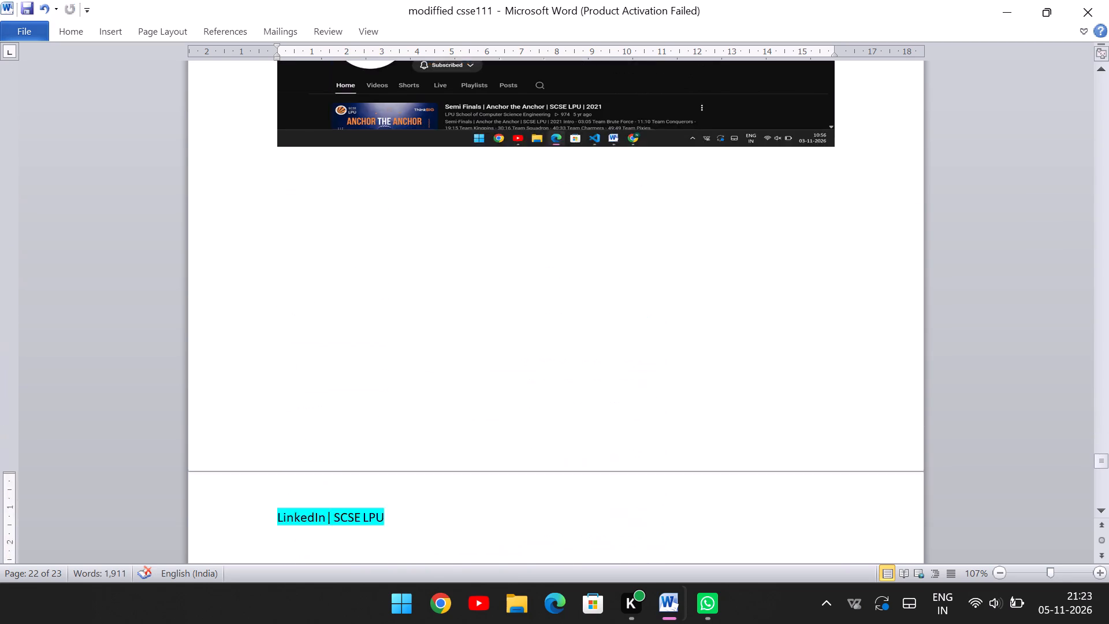
scroll(337, 495, "up", 3)
left_click_drag(284, 336, 333, 493)
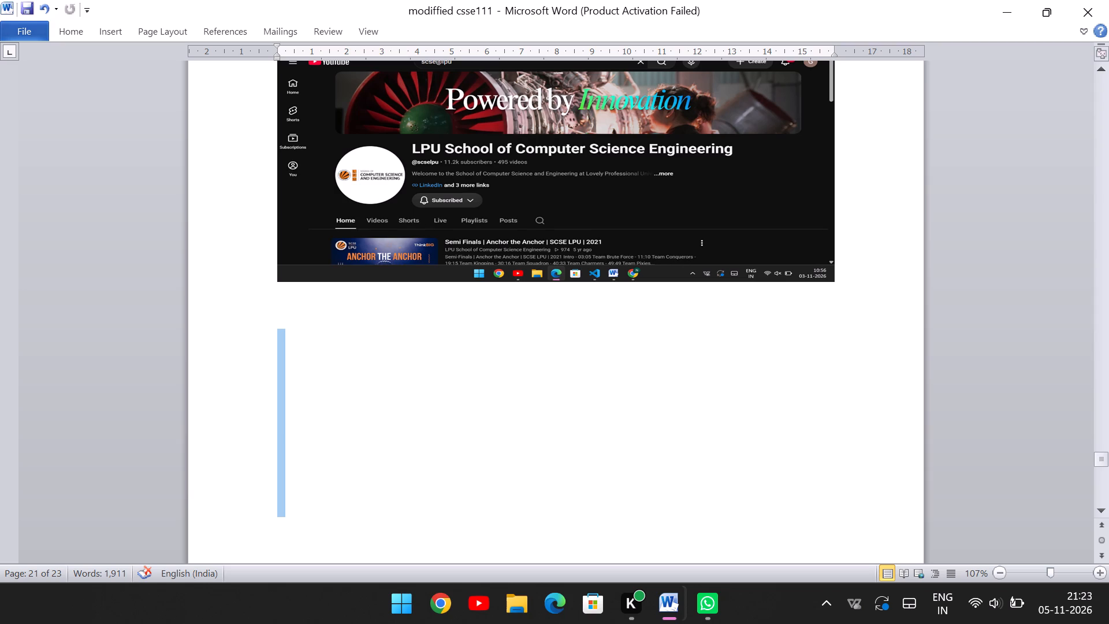
left_click_drag(333, 493, 335, 504)
key("BackSpace")
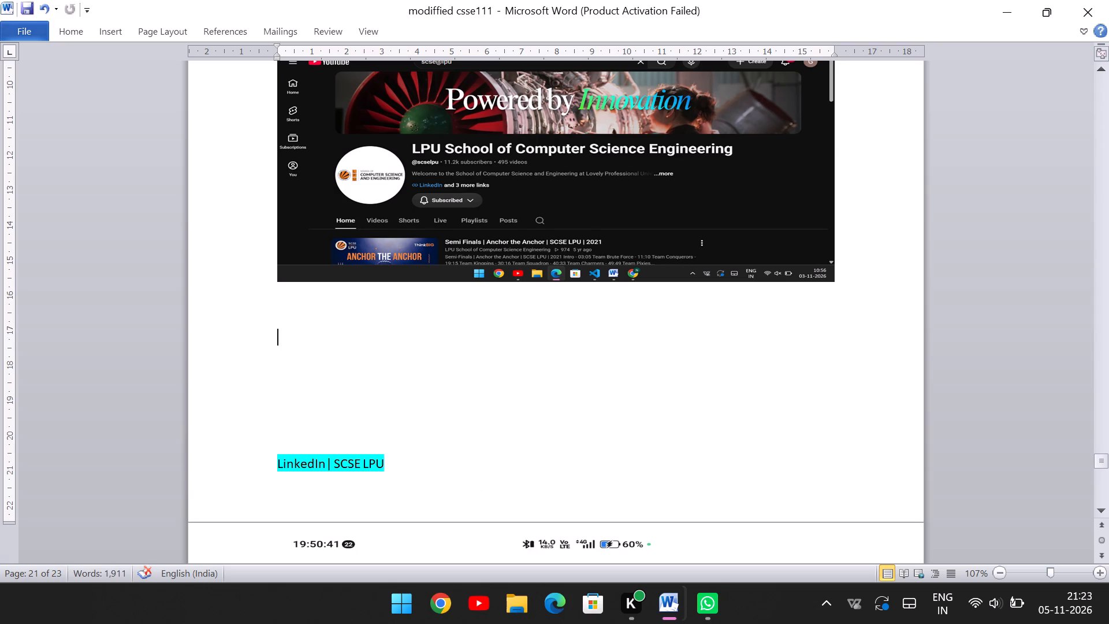
Insert six empty lines above the "LinkedIn | SCSE LPU" heading to place it on the same page as its screenshot.
left_click(331, 414)
key("Return")
key("Return")
key("Return")
key("Return")
key("Return")
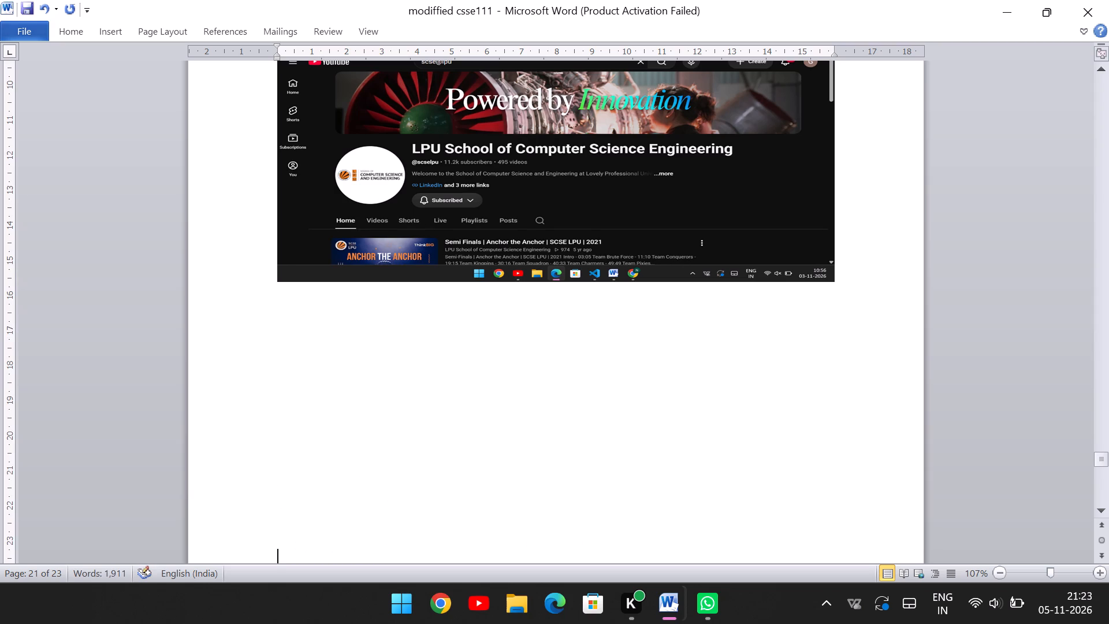
scroll(331, 414, "down", 6)
scroll(589, 226, "down", 4)
scroll(477, 269, "down", 3)
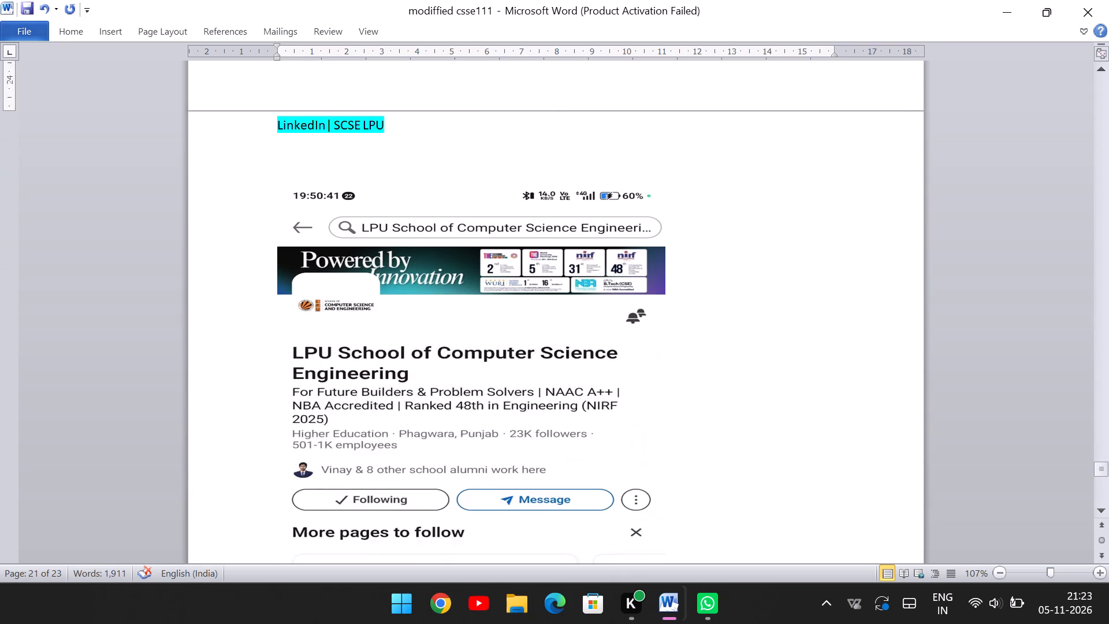
scroll(498, 273, "down", 1)
scroll(512, 288, "up", 4)
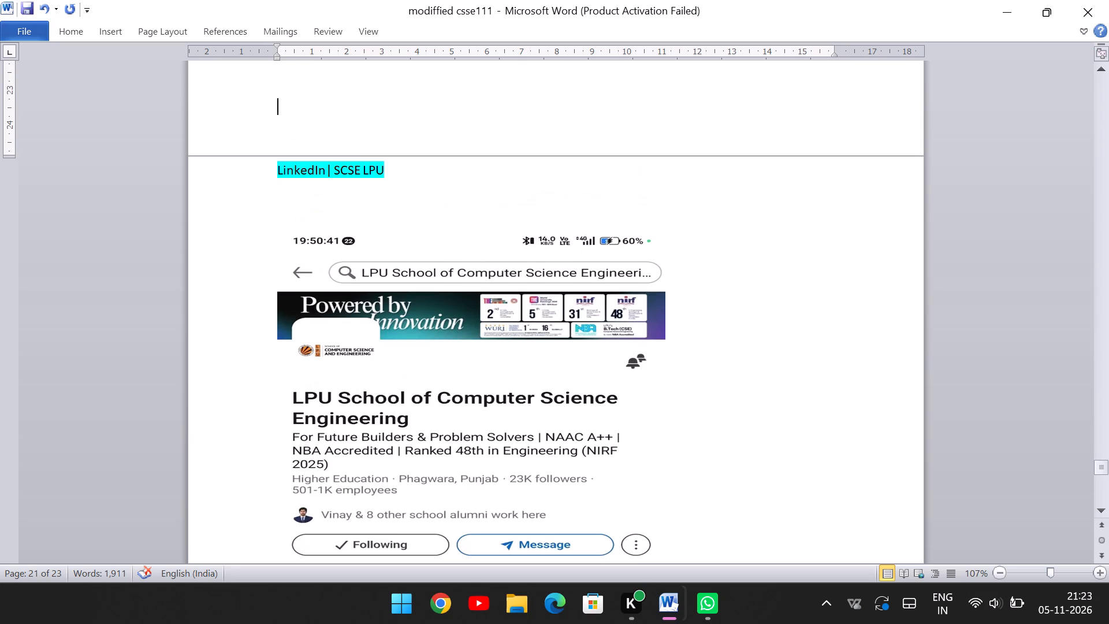
key("Return")
Go back to the report's title page to examine its headings and student details table.
scroll(525, 304, "up", 20)
scroll(525, 304, "up", 3)
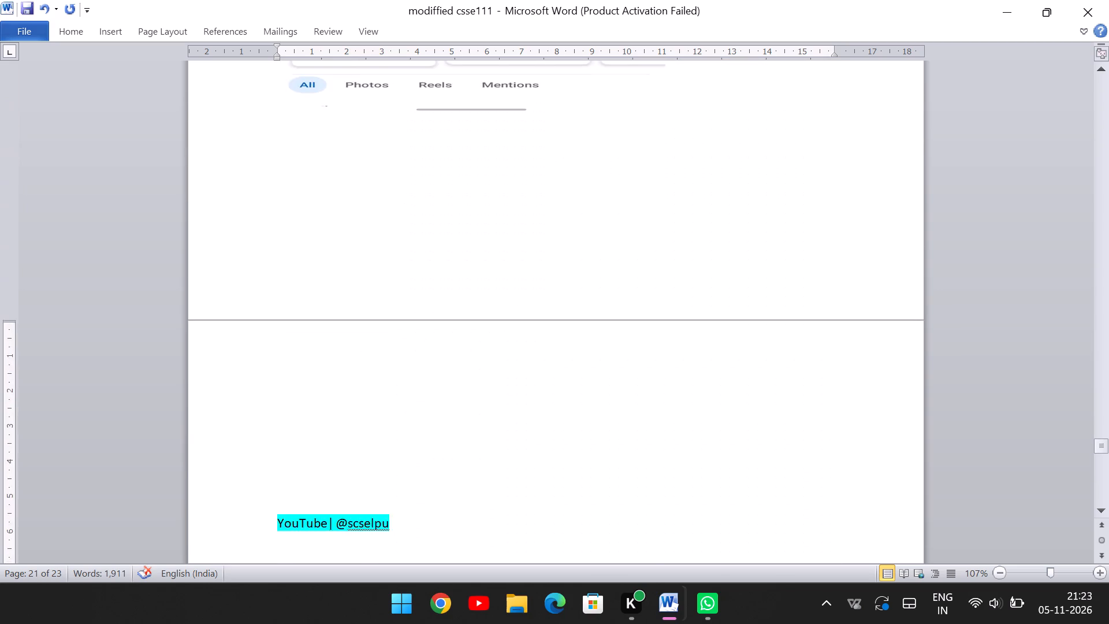
scroll(525, 304, "up", 4)
left_click_drag(1100, 71, 1108, 99)
left_click_drag(1104, 65, 1105, 73)
left_click_drag(1099, 433, 1091, 167)
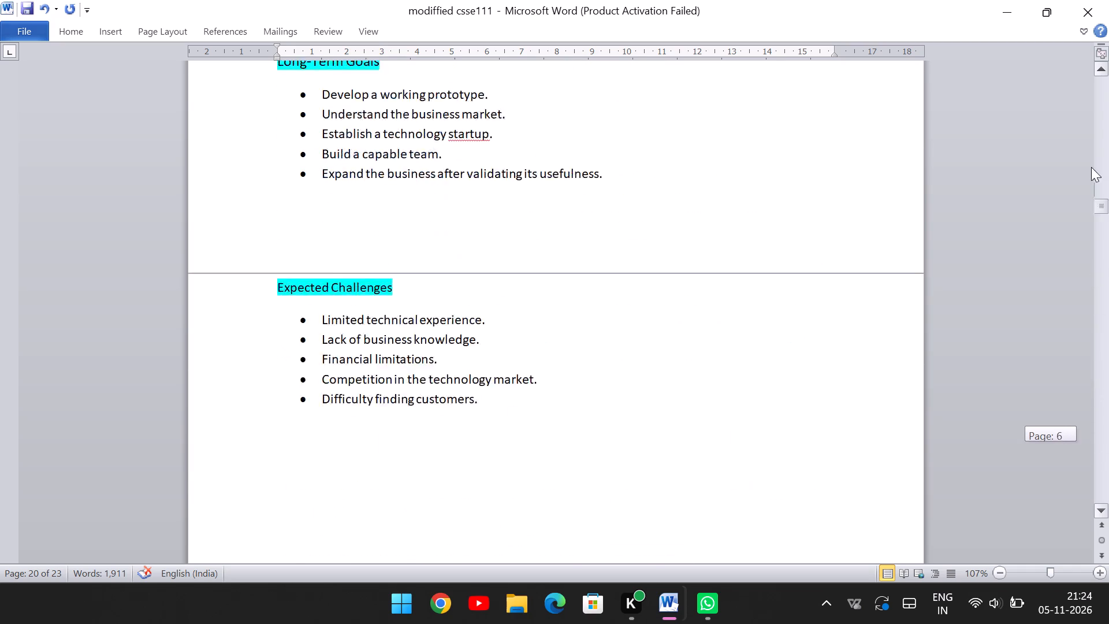
left_click_drag(1091, 167, 1095, 78)
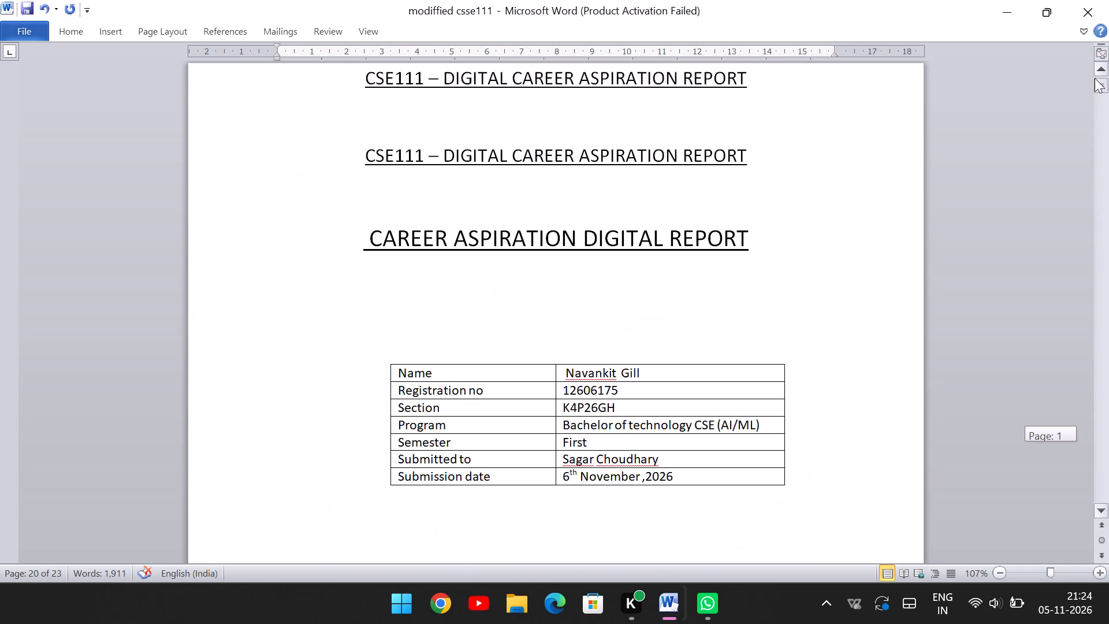
left_click_drag(1095, 78, 1108, 27)
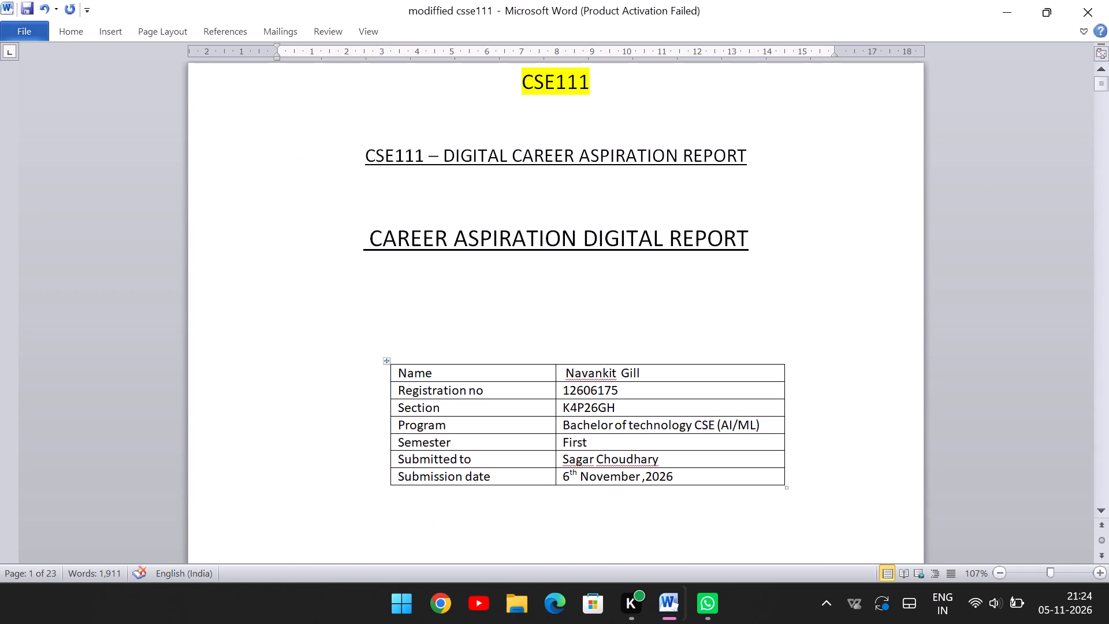
Centre the text in all cells of the student details table on the title page.
left_click_drag(380, 358, 775, 495)
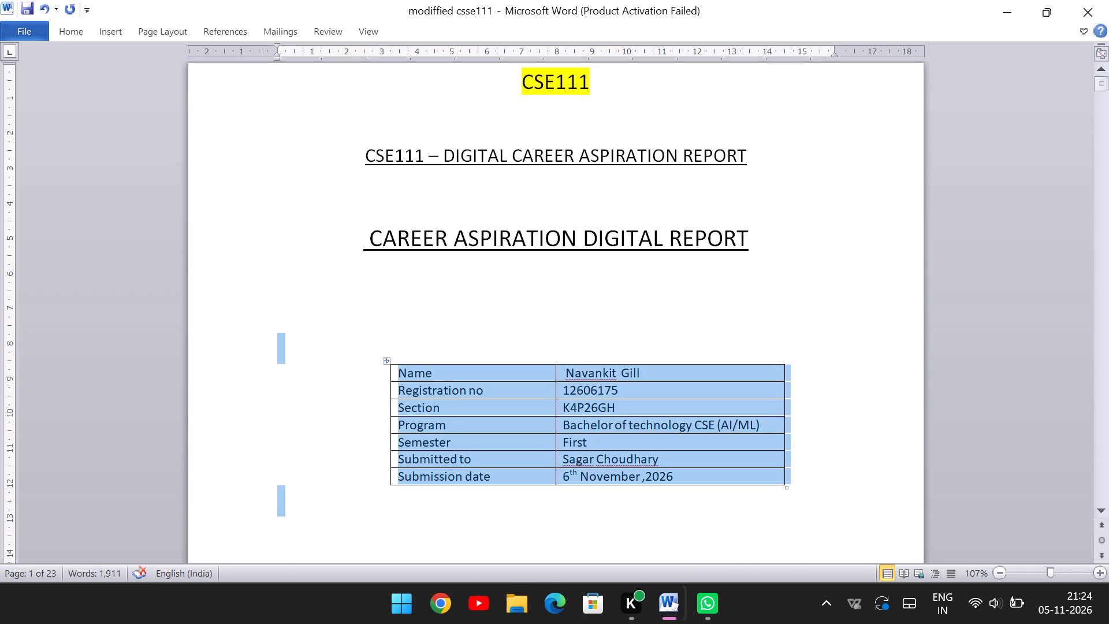
right_click(513, 358)
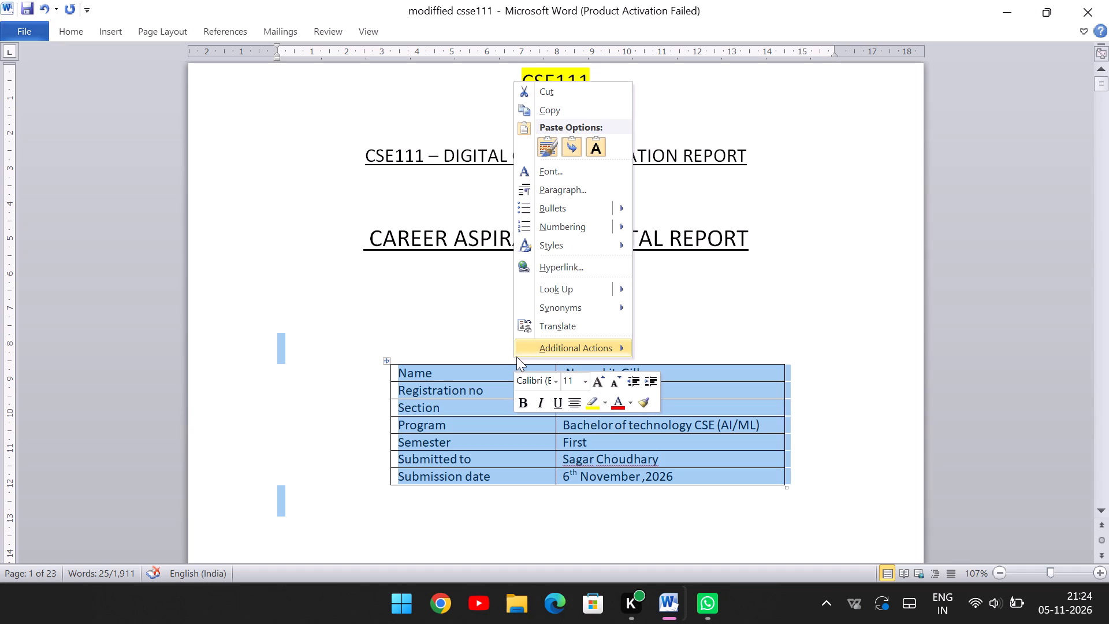
left_click(573, 407)
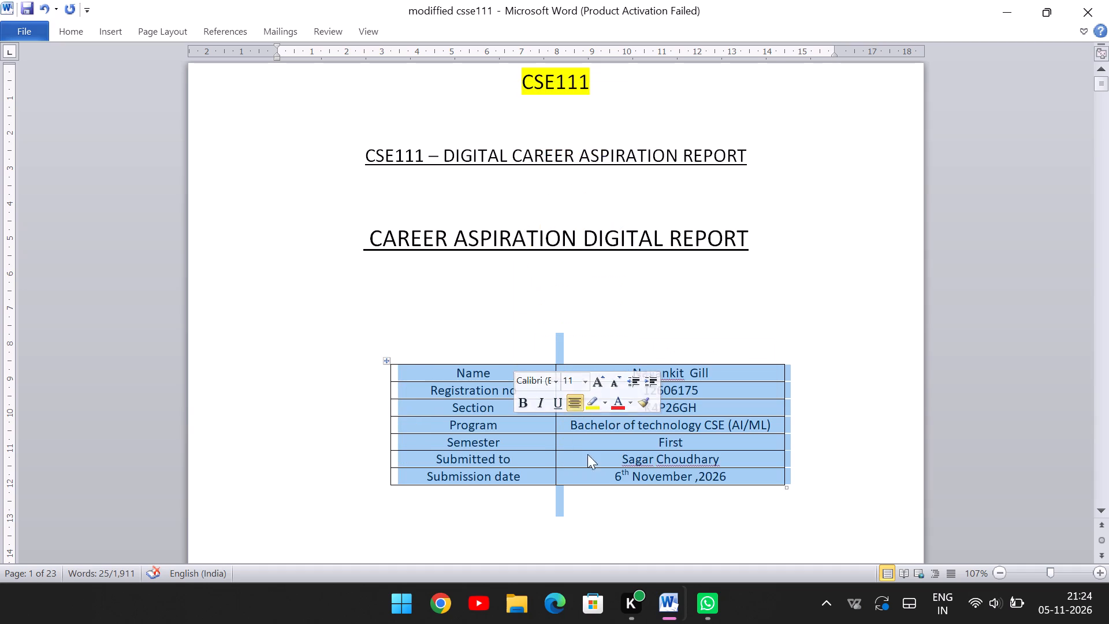
left_click(608, 500)
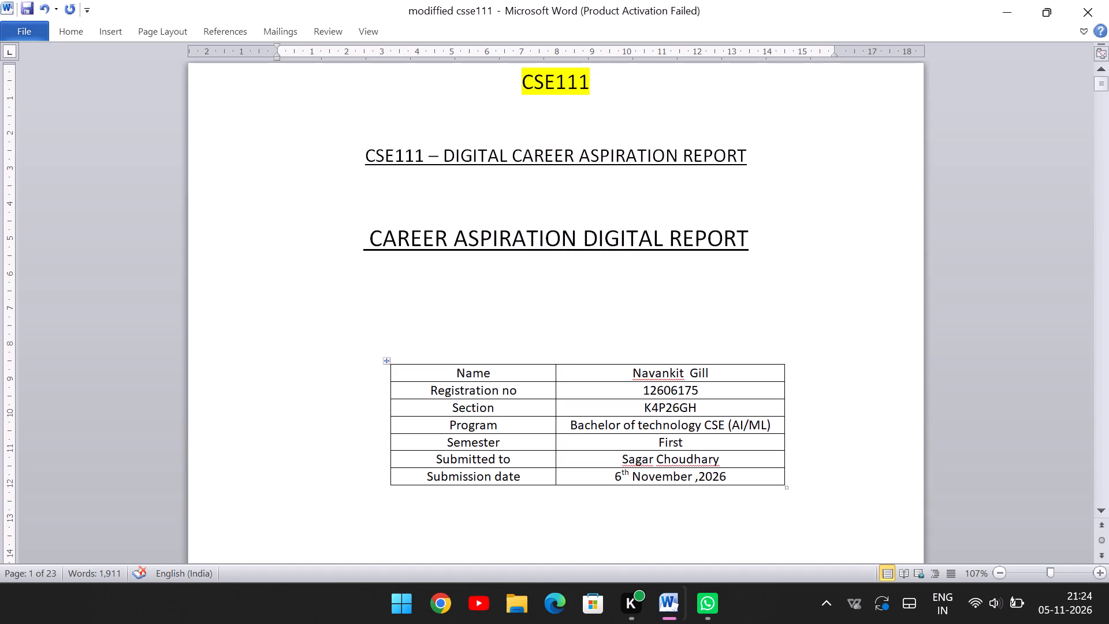
Delete the "Submitted to" row, including its name cell, from the student details table.
scroll(788, 247, "down", 4)
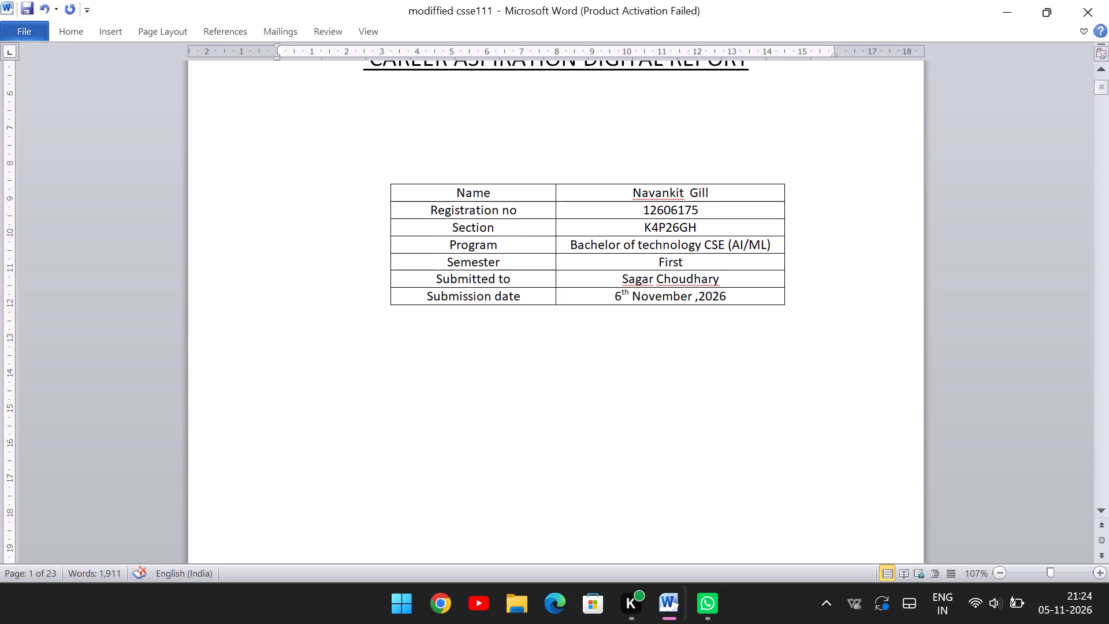
scroll(808, 254, "up", 3)
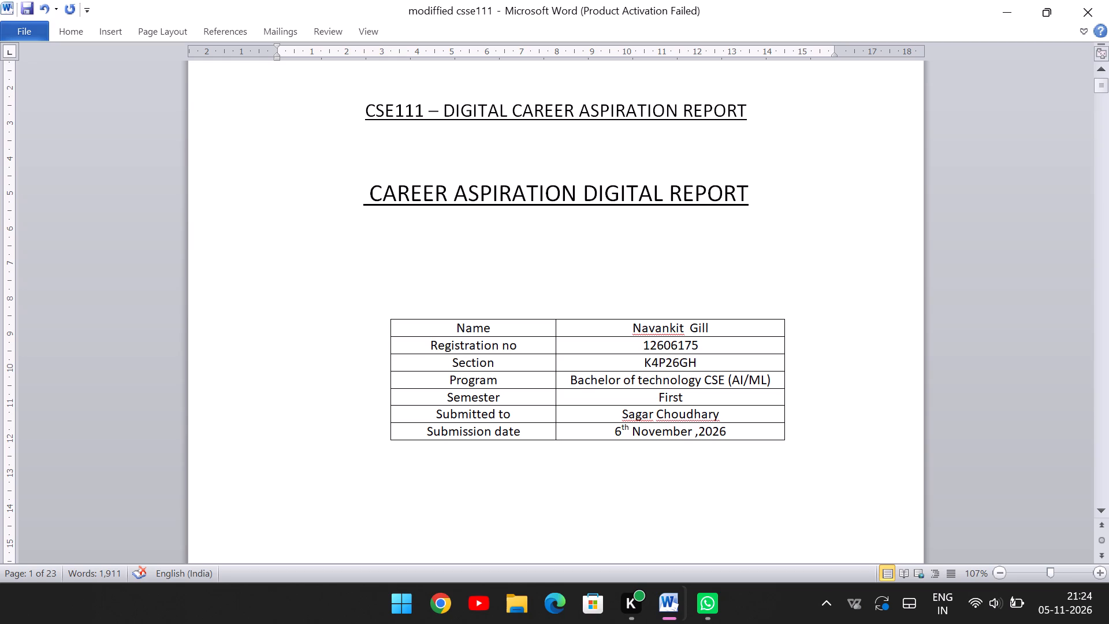
scroll(809, 254, "up", 1)
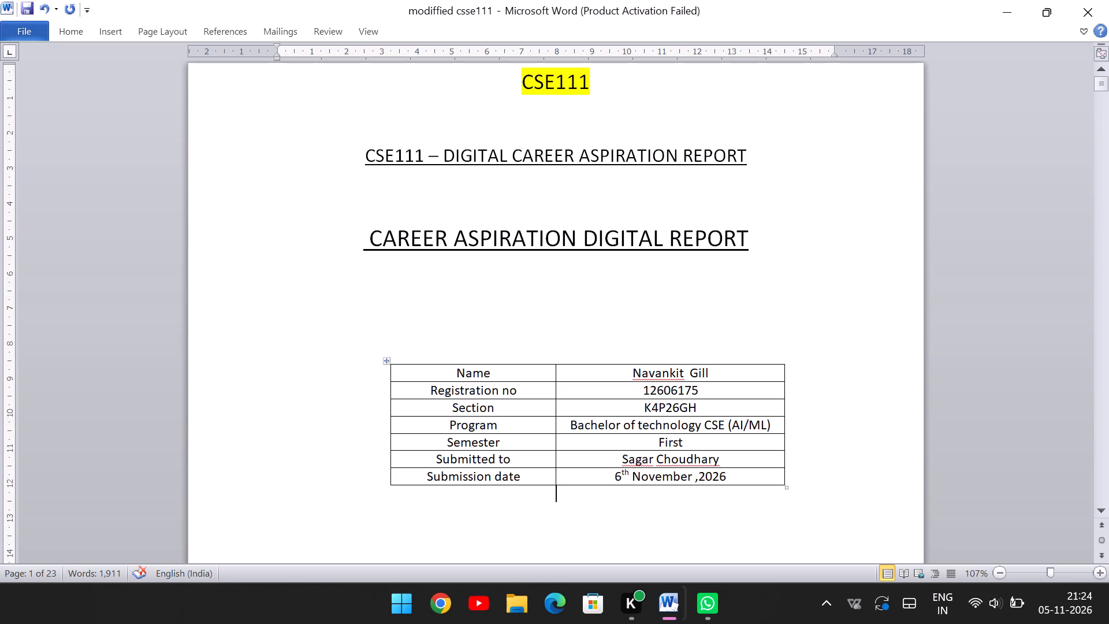
left_click_drag(406, 455, 631, 459)
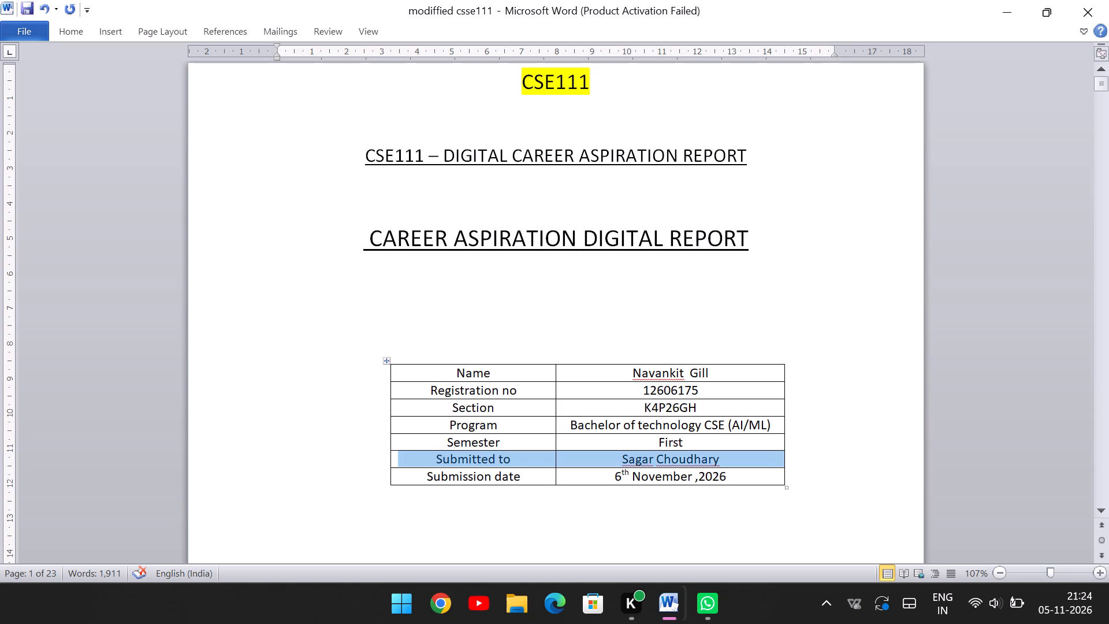
left_click_drag(631, 459, 677, 459)
key("BackSpace")
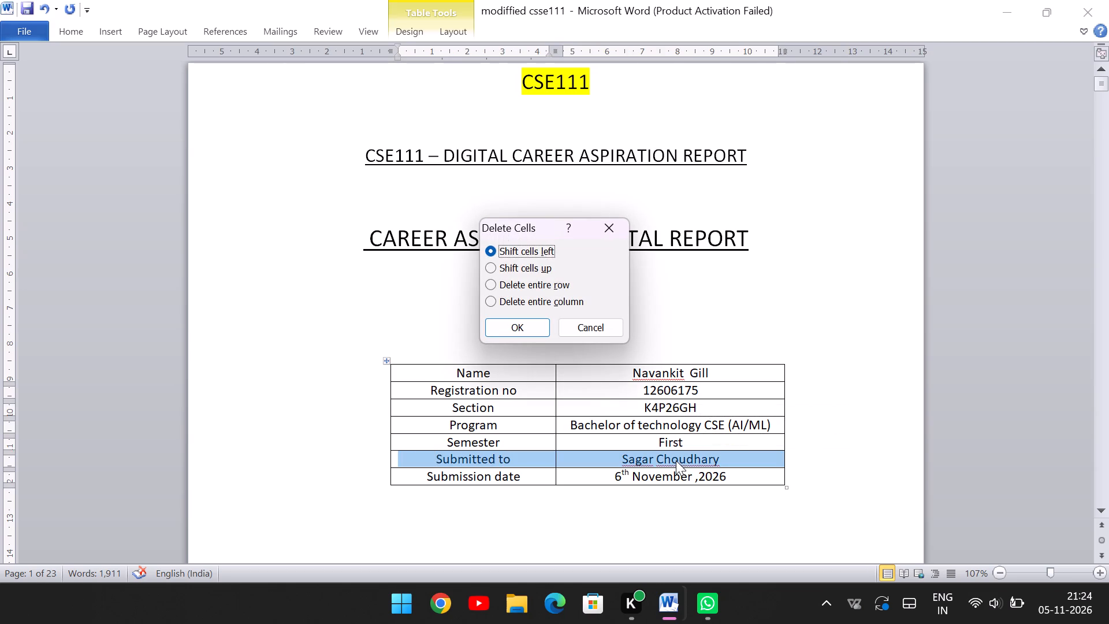
left_click(542, 325)
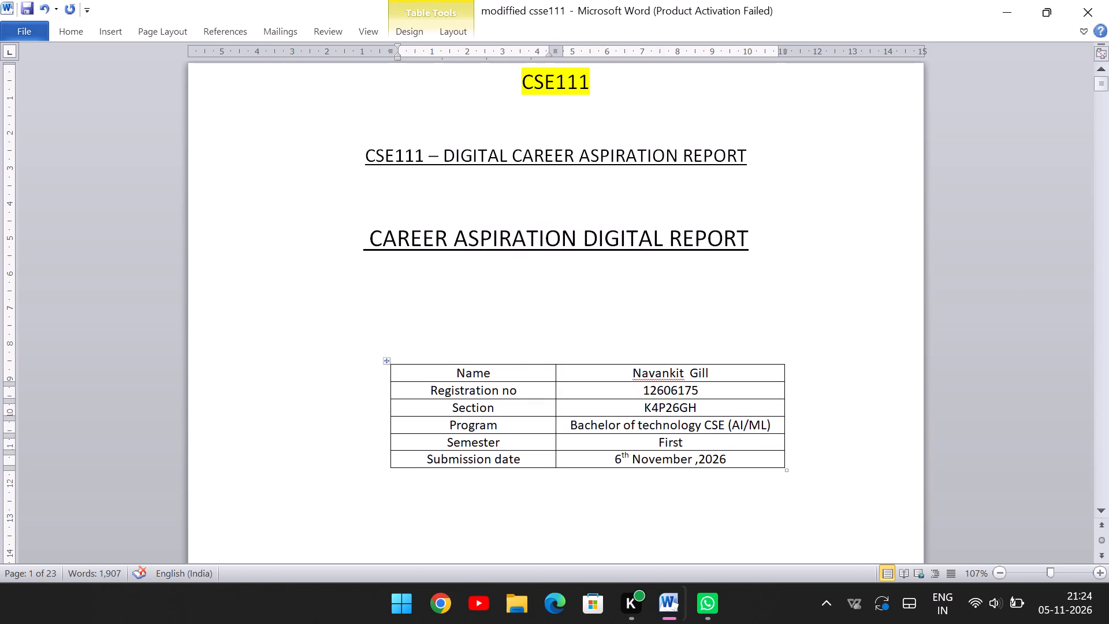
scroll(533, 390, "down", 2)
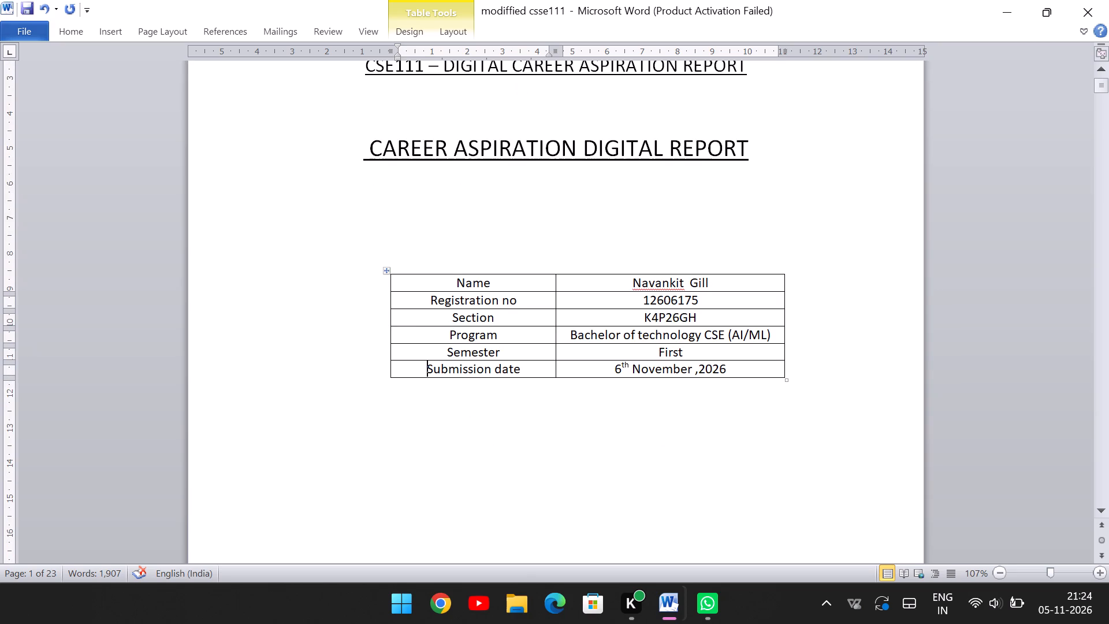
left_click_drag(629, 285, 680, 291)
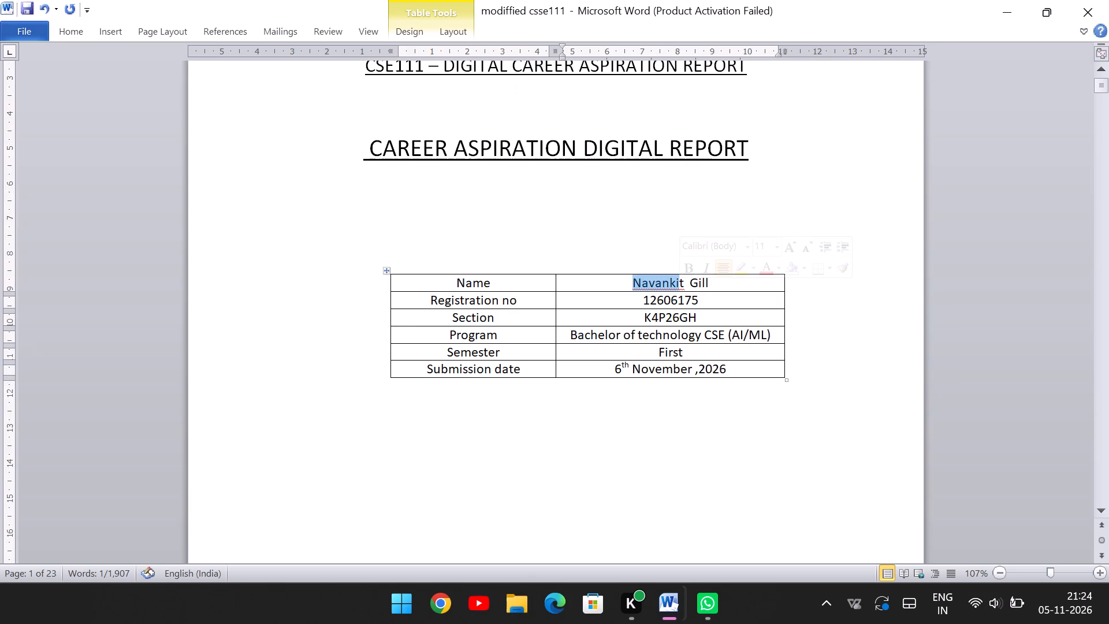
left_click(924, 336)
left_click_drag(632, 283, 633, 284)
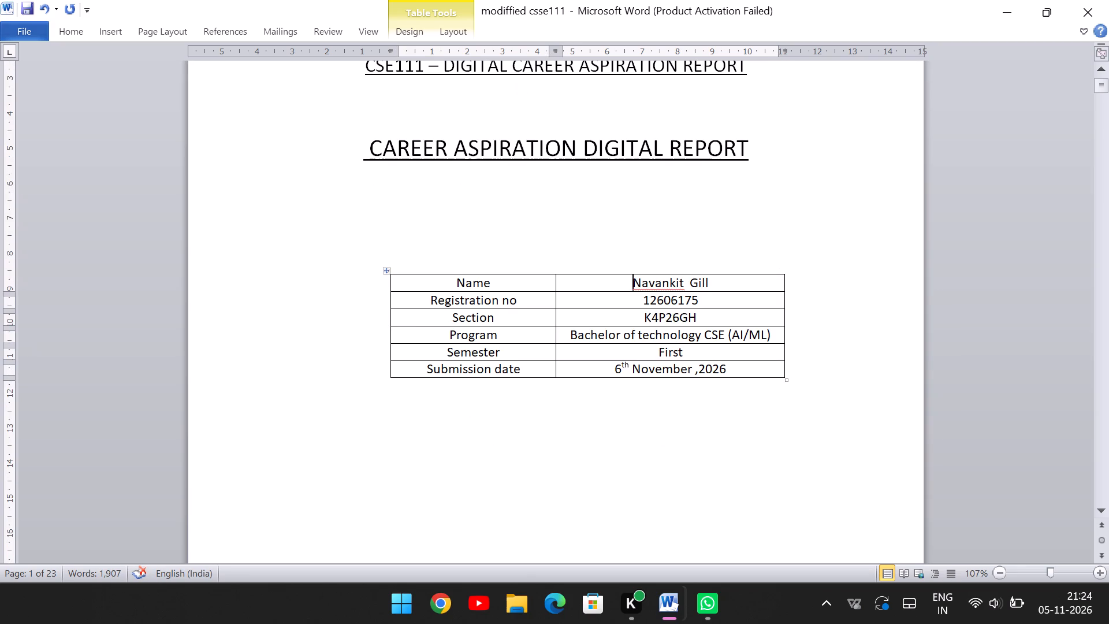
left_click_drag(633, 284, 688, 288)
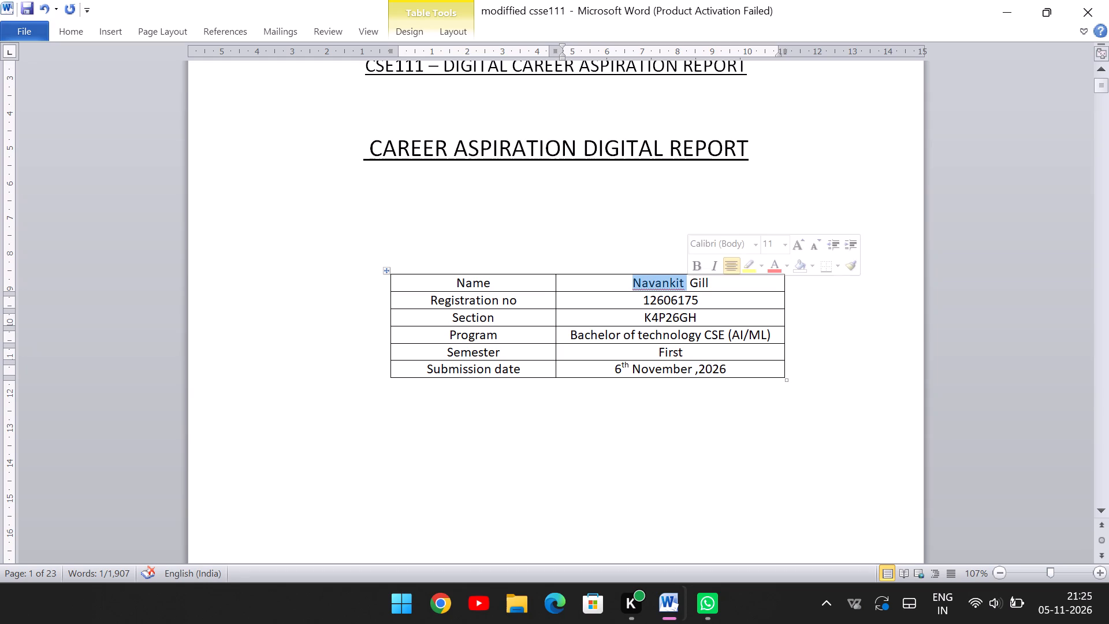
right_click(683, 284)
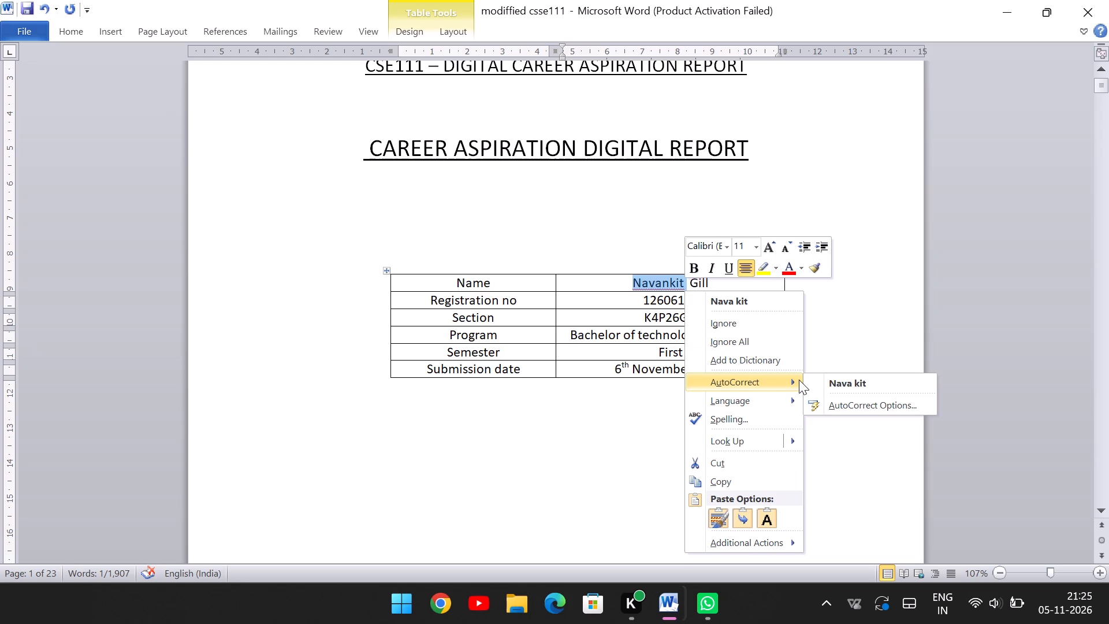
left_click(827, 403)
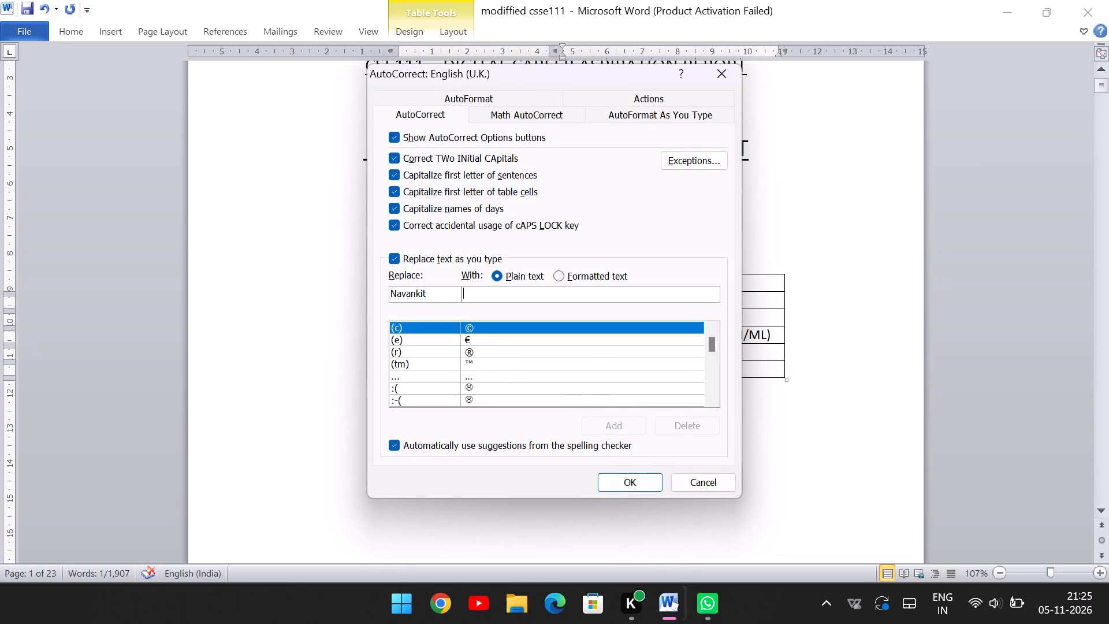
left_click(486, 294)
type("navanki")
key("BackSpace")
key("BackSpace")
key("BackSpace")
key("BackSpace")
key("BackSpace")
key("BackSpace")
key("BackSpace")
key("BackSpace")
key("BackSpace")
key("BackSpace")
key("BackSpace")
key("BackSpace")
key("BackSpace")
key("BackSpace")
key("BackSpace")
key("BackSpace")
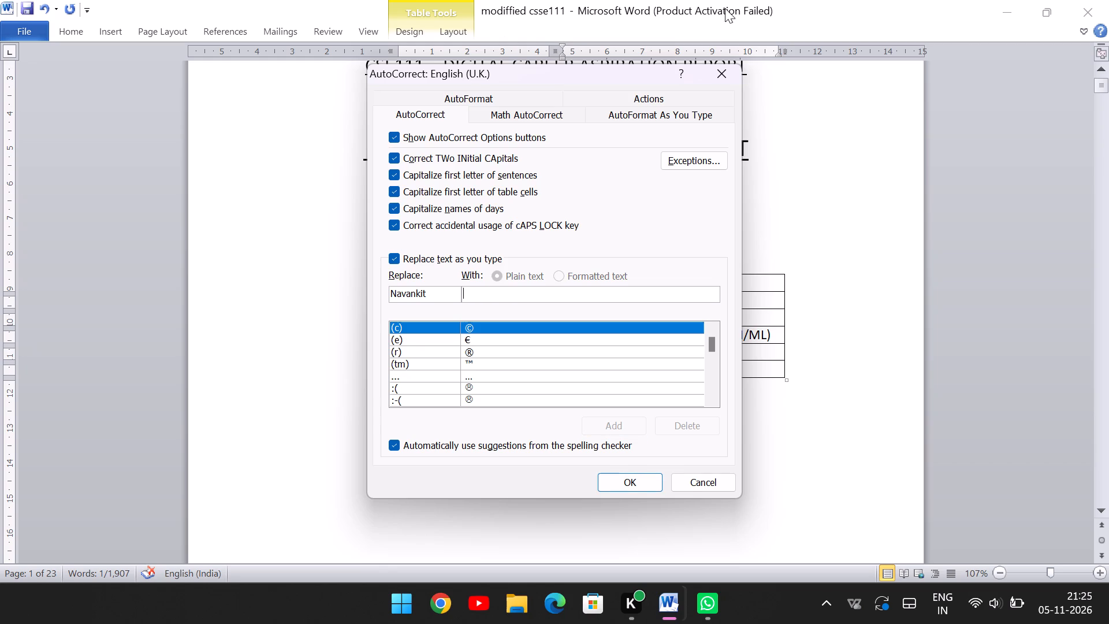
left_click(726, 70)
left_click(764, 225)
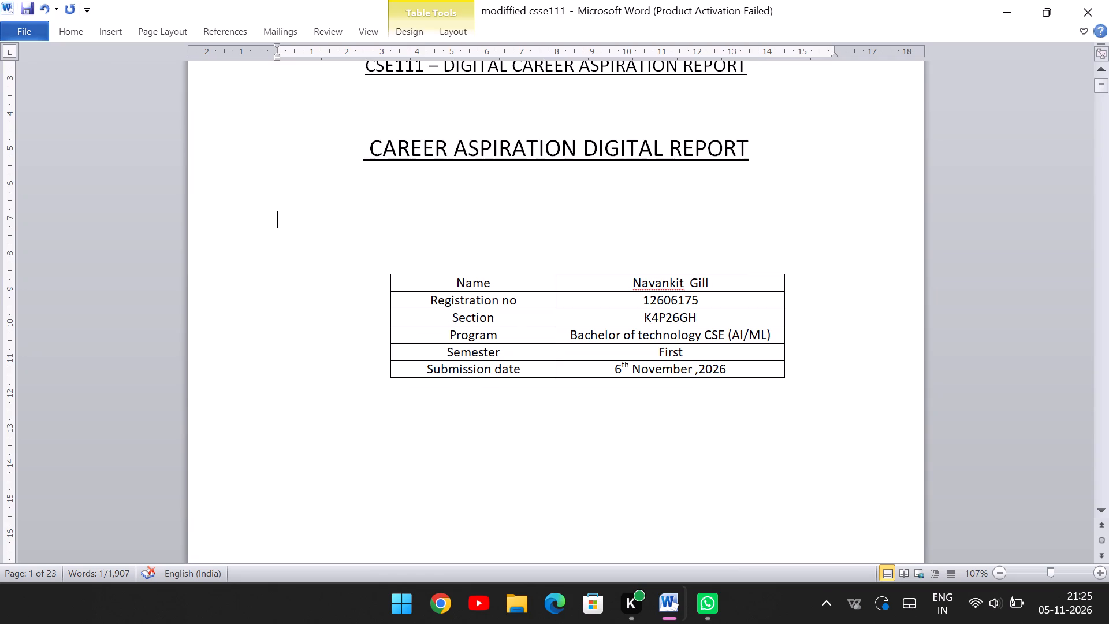
Review the Contents page and the "EXECUTIVE SUMMARY" page for layout and spacing.
scroll(745, 267, "down", 14)
scroll(689, 372, "down", 4)
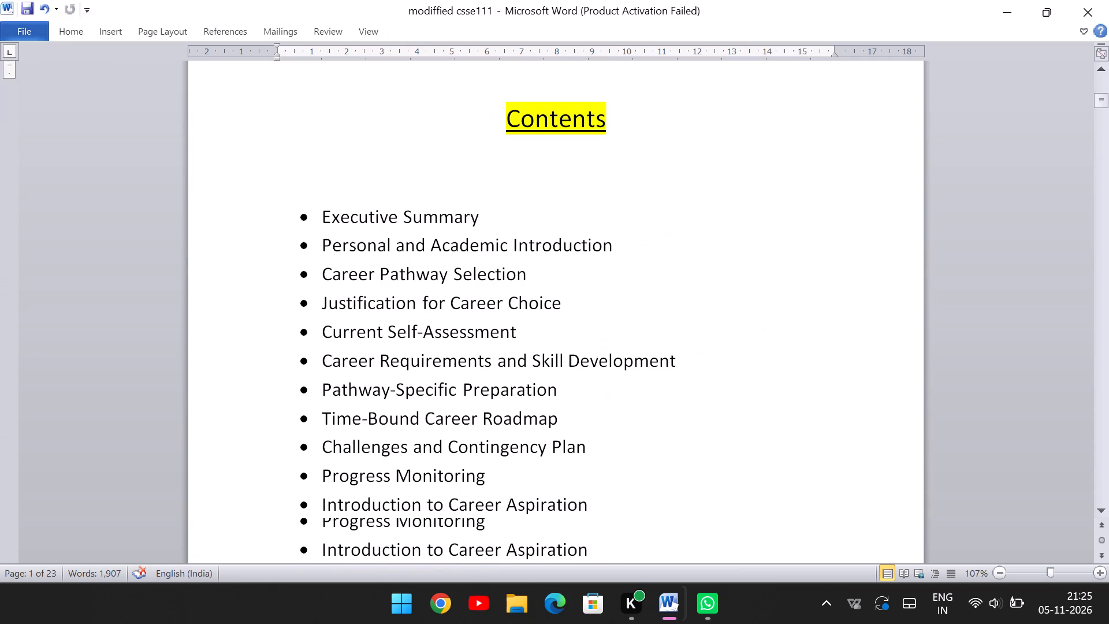
scroll(442, 347, "down", 3)
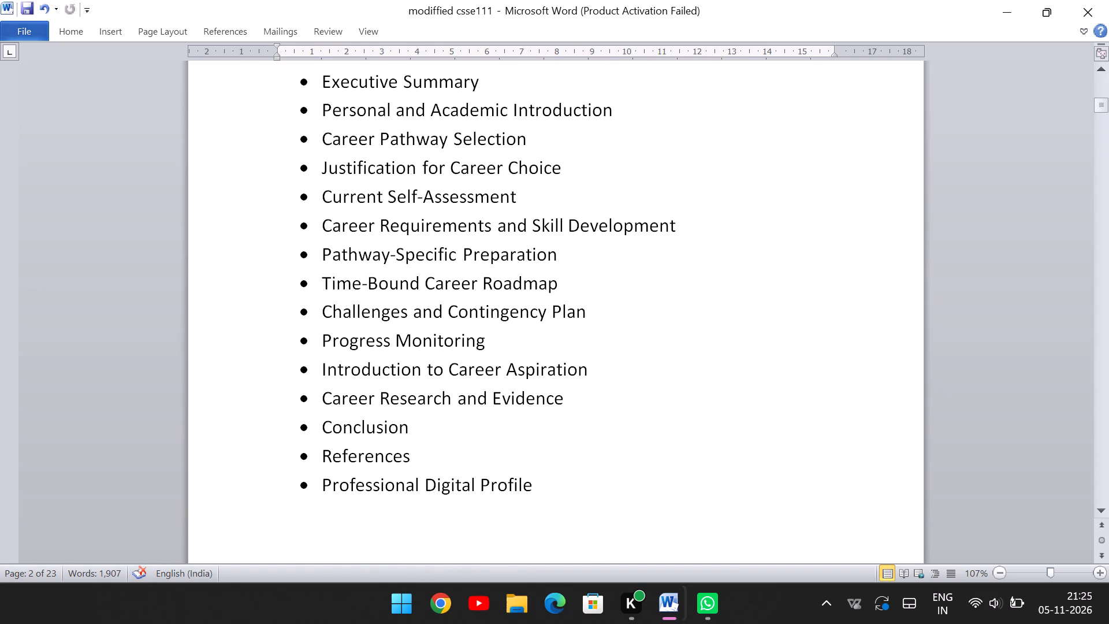
scroll(436, 348, "up", 3)
scroll(436, 348, "down", 5)
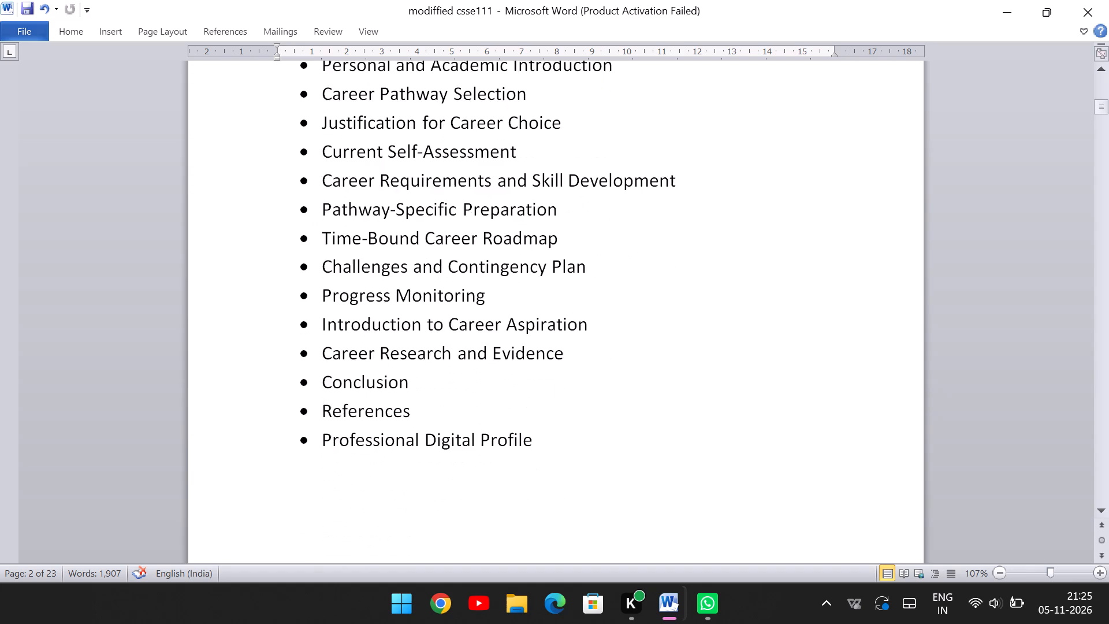
scroll(436, 348, "down", 6)
middle_click(436, 349)
scroll(436, 349, "down", 3)
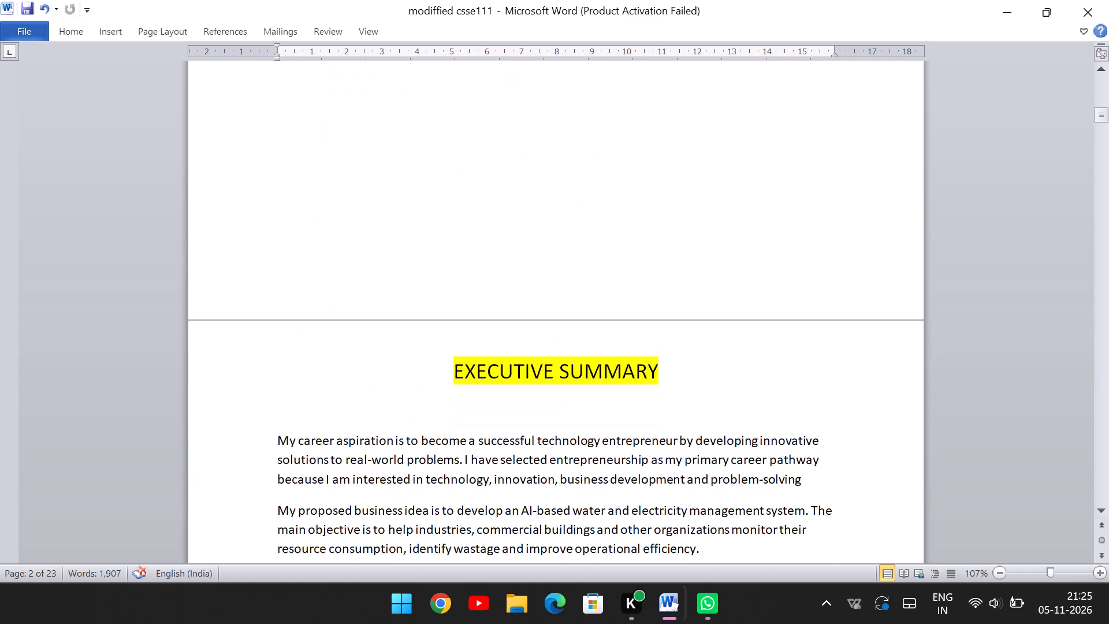
scroll(436, 349, "down", 3)
middle_click(436, 349)
scroll(436, 349, "down", 5)
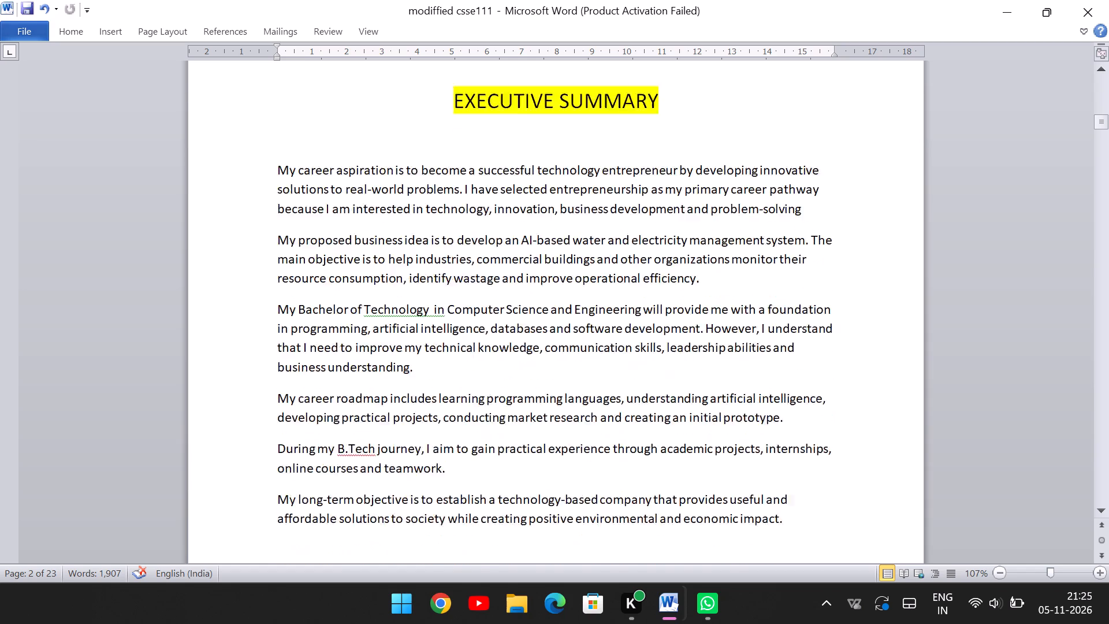
Insert three empty lines above the "Selected Career Pathway" heading to move it onto the same page as its details.
scroll(436, 349, "down", 15)
scroll(436, 348, "down", 6)
scroll(436, 348, "up", 2)
scroll(436, 348, "down", 9)
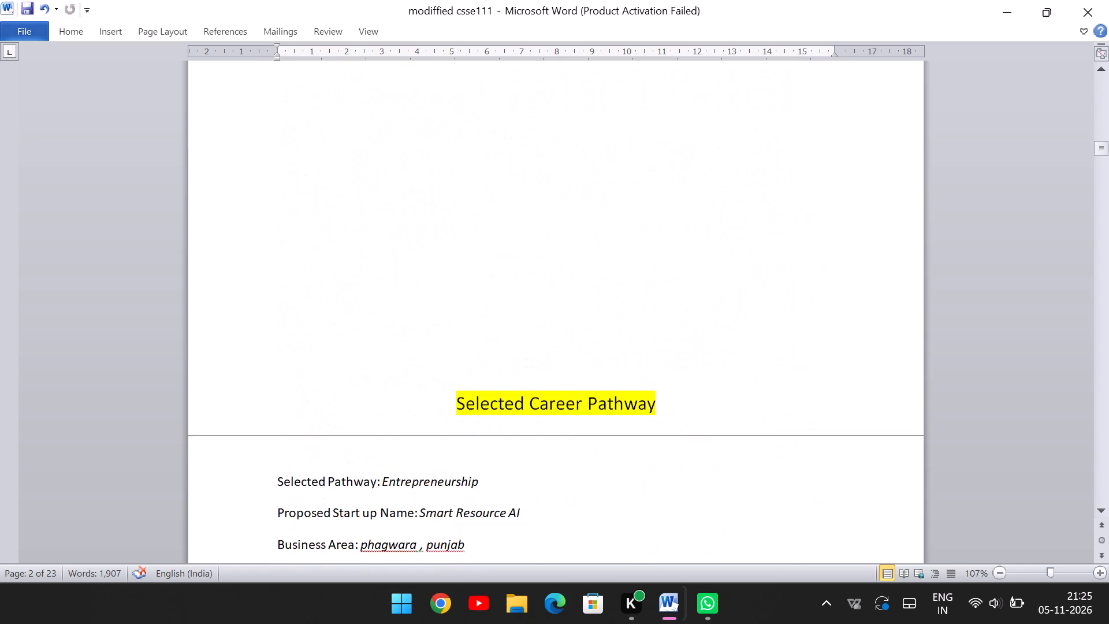
scroll(436, 348, "down", 13)
scroll(436, 348, "up", 10)
left_click(590, 259)
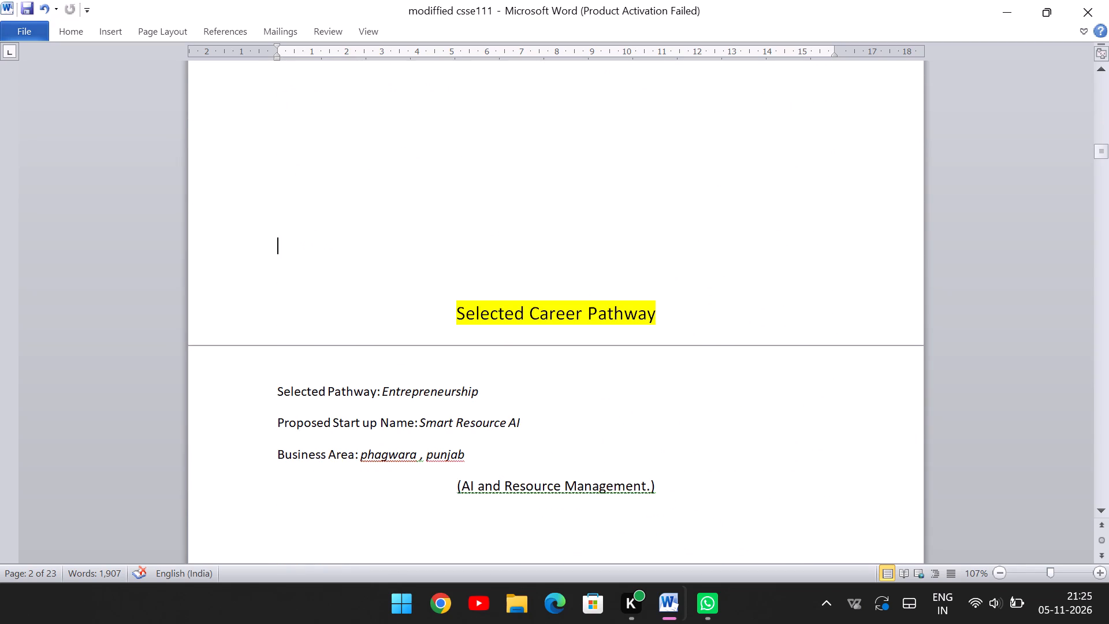
key("Return")
key("Return")
key("Return")
Examine the page layout and headings from "Selected Career Pathway" through to "SECTION 3 – CAREER ASPIRATION REPORT".
scroll(587, 262, "down", 5)
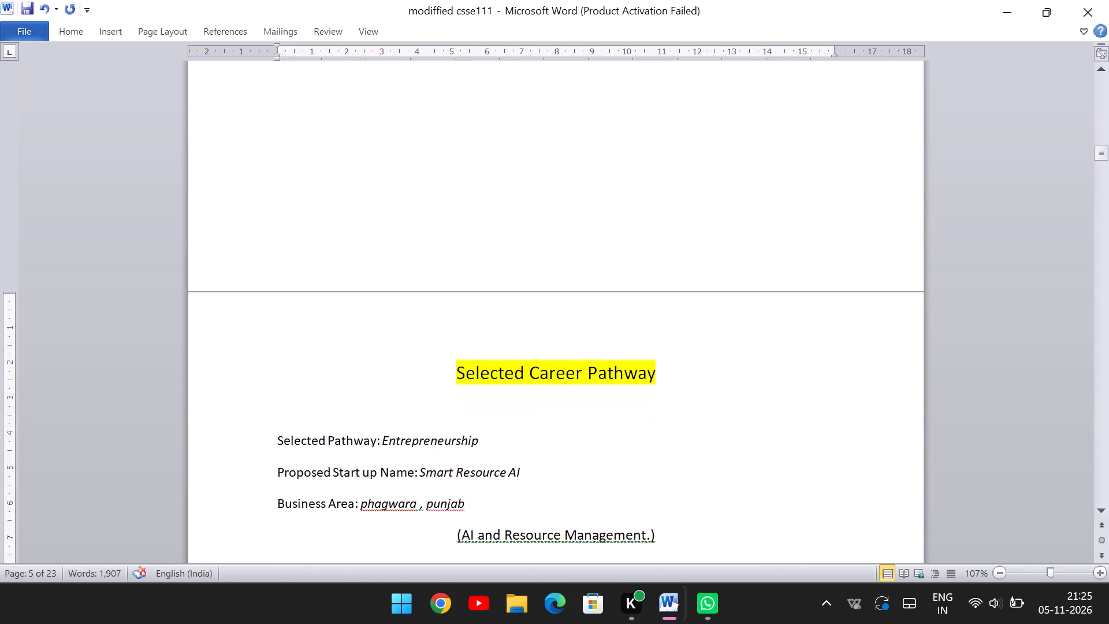
scroll(585, 283, "down", 20)
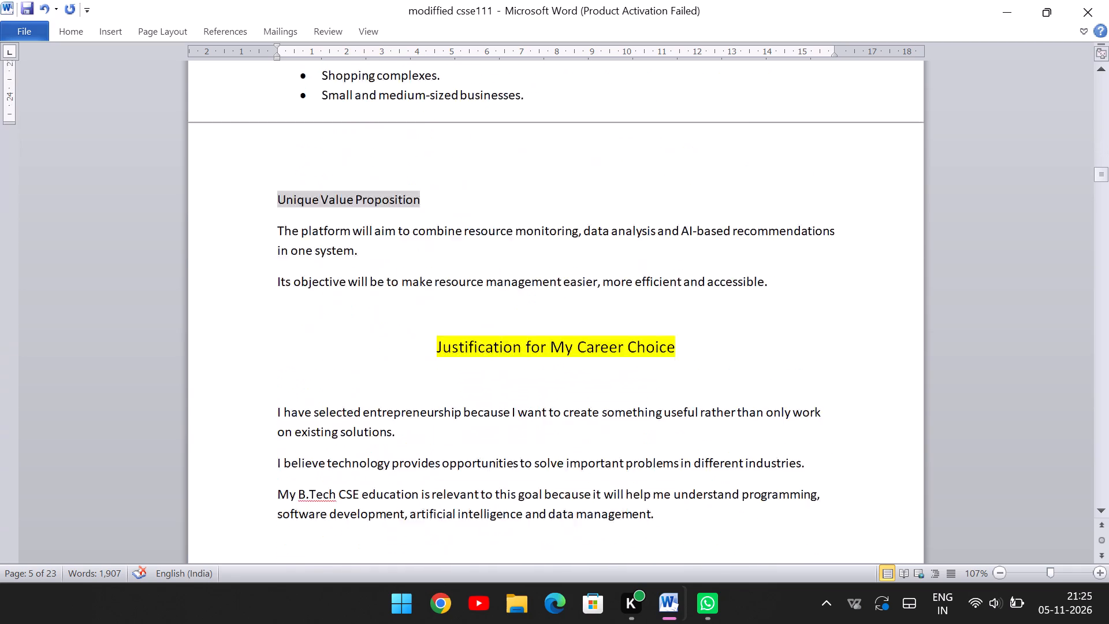
scroll(604, 292, "down", 16)
scroll(604, 292, "down", 11)
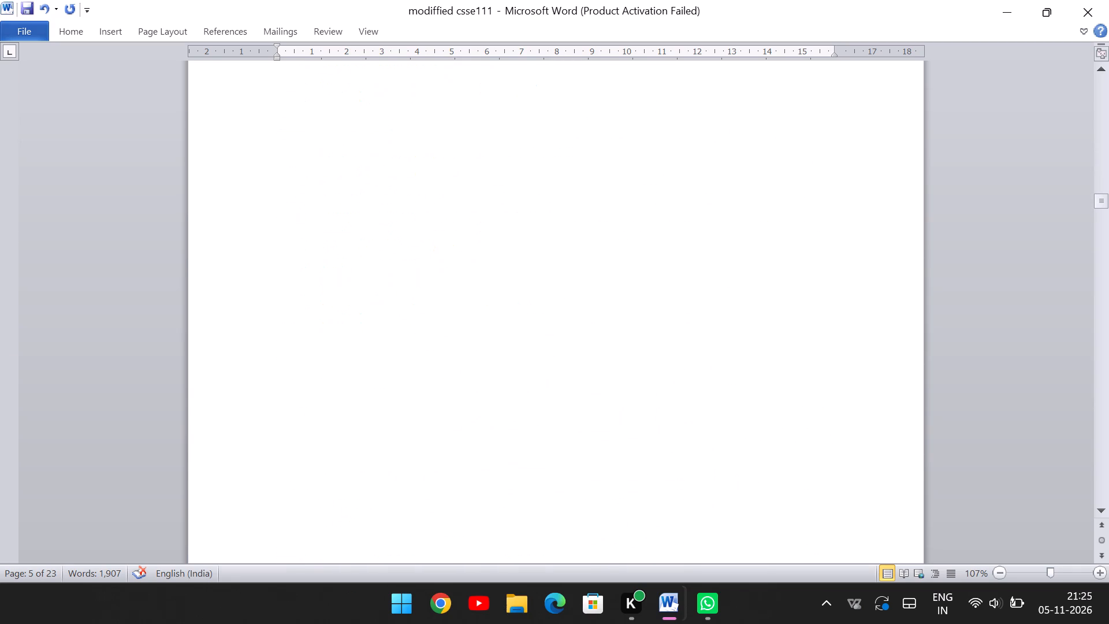
scroll(604, 292, "down", 20)
scroll(604, 292, "down", 15)
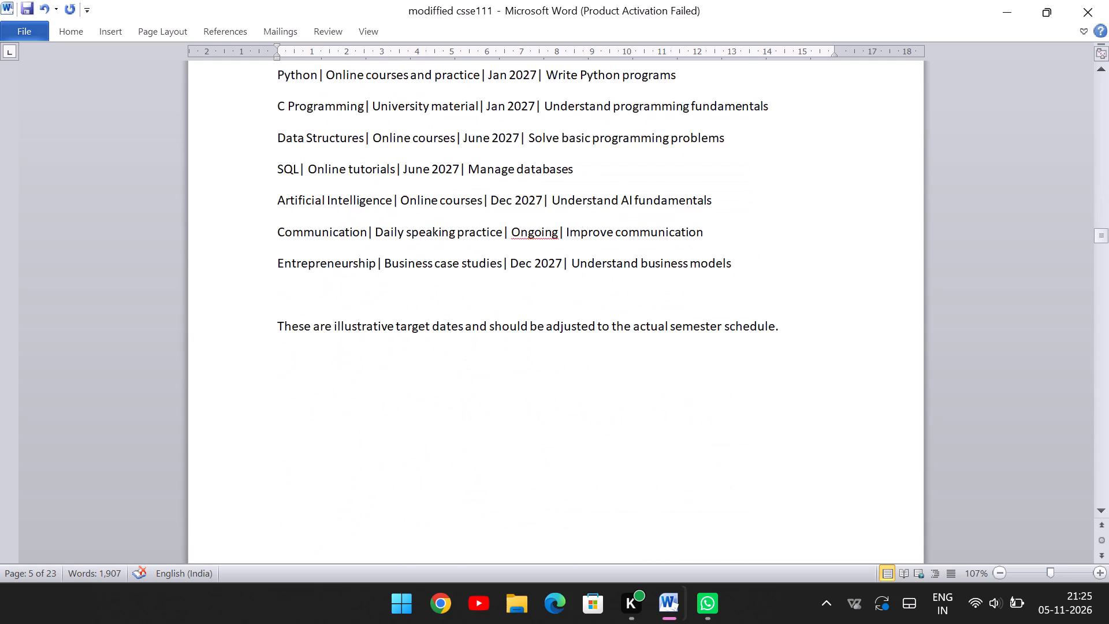
scroll(604, 292, "down", 20)
scroll(604, 292, "down", 15)
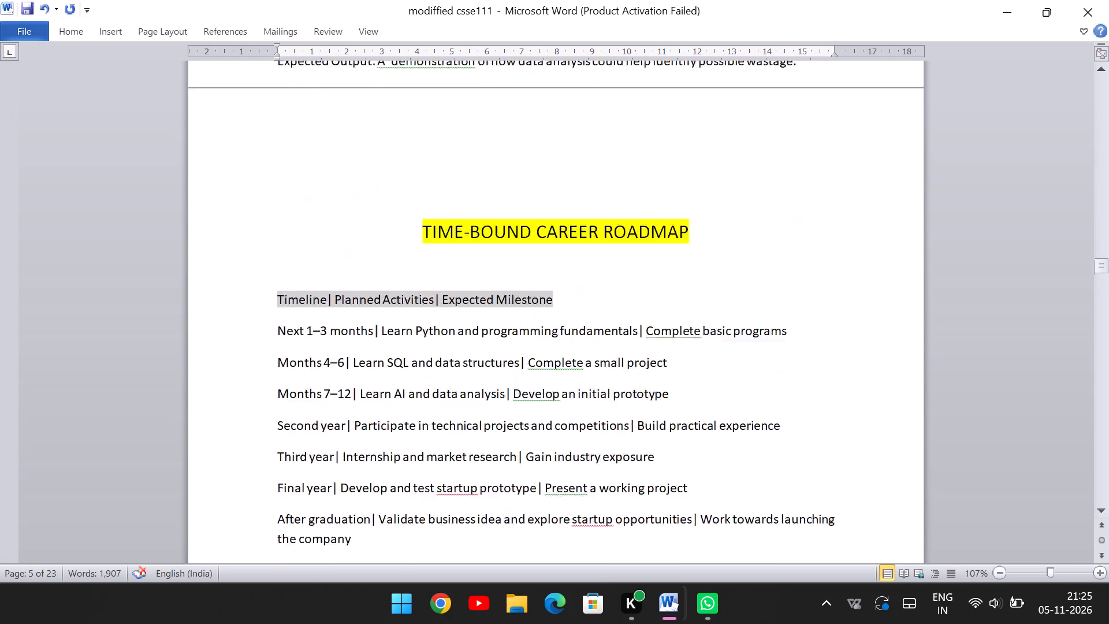
scroll(604, 292, "down", 2)
scroll(604, 292, "down", 20)
scroll(604, 292, "down", 2)
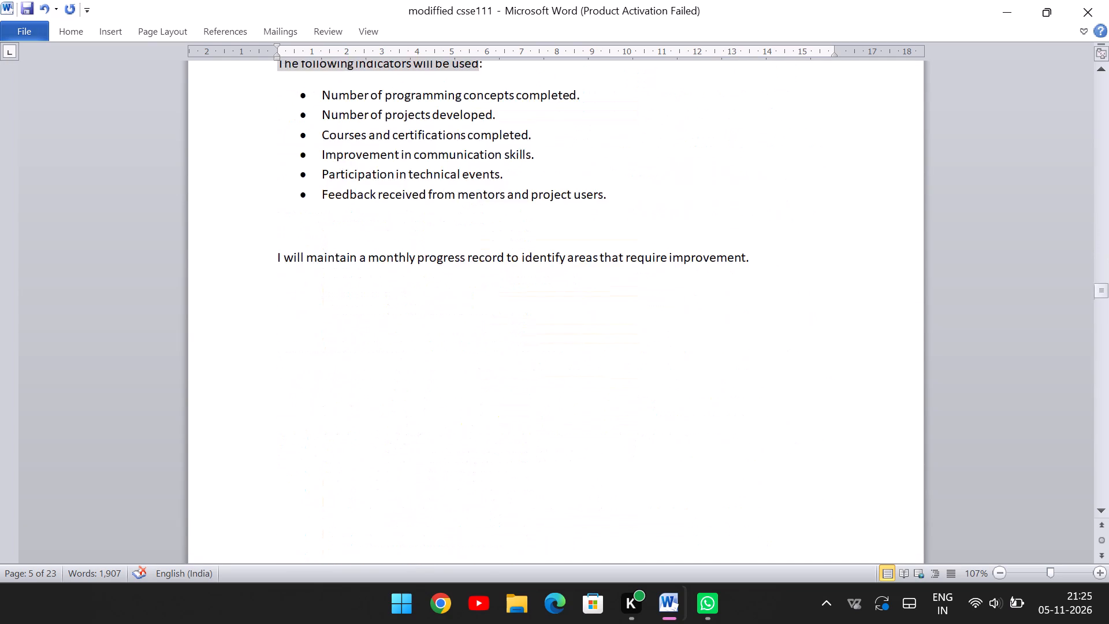
scroll(604, 292, "down", 18)
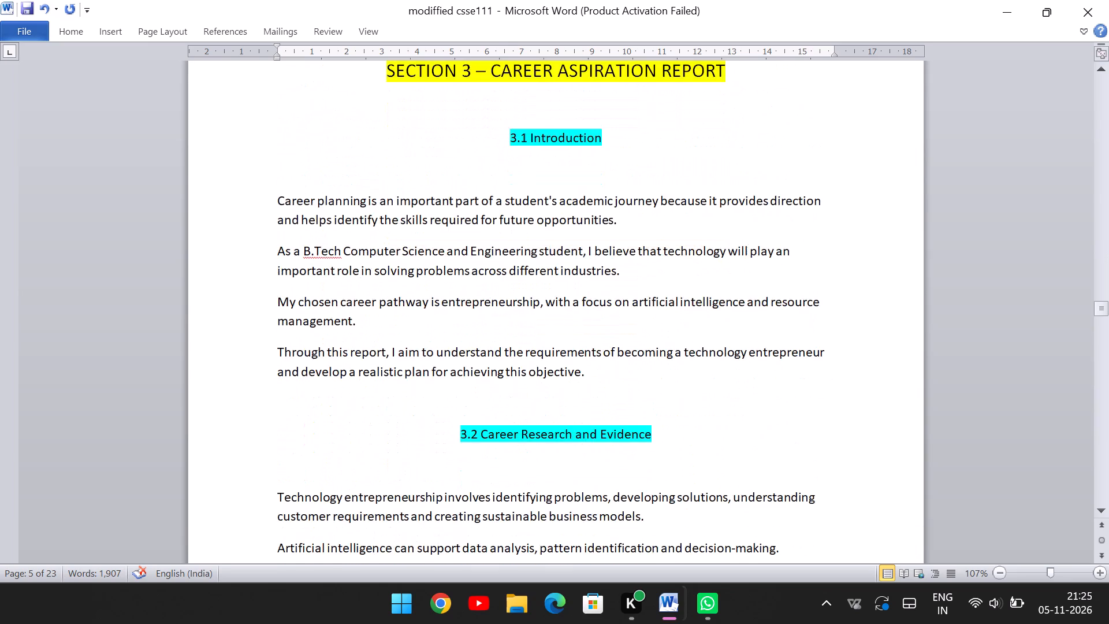
Examine the layout from "3.1 Introduction" through the research bullet list in "3.2 Career Research and Evidence" and the paragraphs after it.
scroll(604, 292, "up", 1)
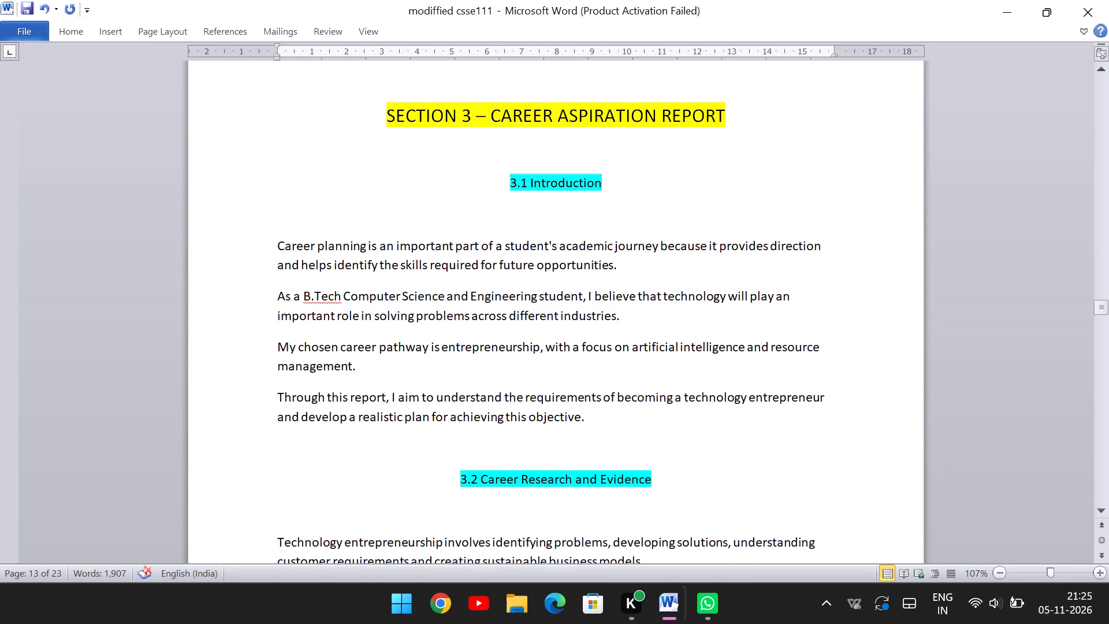
left_click_drag(527, 187, 511, 186)
left_click_drag(511, 186, 509, 186)
left_click(592, 227)
scroll(592, 232, "down", 12)
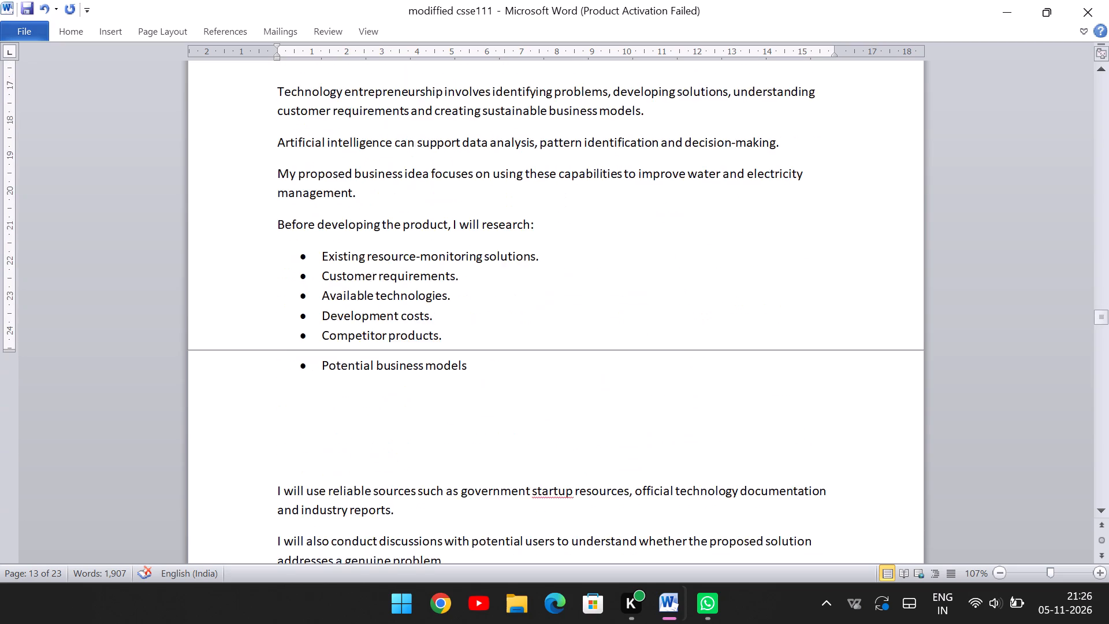
scroll(582, 304, "down", 8)
scroll(583, 320, "up", 6)
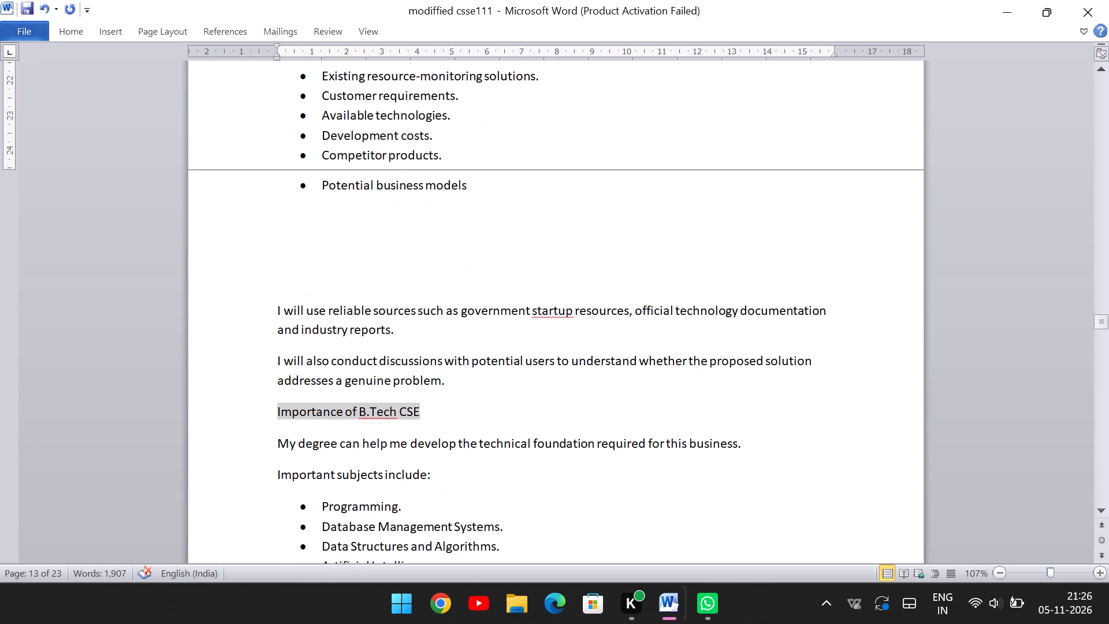
left_click(381, 233)
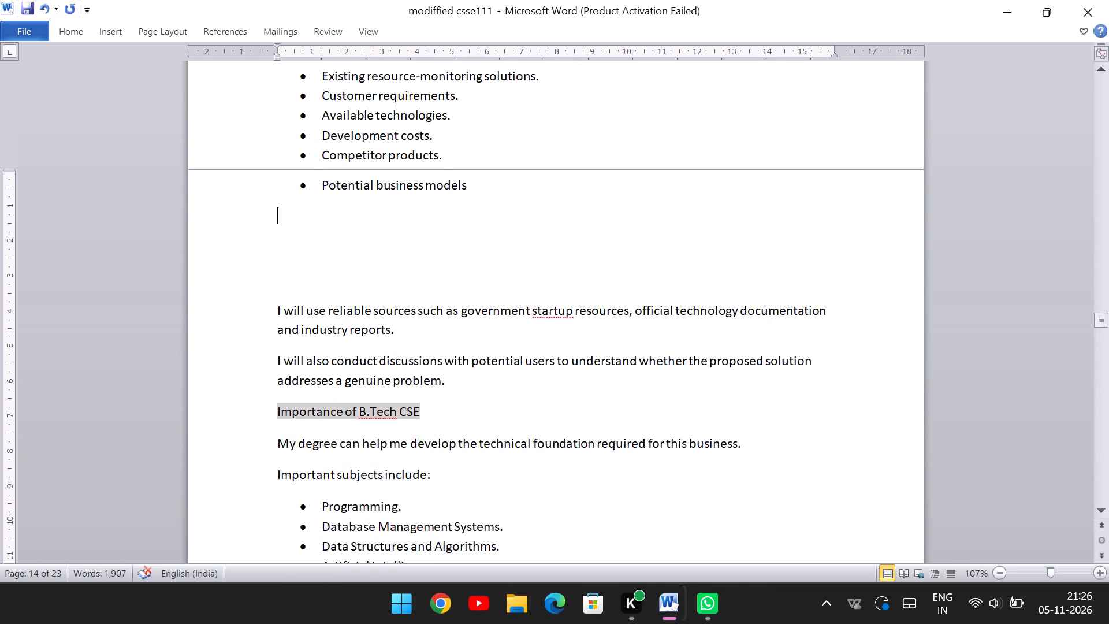
scroll(410, 203, "up", 3)
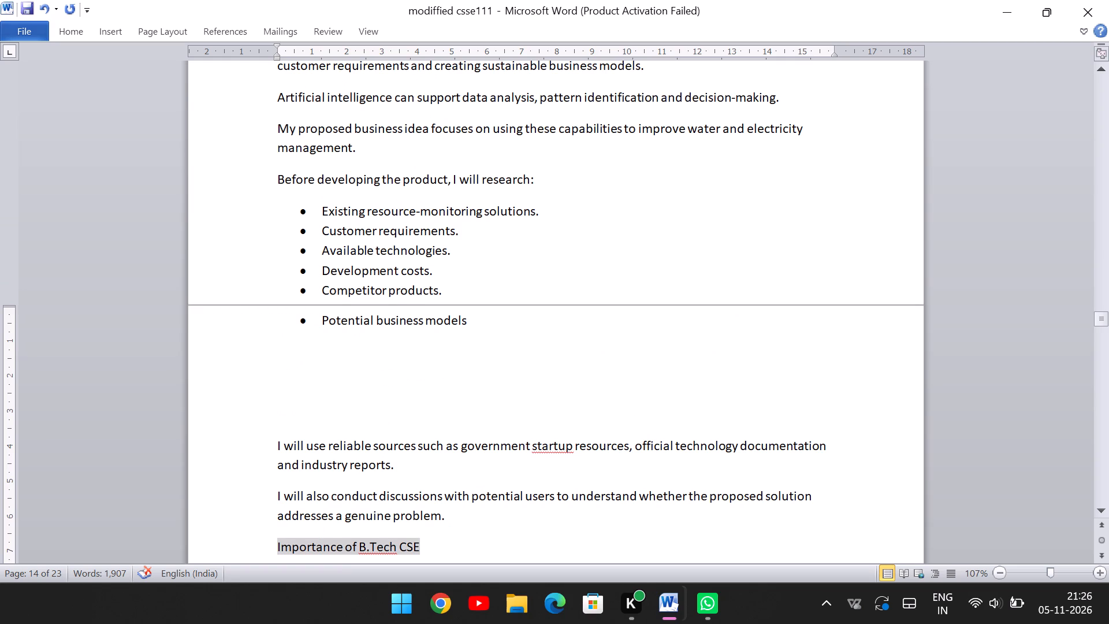
Insert six empty lines below "Before developing the product, I will research:" to move the whole bullet list onto the following page.
left_click(396, 202)
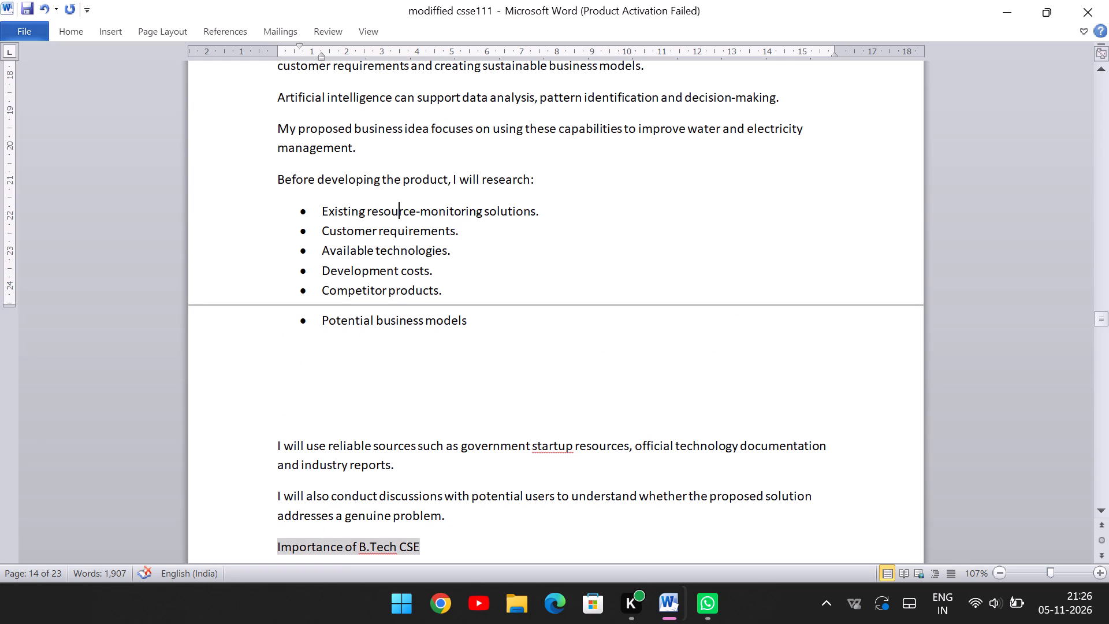
left_click(394, 191)
left_click(540, 193)
key("Return")
key("Return")
key("Return")
key("Return")
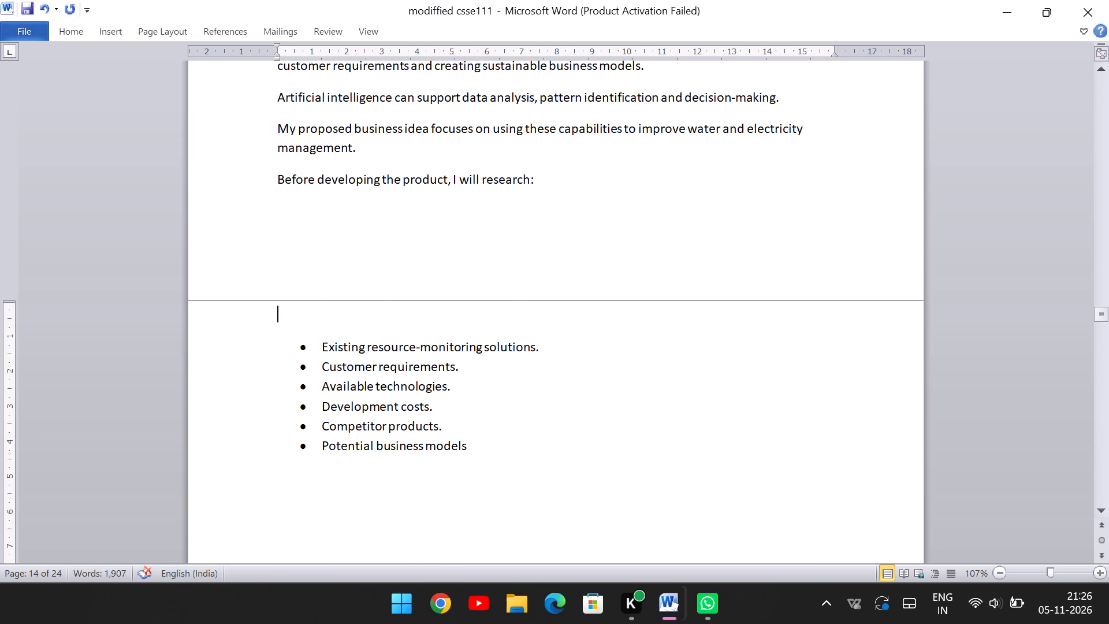
key("Return")
key("Return")
Move the line "Before developing the product, I will research:" to the top of the following page, above its bullet list.
scroll(418, 302, "up", 1)
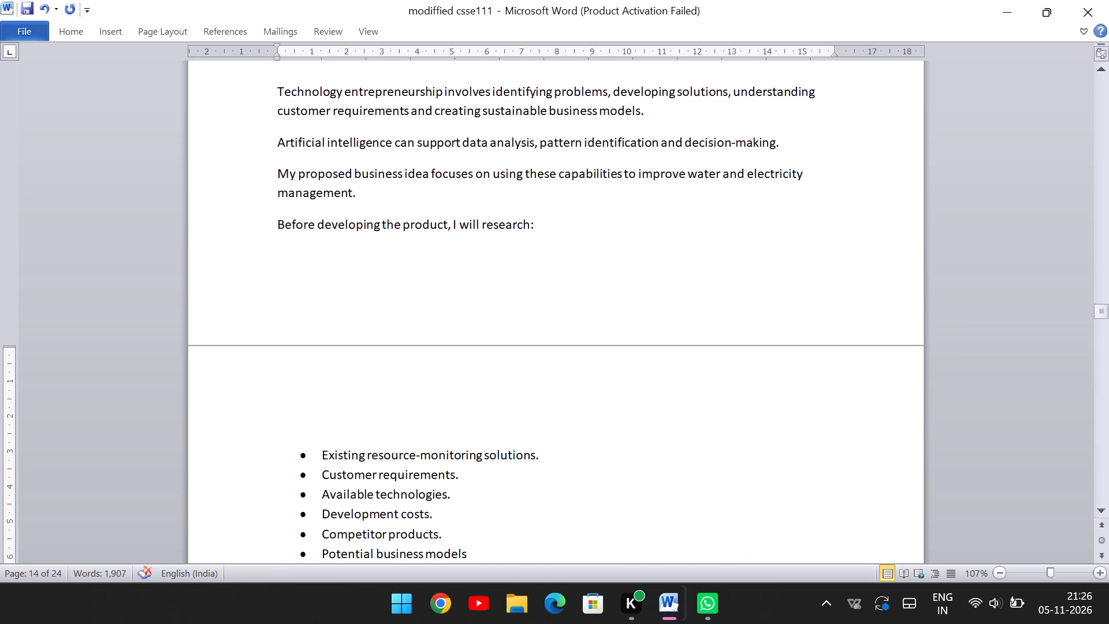
left_click_drag(275, 221, 626, 215)
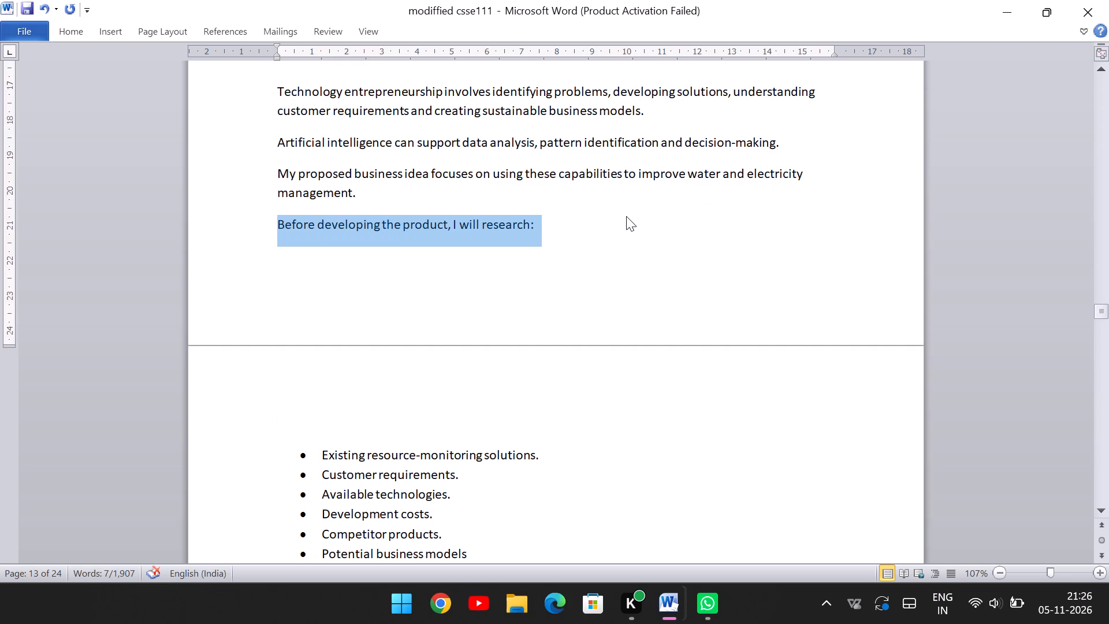
key("ctrl+c")
key("BackSpace")
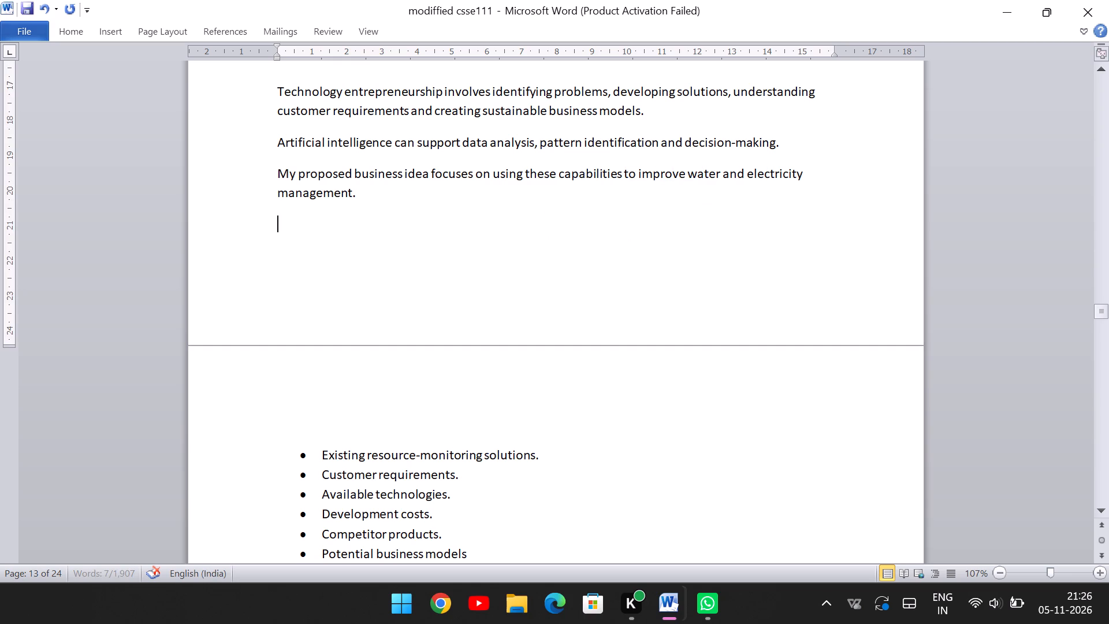
left_click(310, 371)
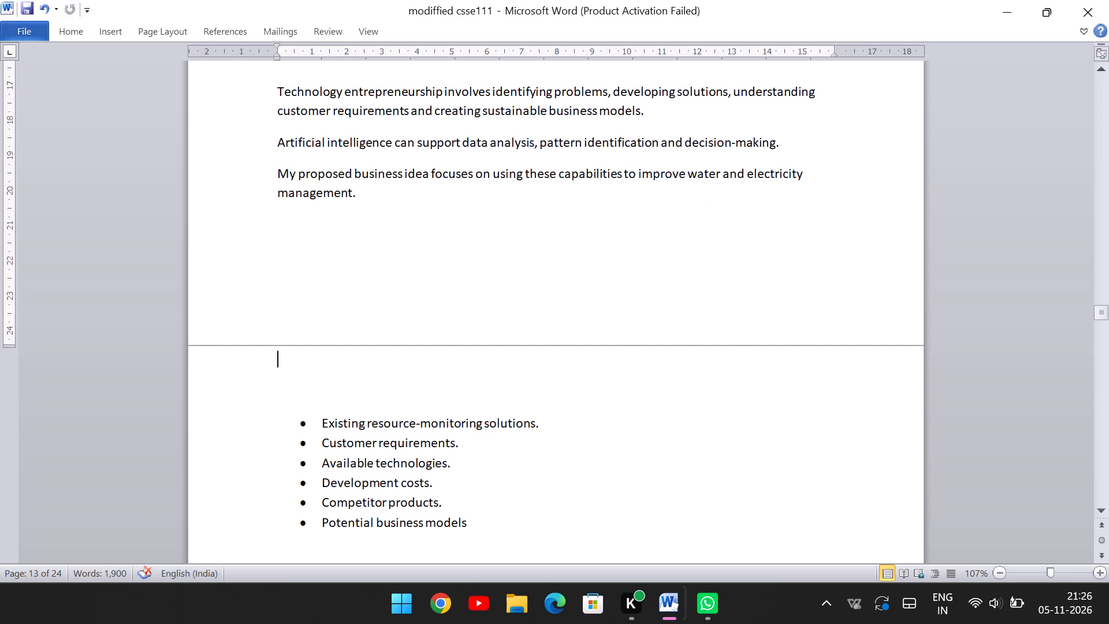
key("ctrl+v")
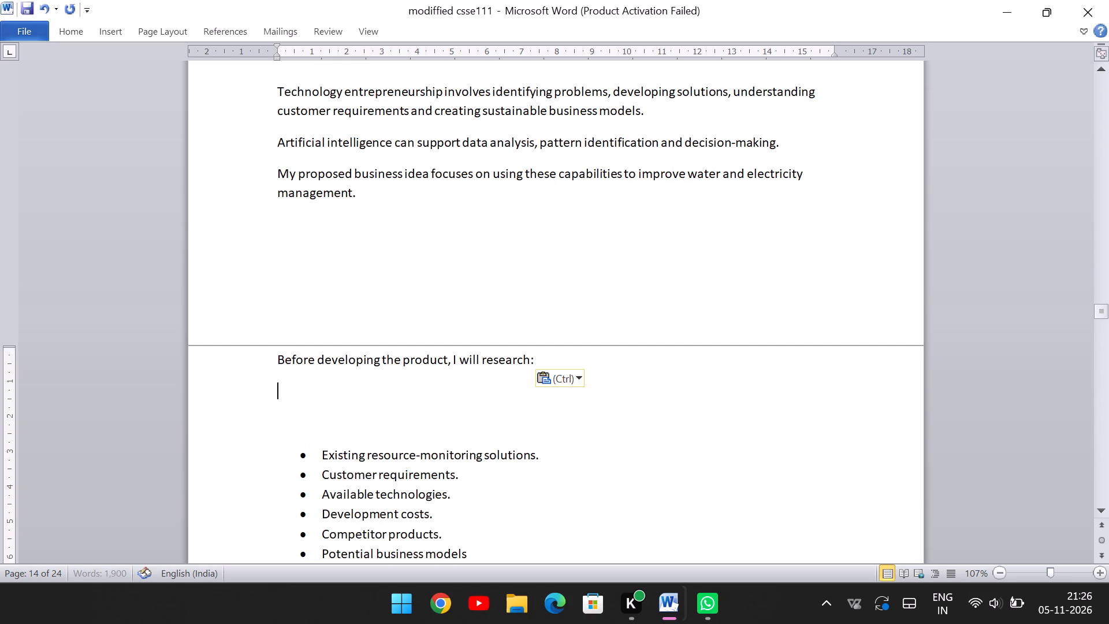
Highlight the line "Before developing the product, I will research:" in light gray.
scroll(309, 370, "up", 2)
left_click_drag(276, 450, 580, 445)
left_click(668, 424)
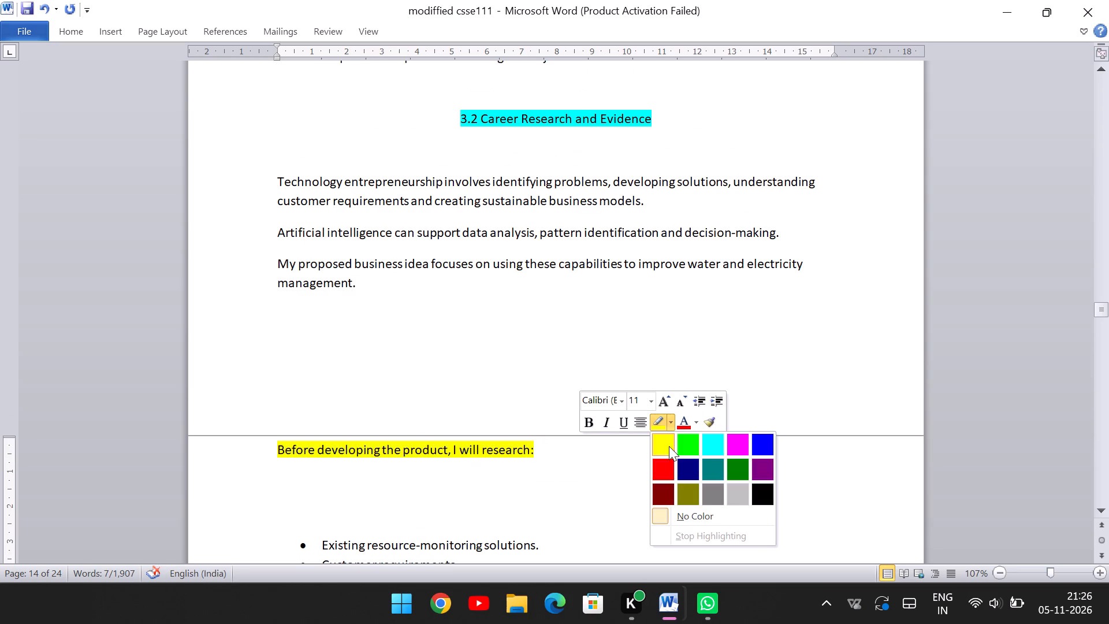
left_click(732, 496)
Delete one empty line above the research bullet list and one below it, before "I will use reliable sources".
left_click(375, 512)
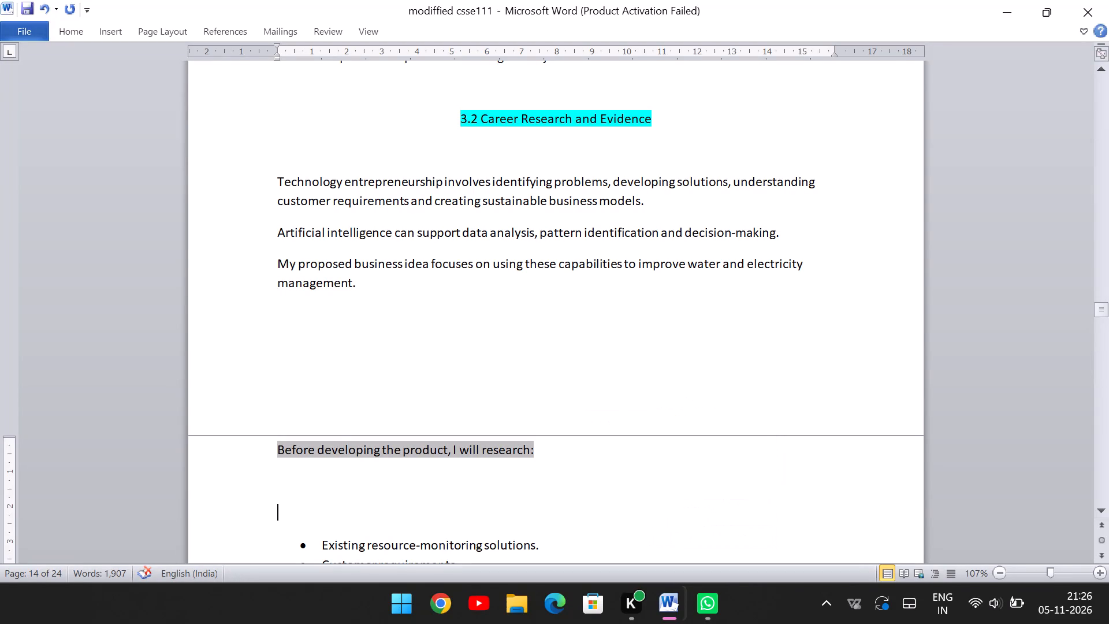
key("BackSpace")
scroll(441, 443, "up", 5)
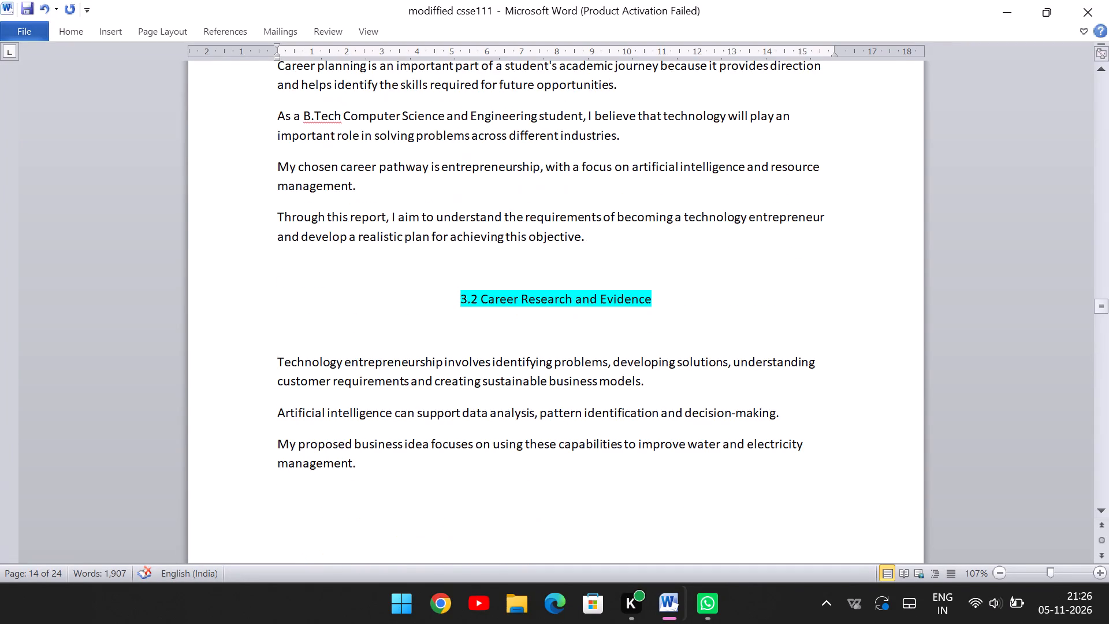
scroll(441, 443, "down", 12)
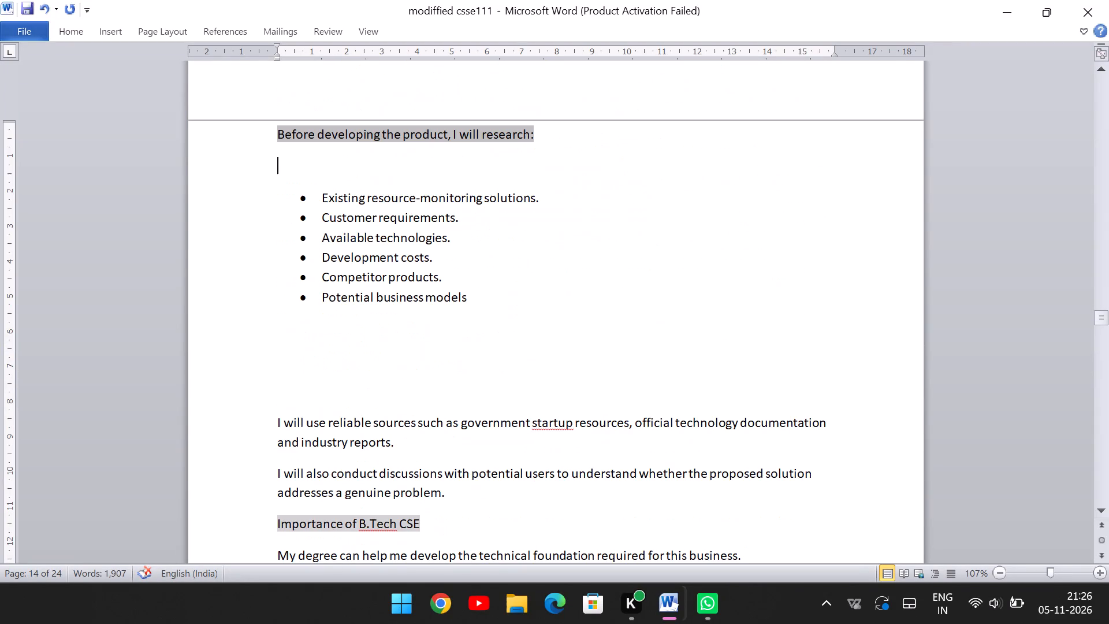
scroll(384, 298, "down", 2)
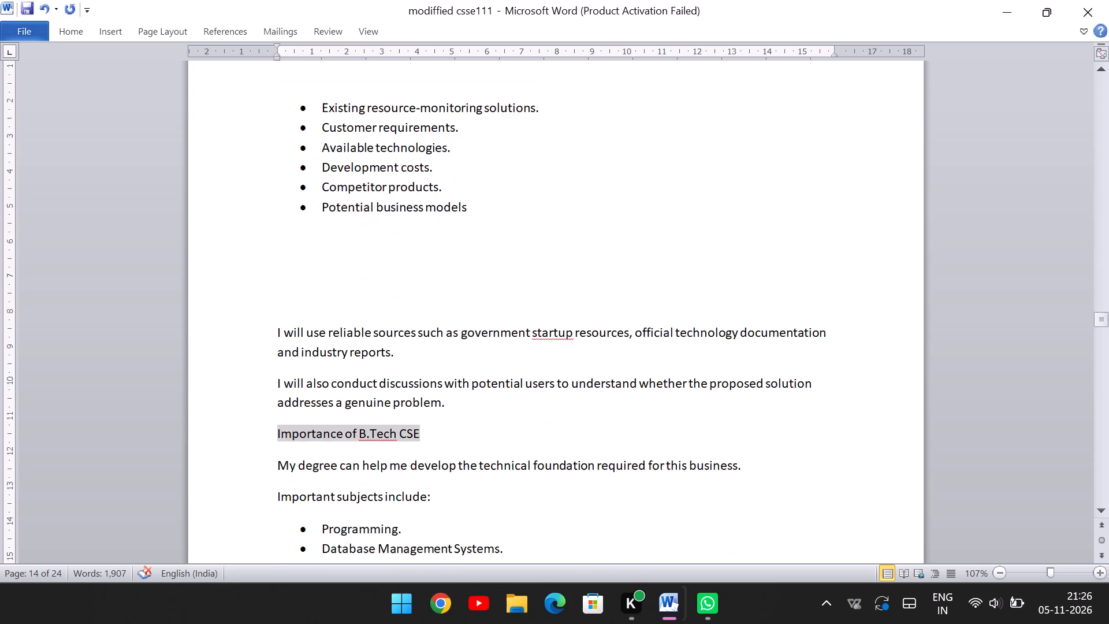
scroll(387, 303, "down", 1)
left_click(353, 210)
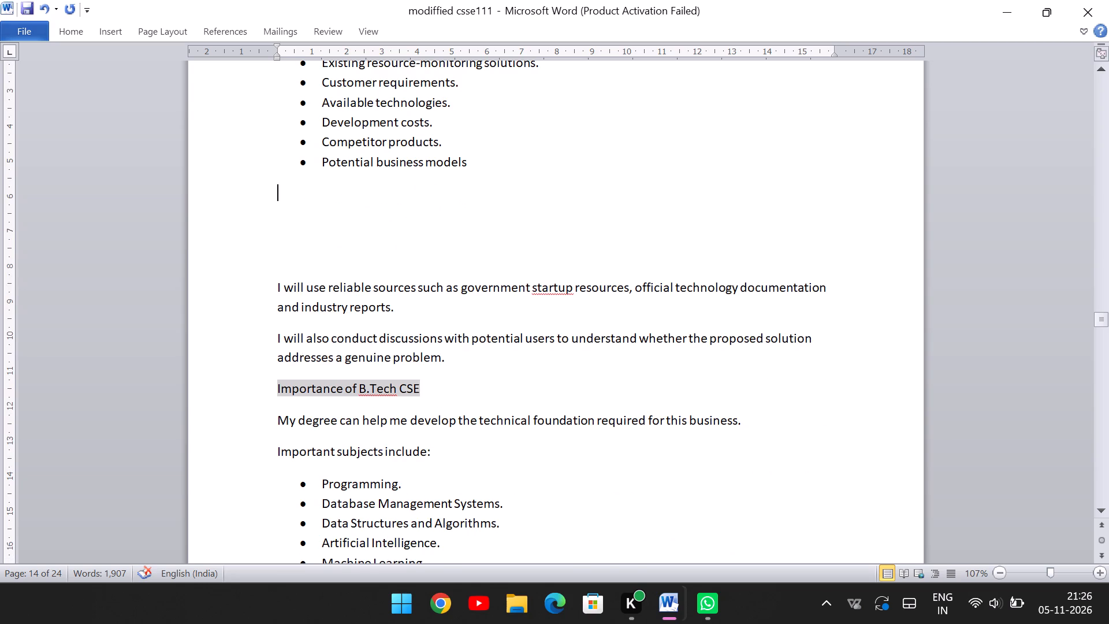
left_click(267, 266)
key("BackSpace")
Insert three empty lines above the "Conclusion" heading to push it down towards the page holding its bullet points.
scroll(268, 266, "down", 6)
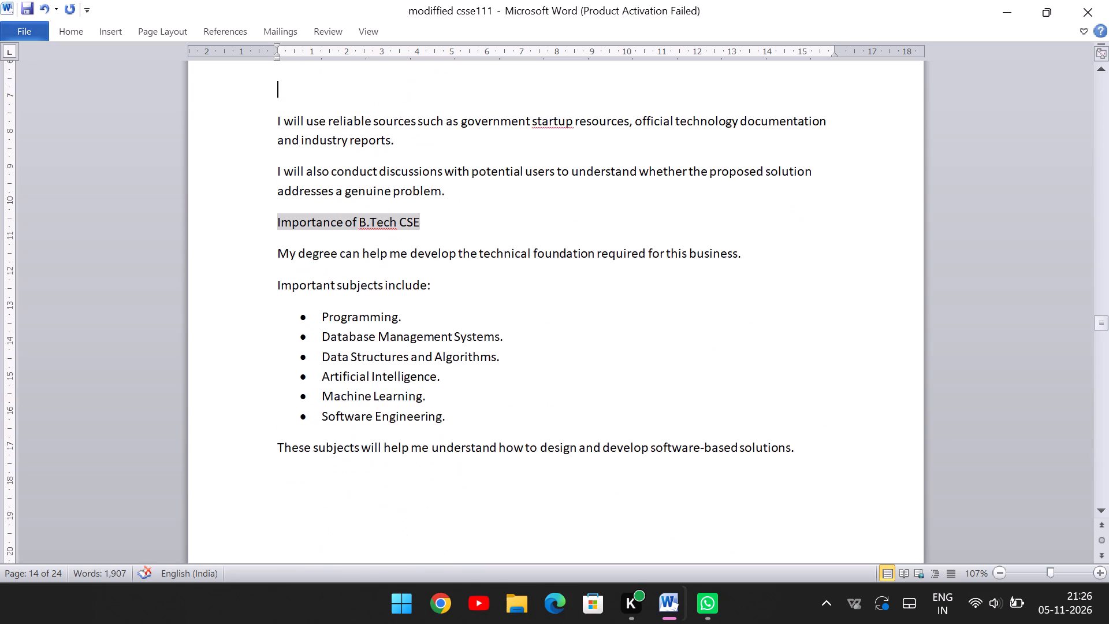
scroll(268, 266, "down", 20)
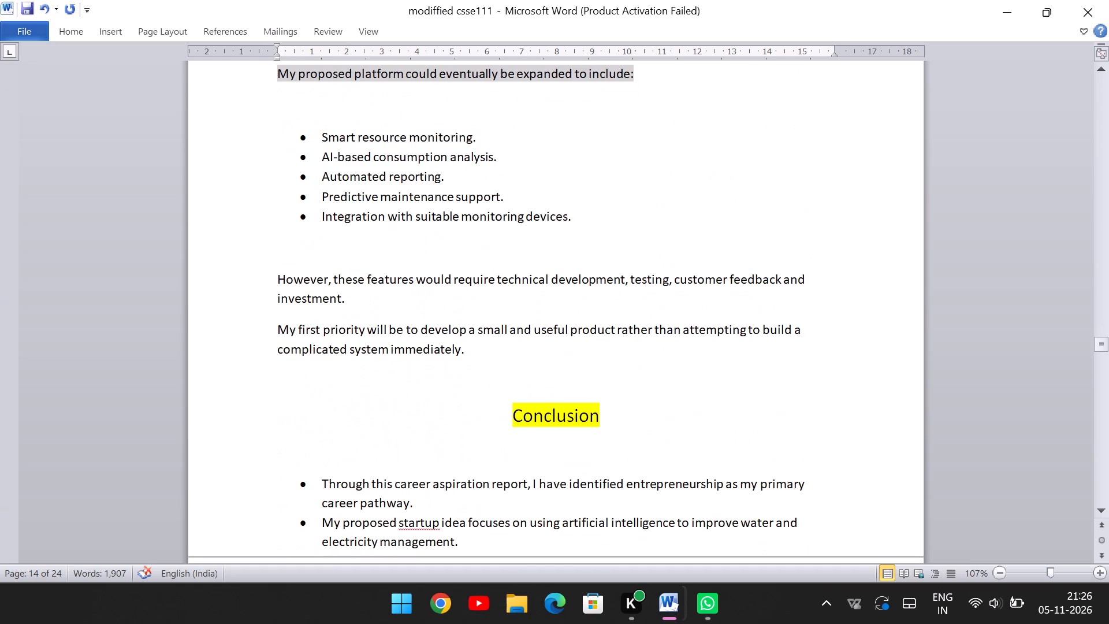
scroll(277, 247, "down", 10)
scroll(387, 263, "up", 5)
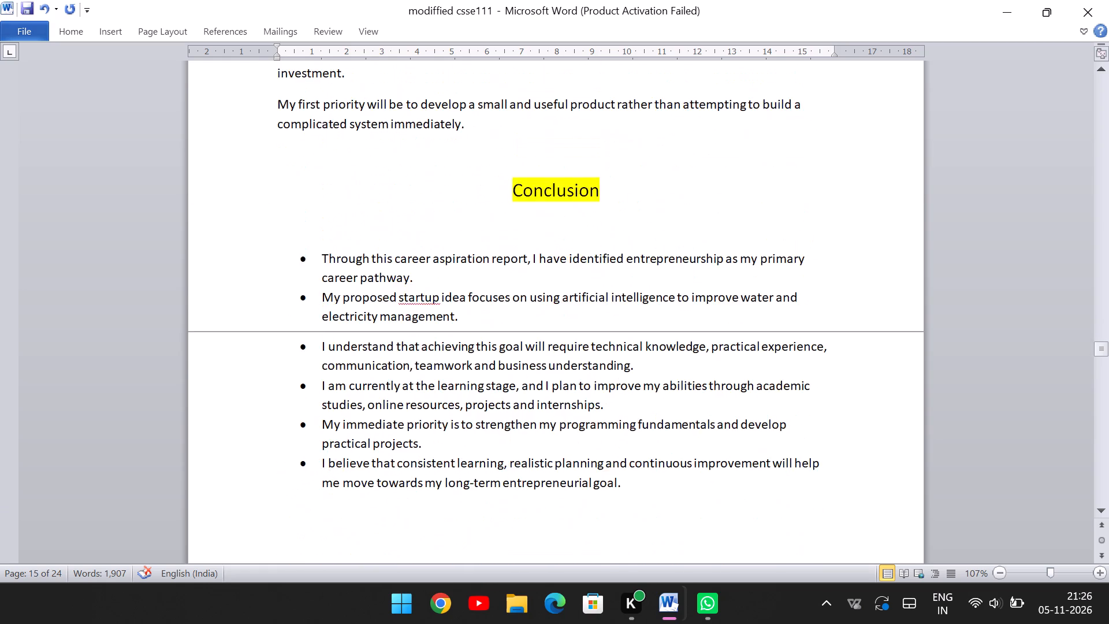
scroll(388, 268, "up", 3)
left_click(534, 303)
key("Return")
key("Return")
key("Return")
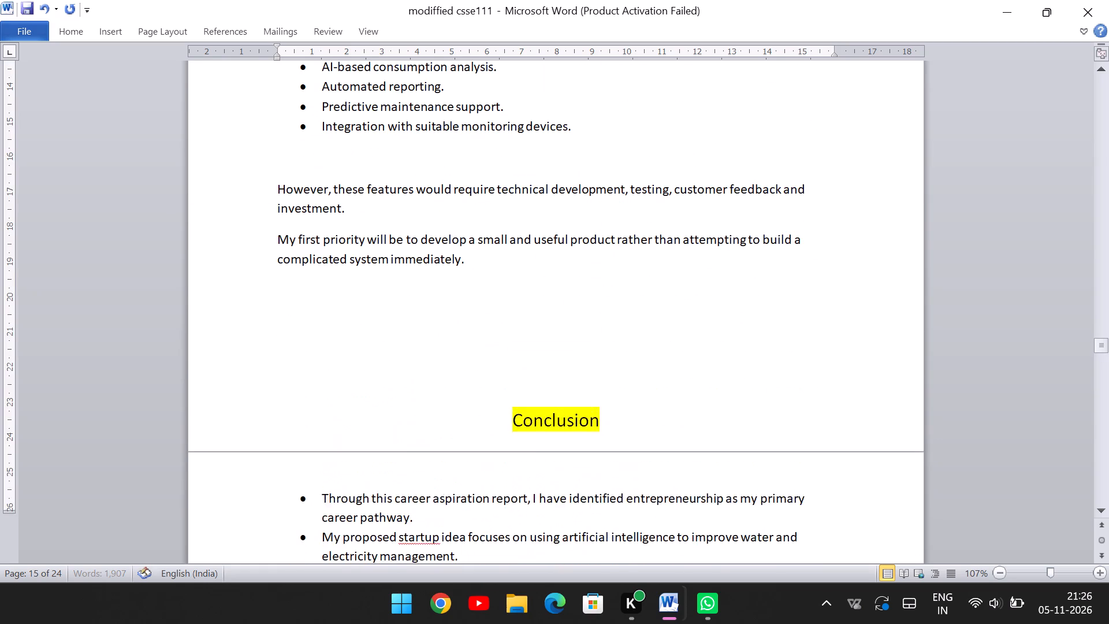
Insert three more empty lines above the "Conclusion" heading to move it onto the page with its bullet points.
key("Return")
key("Return")
key("Return")
Delete the surplus empty lines above the "SECTION 4 – PROFESSIONAL DIGITAL PROFILE" heading, leaving a single one at the top of its page.
scroll(528, 306, "down", 3)
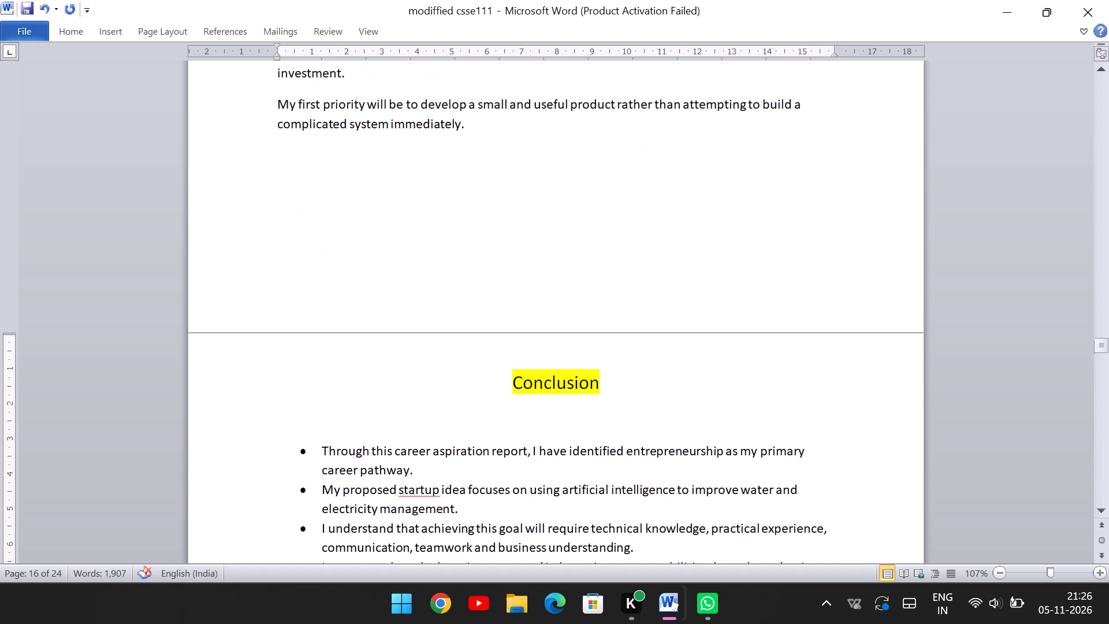
scroll(533, 300, "down", 20)
scroll(533, 300, "down", 7)
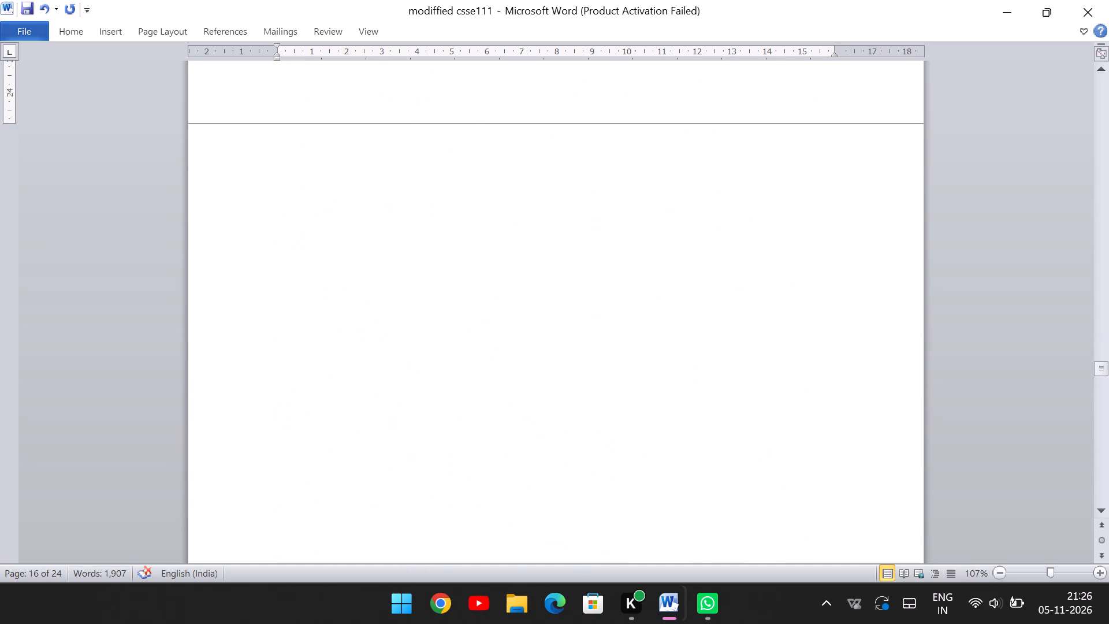
scroll(533, 298, "down", 3)
scroll(534, 295, "up", 7)
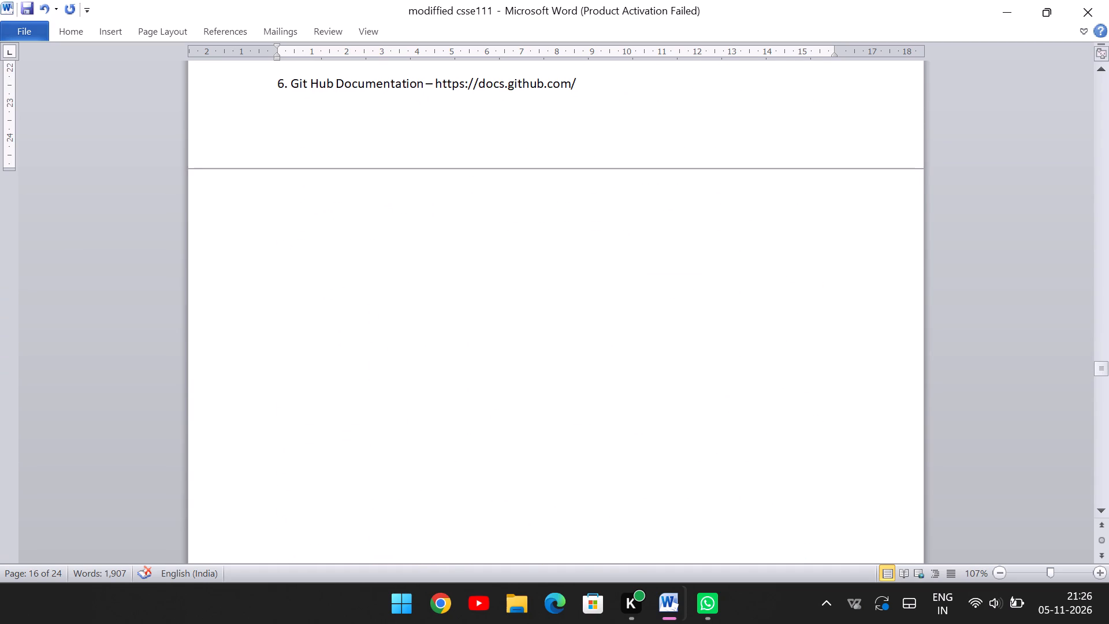
left_click_drag(502, 221, 558, 448)
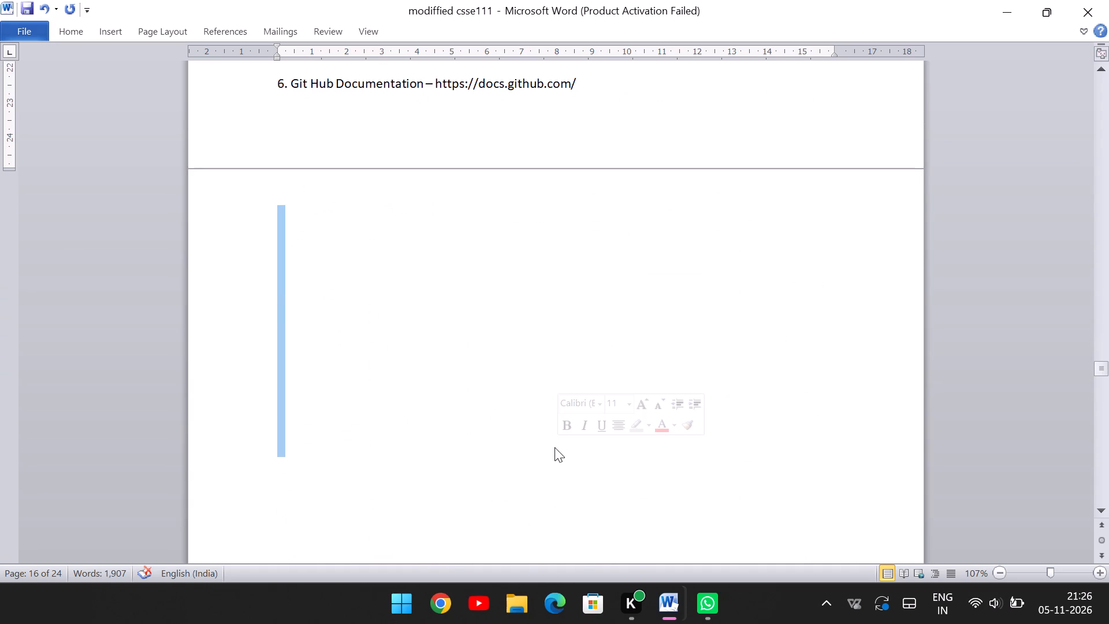
key("BackSpace")
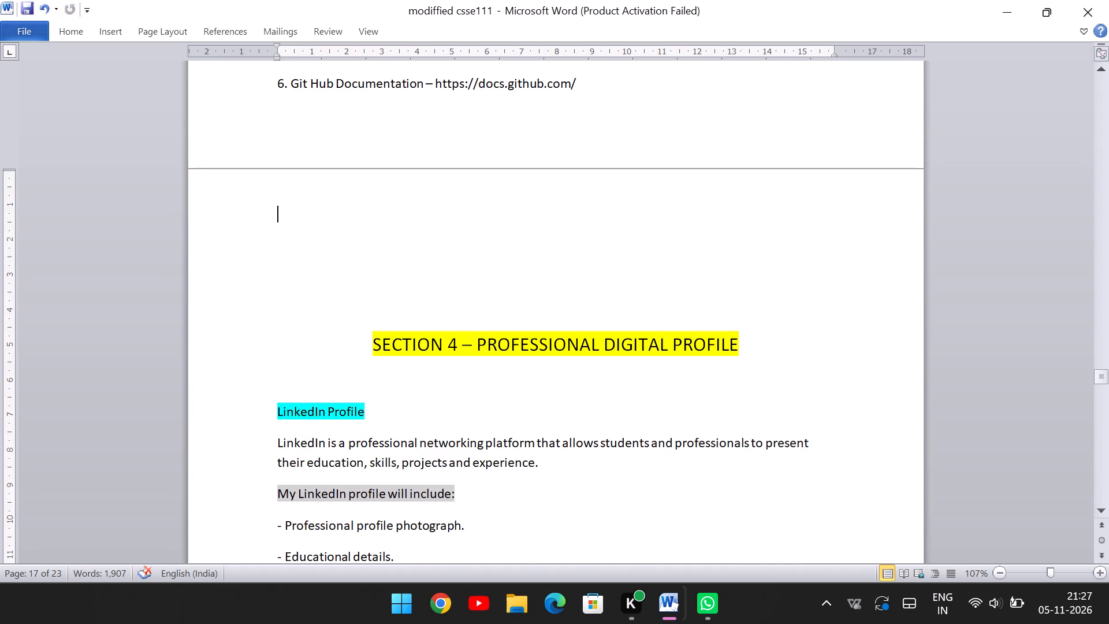
left_click(375, 314)
key("BackSpace")
key("BackSpace")
key("BackSpace")
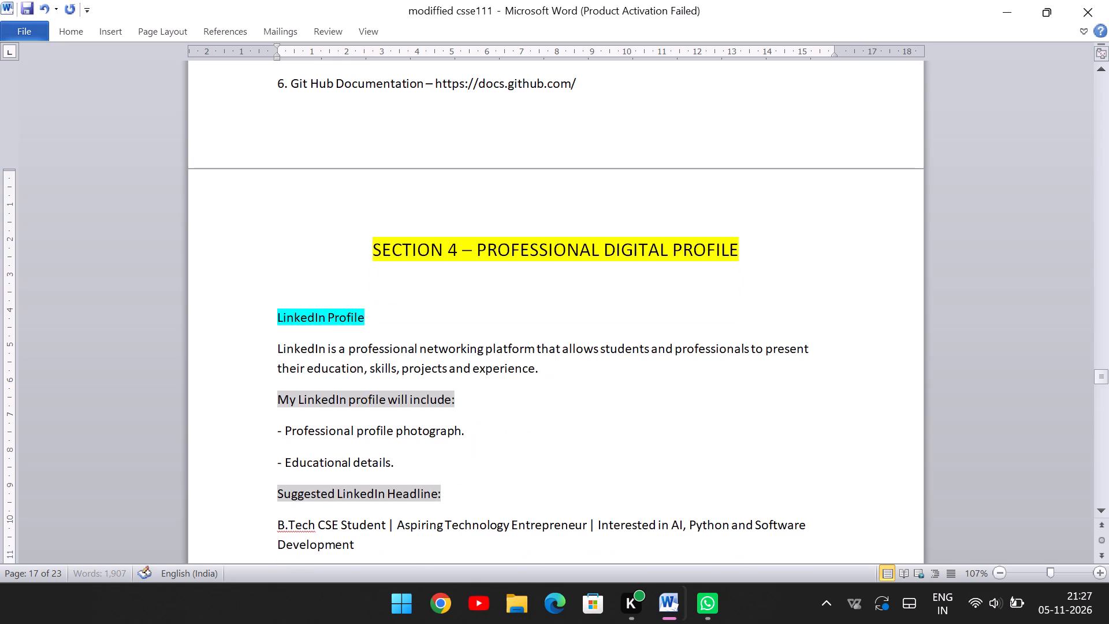
Check the layout from the Section 4 digital profile pages through the Final Declaration, and go back to the cover page.
scroll(375, 315, "down", 18)
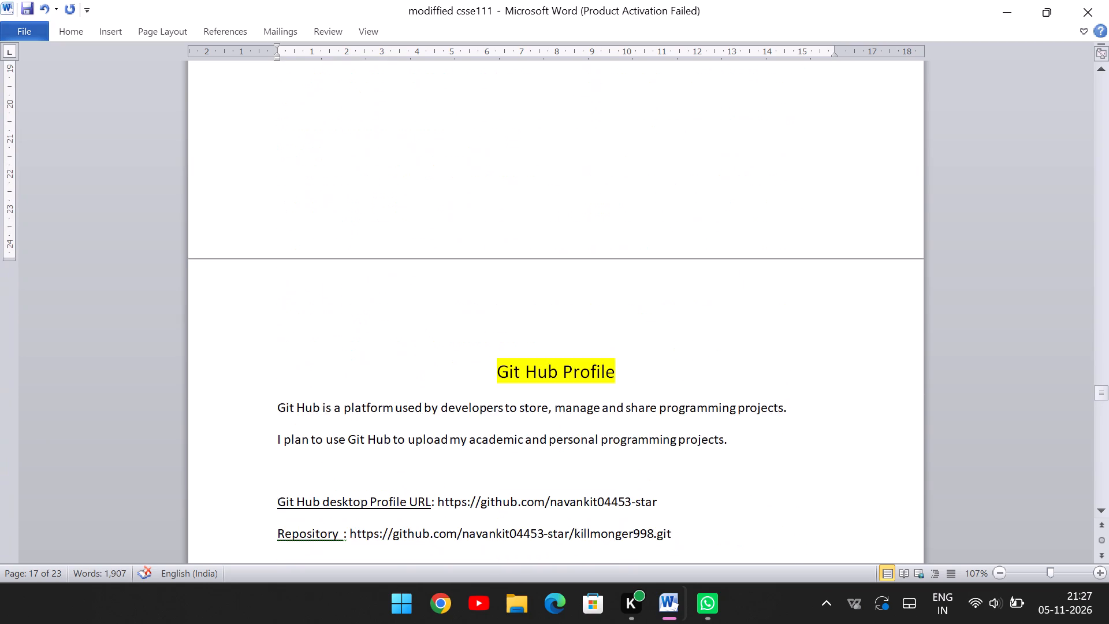
scroll(375, 319, "up", 16)
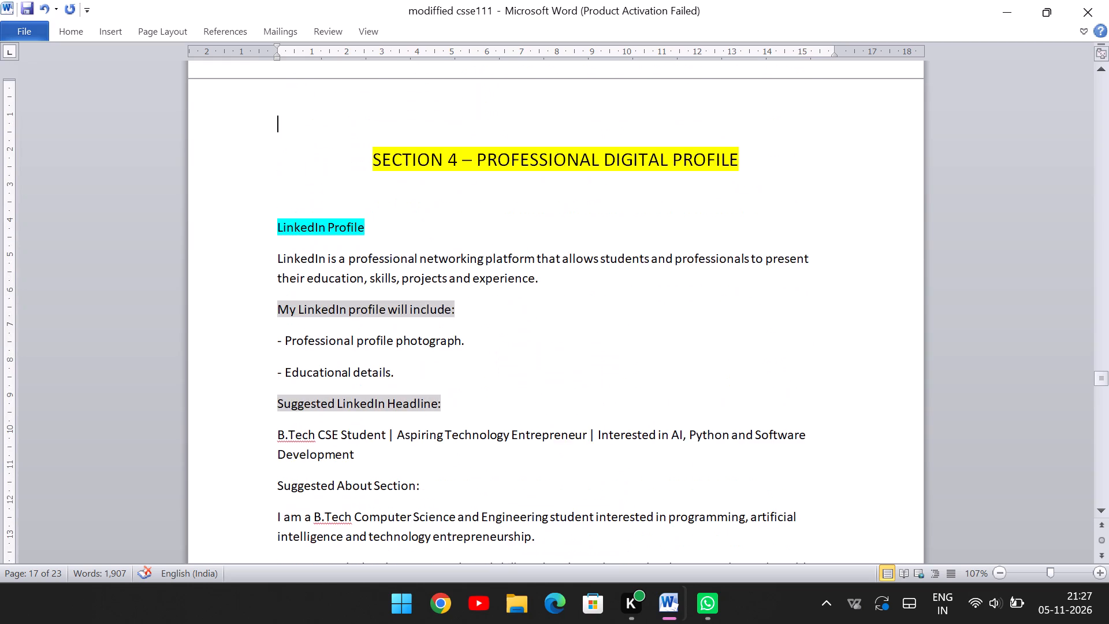
scroll(375, 319, "down", 17)
scroll(375, 319, "down", 16)
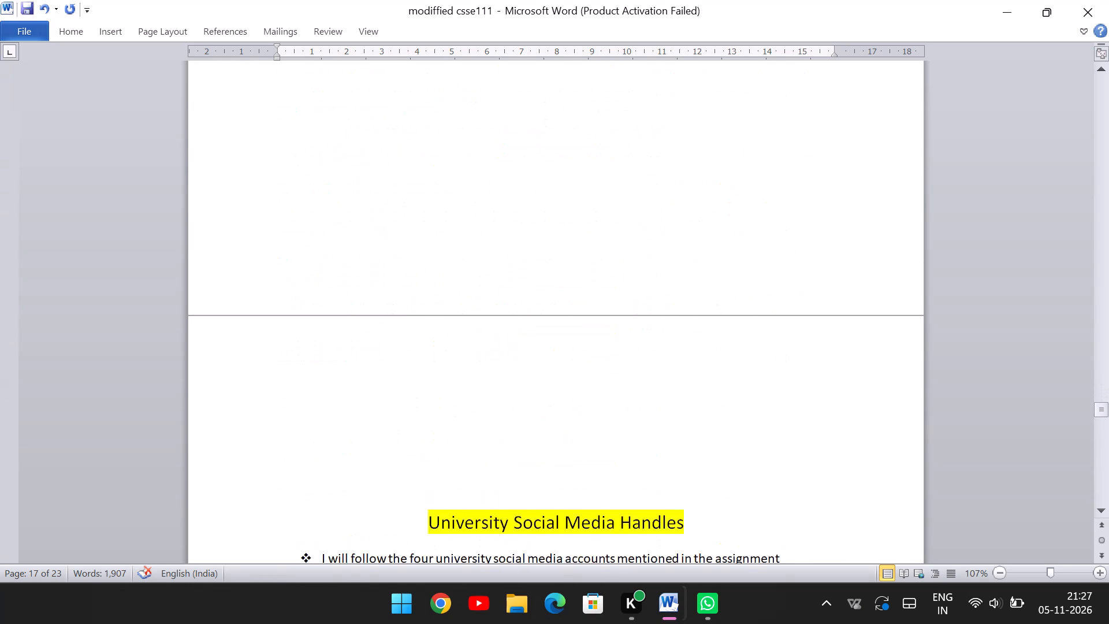
scroll(375, 320, "down", 7)
scroll(375, 320, "down", 18)
scroll(375, 320, "down", 8)
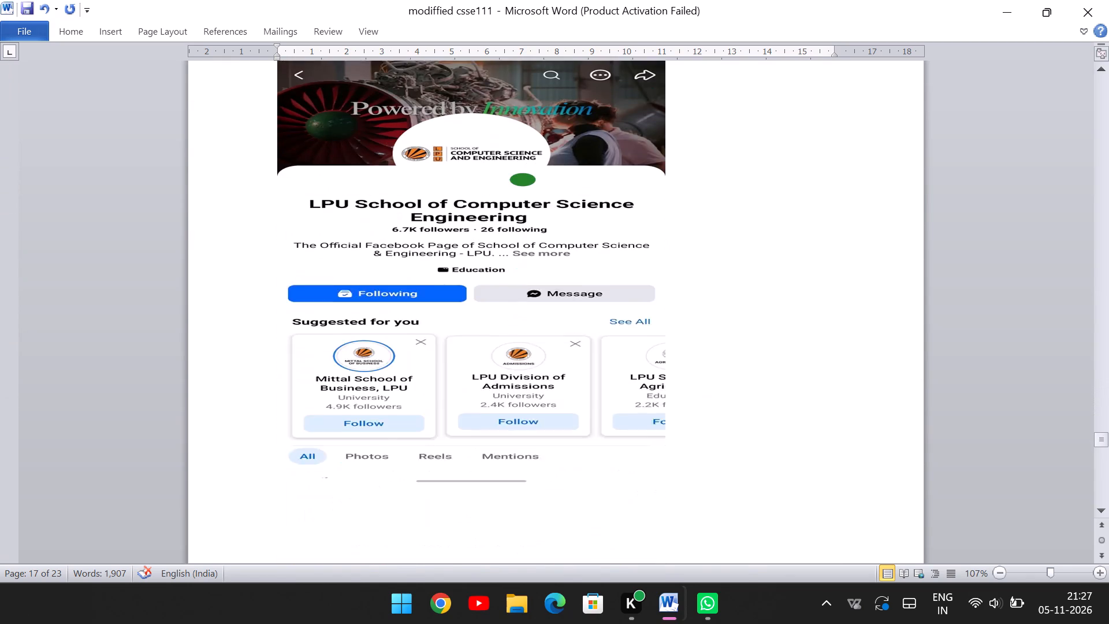
scroll(375, 320, "down", 10)
scroll(375, 320, "down", 19)
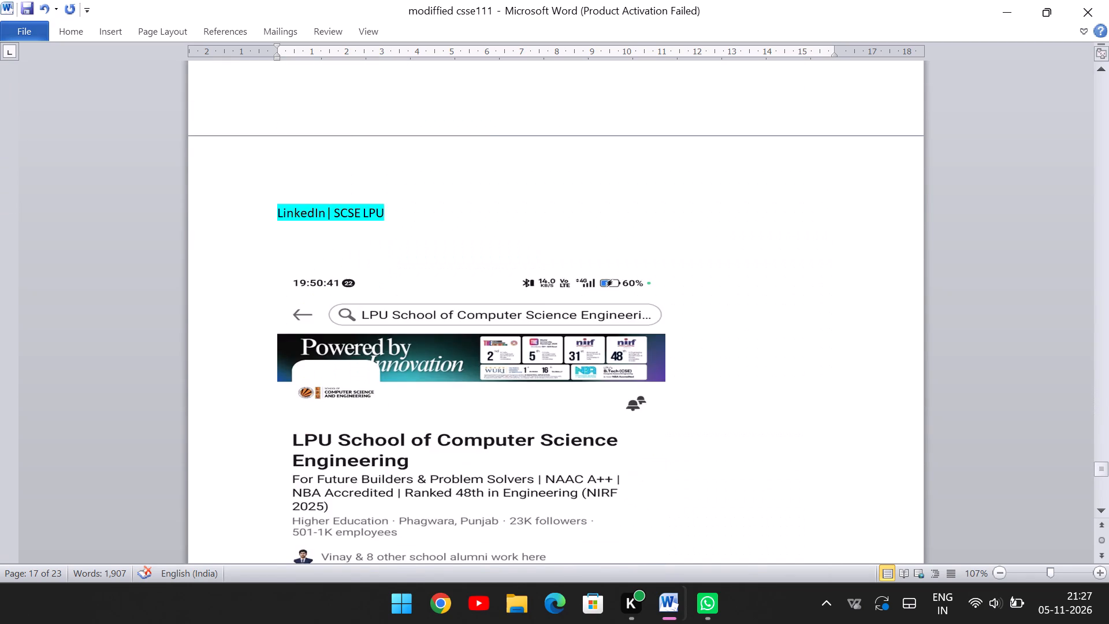
scroll(375, 320, "down", 19)
scroll(375, 320, "down", 4)
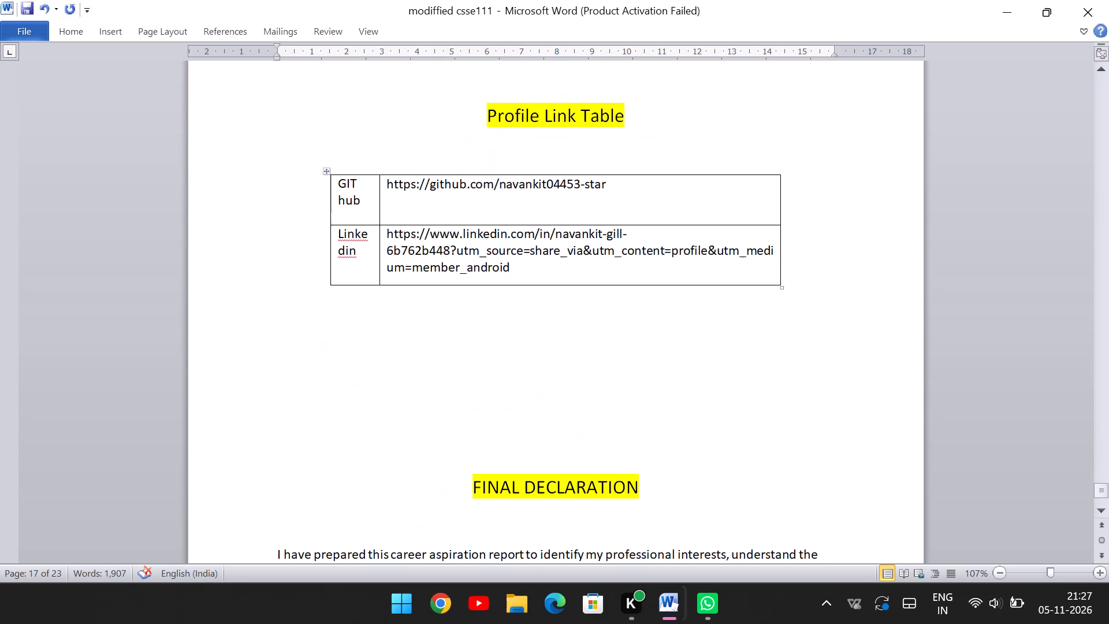
scroll(375, 320, "down", 7)
scroll(375, 320, "up", 2)
scroll(375, 320, "down", 6)
scroll(375, 320, "up", 6)
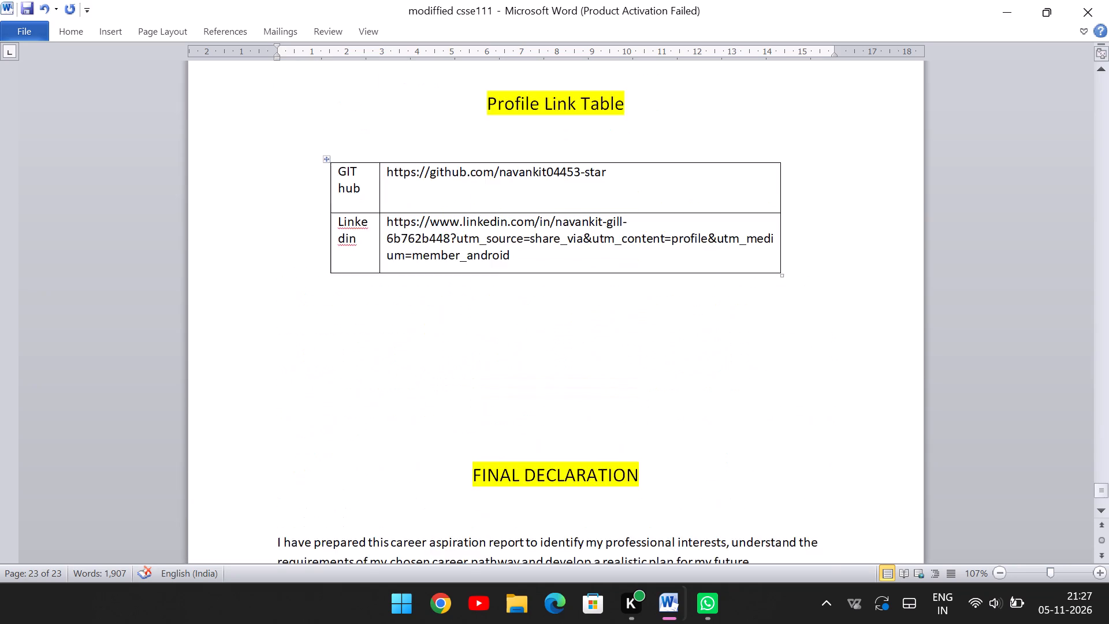
scroll(375, 320, "up", 18)
scroll(415, 328, "up", 5)
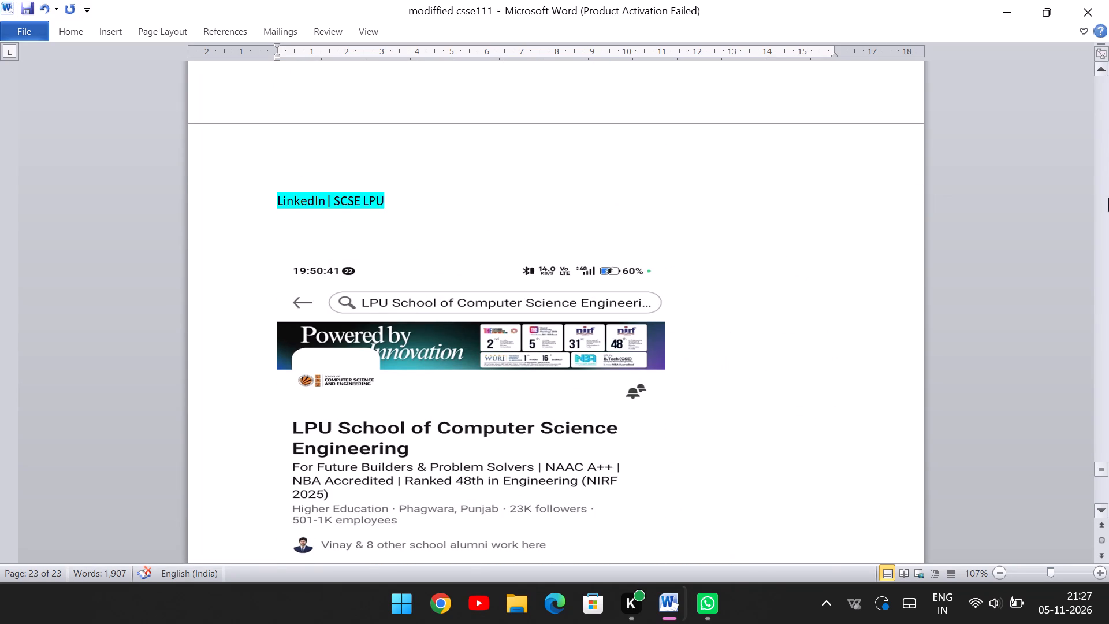
left_click_drag(1104, 463, 1085, 397)
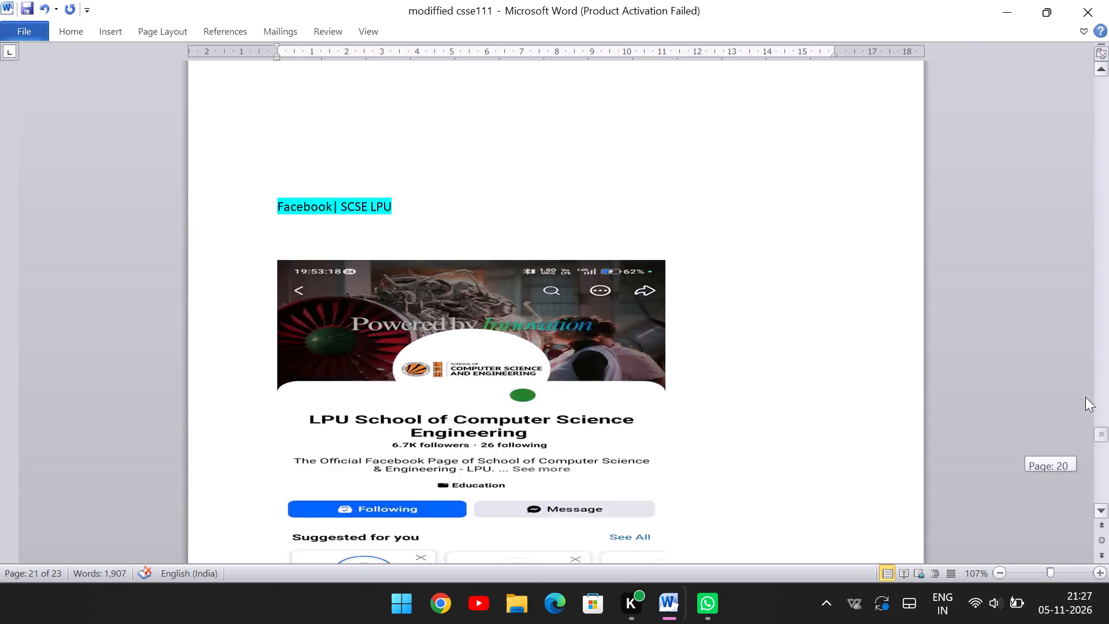
left_click_drag(1085, 397, 1106, 102)
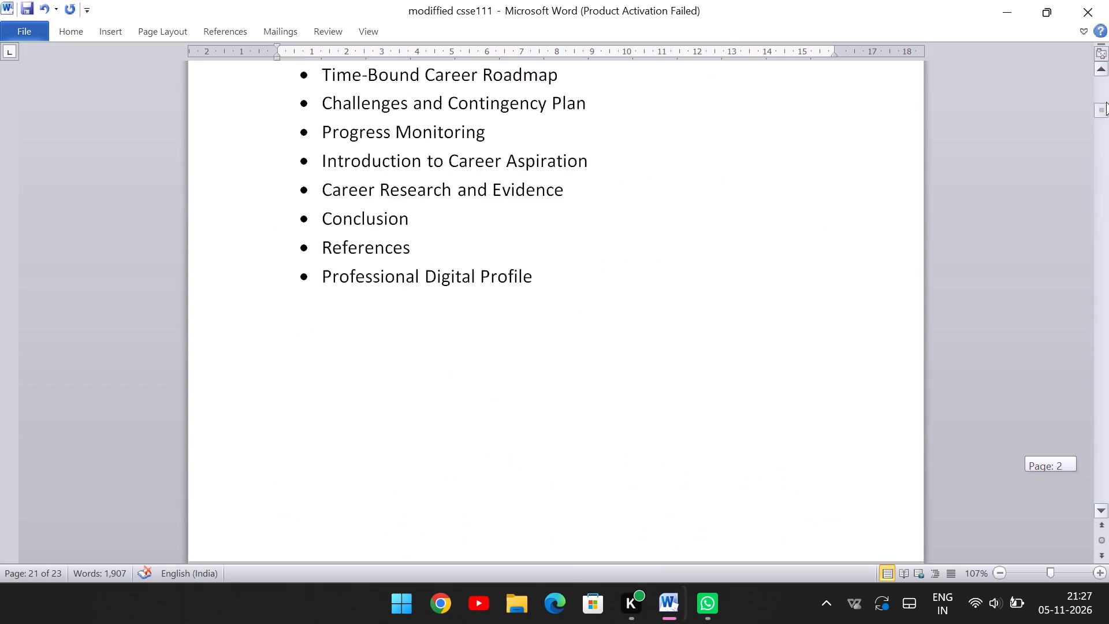
left_click_drag(1106, 102, 1108, 58)
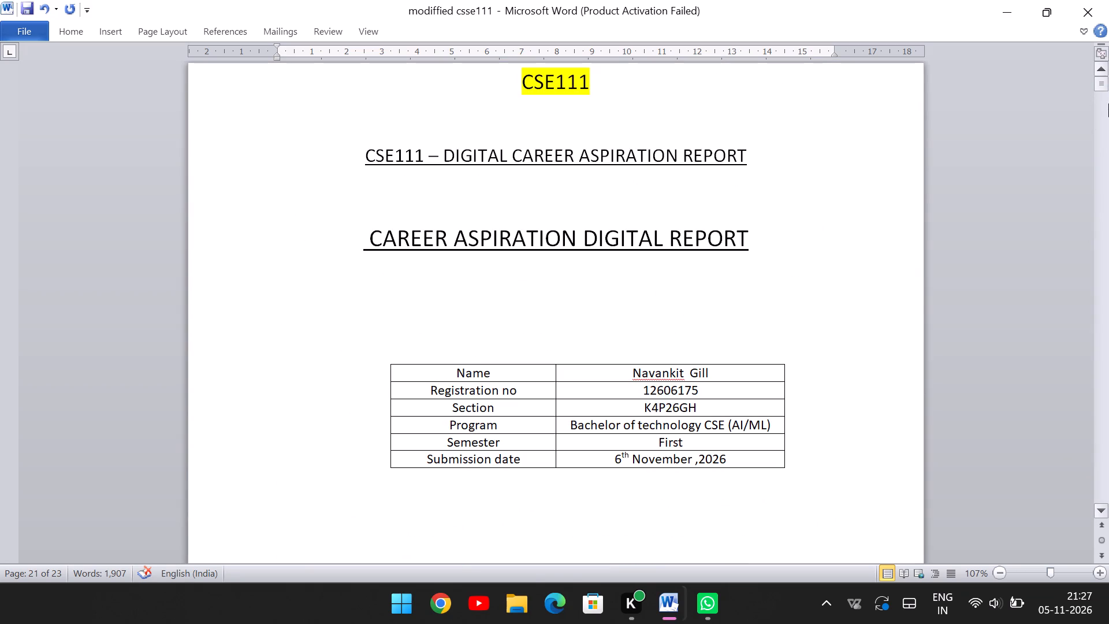